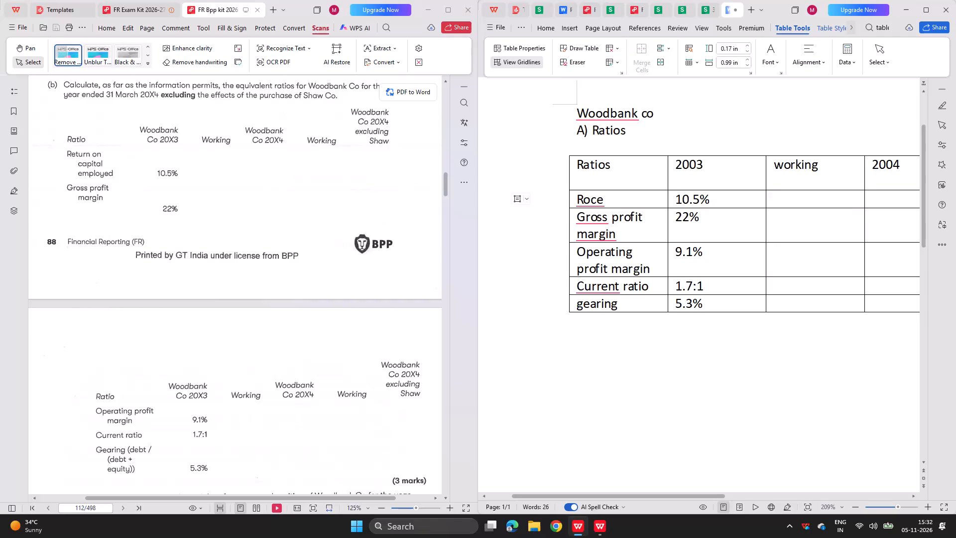
Start the 2004 Roce working with the 20X4 operating profit from the statement of profit or loss, entered as 18000/.
{"action": "scroll", "coordinate": [271, 200], "scroll_direction": "up", "scroll_amount": 3}
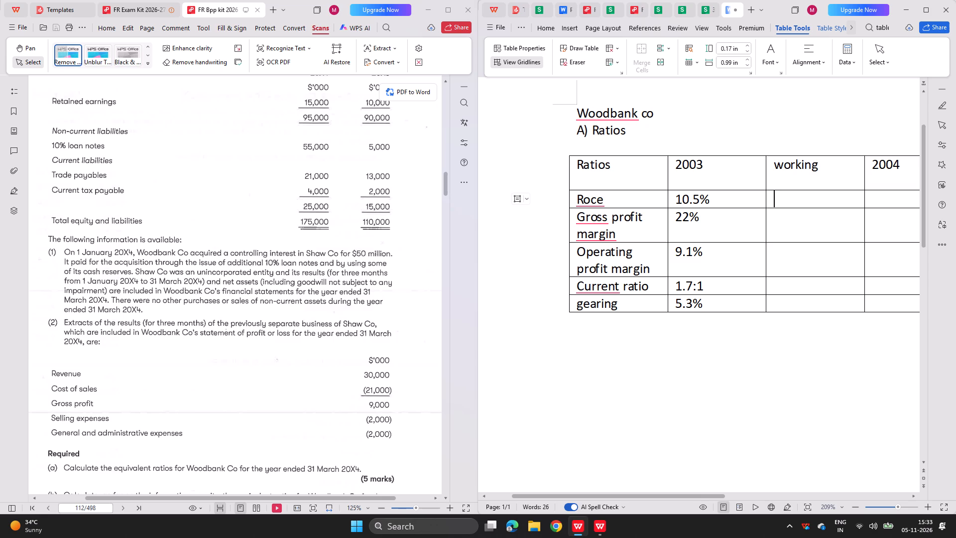
{"action": "scroll", "coordinate": [255, 220], "scroll_direction": "up", "scroll_amount": 1}
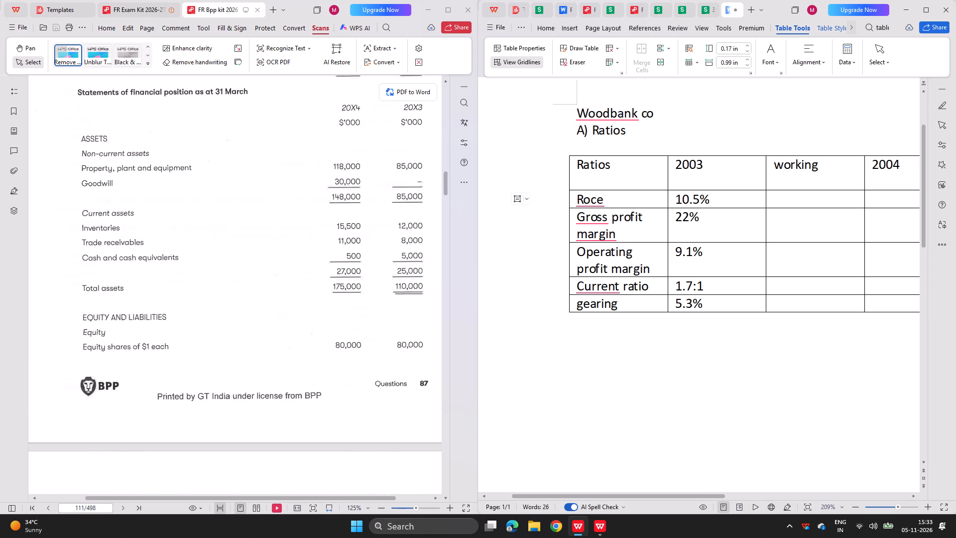
{"action": "scroll", "coordinate": [255, 220], "scroll_direction": "up", "scroll_amount": 1}
{"action": "scroll", "coordinate": [255, 220], "scroll_direction": "down", "scroll_amount": 1}
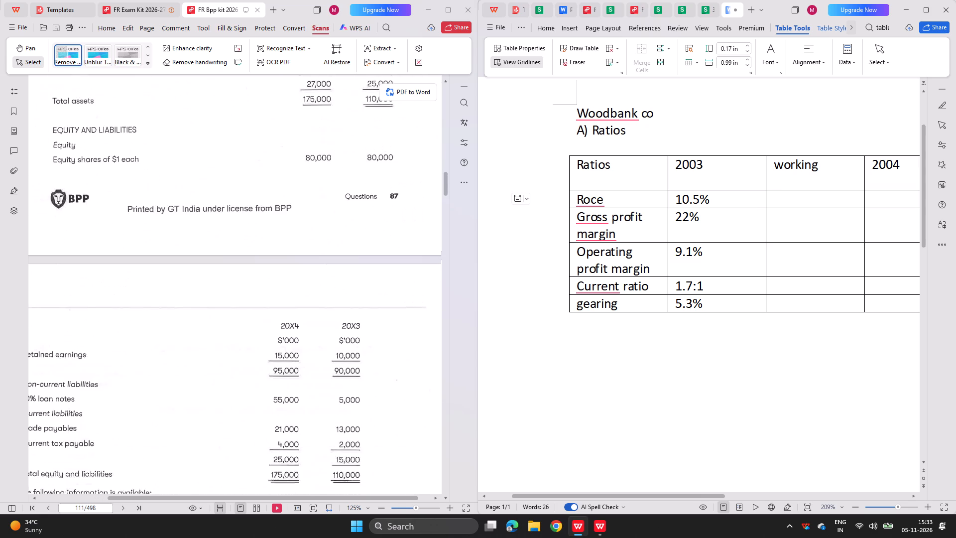
{"action": "scroll", "coordinate": [255, 220], "scroll_direction": "down", "scroll_amount": 2}
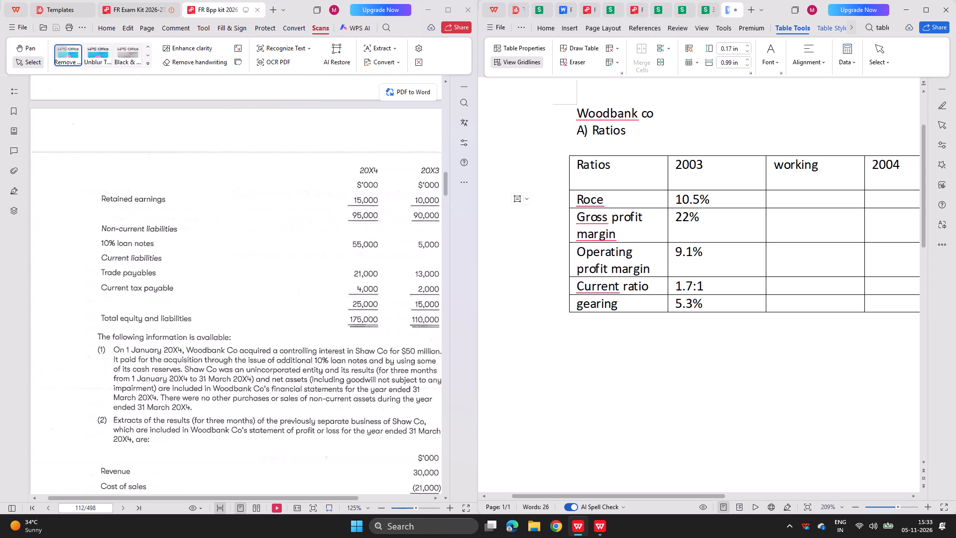
{"action": "scroll", "coordinate": [255, 220], "scroll_direction": "up", "scroll_amount": 1}
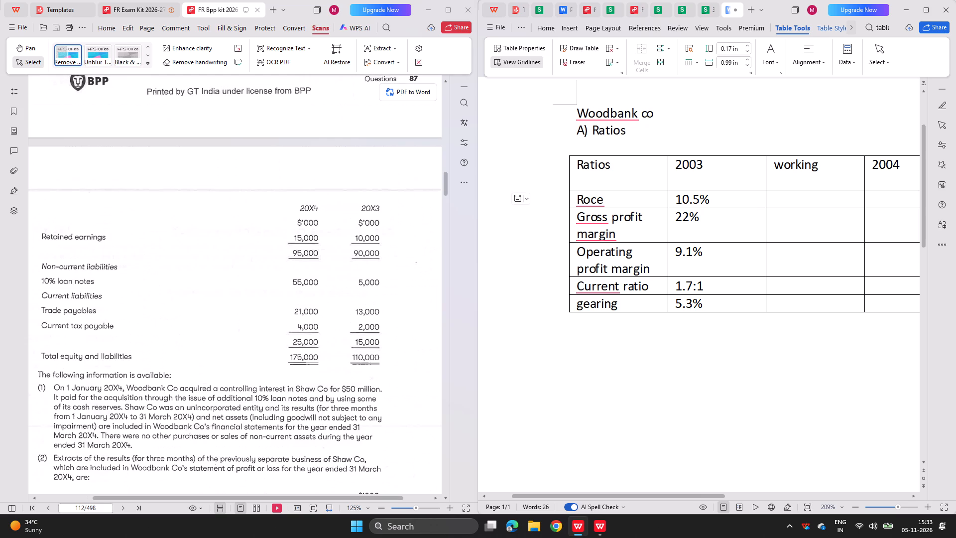
{"action": "scroll", "coordinate": [266, 261], "scroll_direction": "up", "scroll_amount": 2}
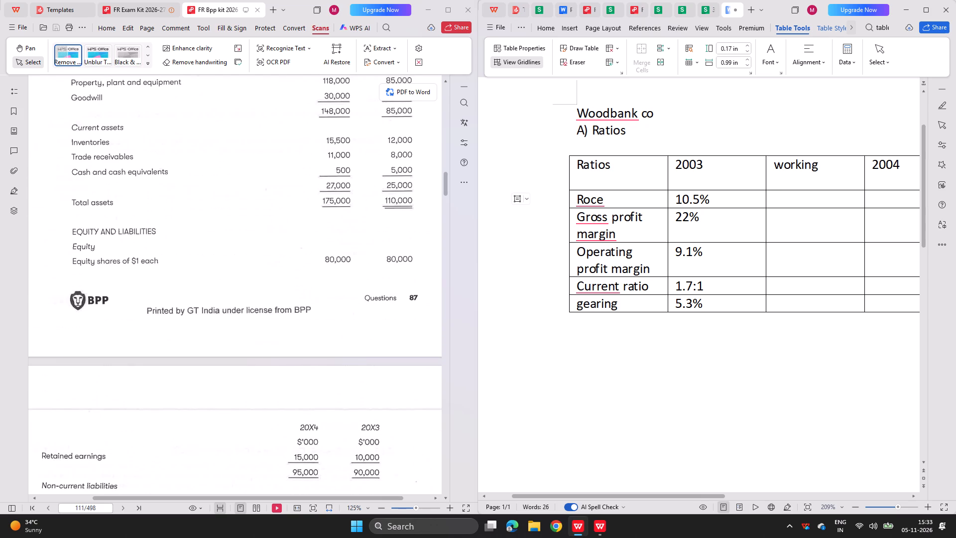
{"action": "scroll", "coordinate": [266, 250], "scroll_direction": "up", "scroll_amount": 1}
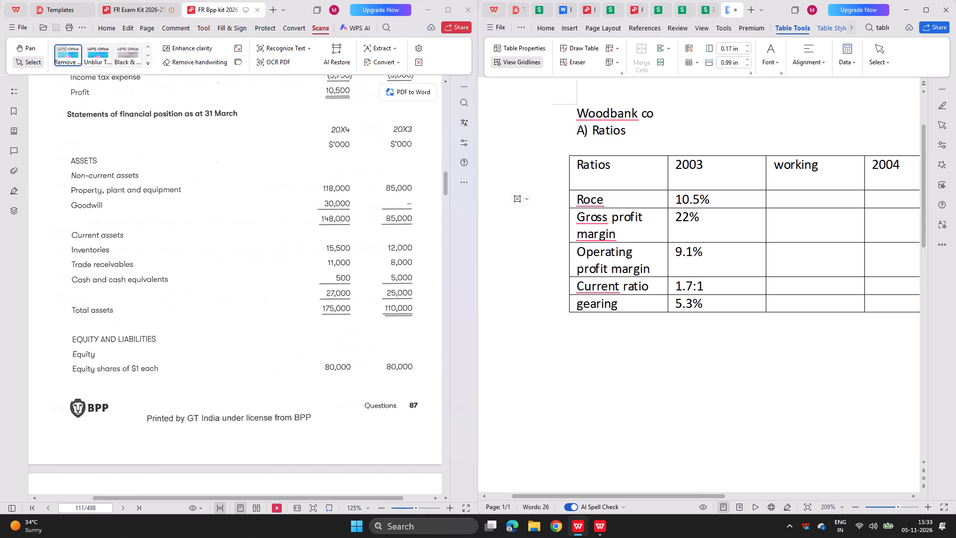
{"action": "scroll", "coordinate": [278, 255], "scroll_direction": "up", "scroll_amount": 1}
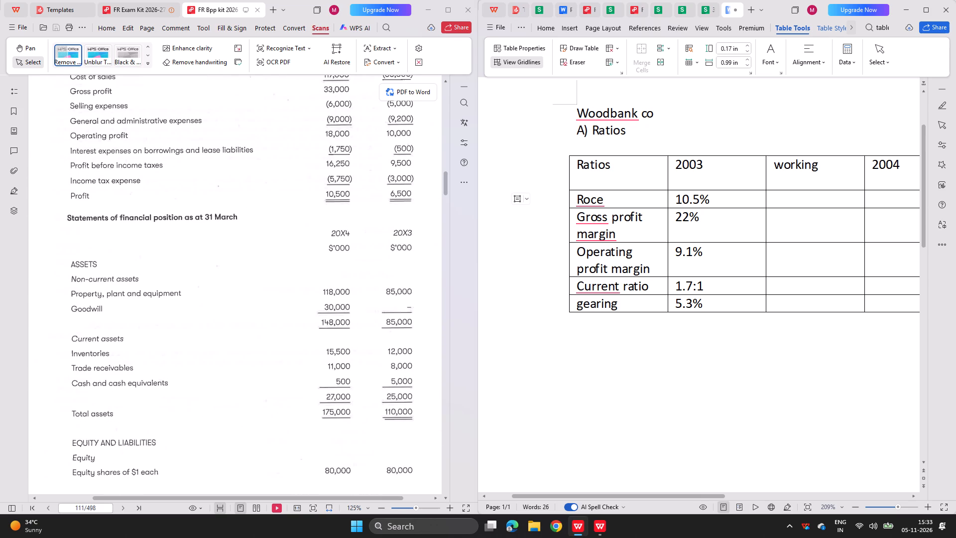
{"action": "scroll", "coordinate": [278, 238], "scroll_direction": "up", "scroll_amount": 1}
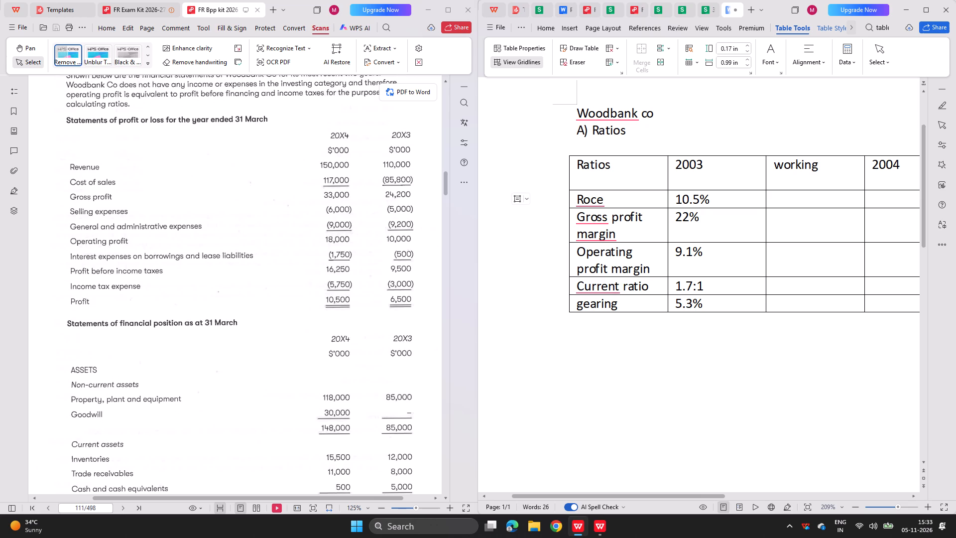
{"action": "type", "text": "18000/"}
Complete the Roce working with the 20X4 total equity plus 10% loan notes as the divisor, 95000+55000.
{"action": "scroll", "coordinate": [249, 354], "scroll_direction": "down", "scroll_amount": 1}
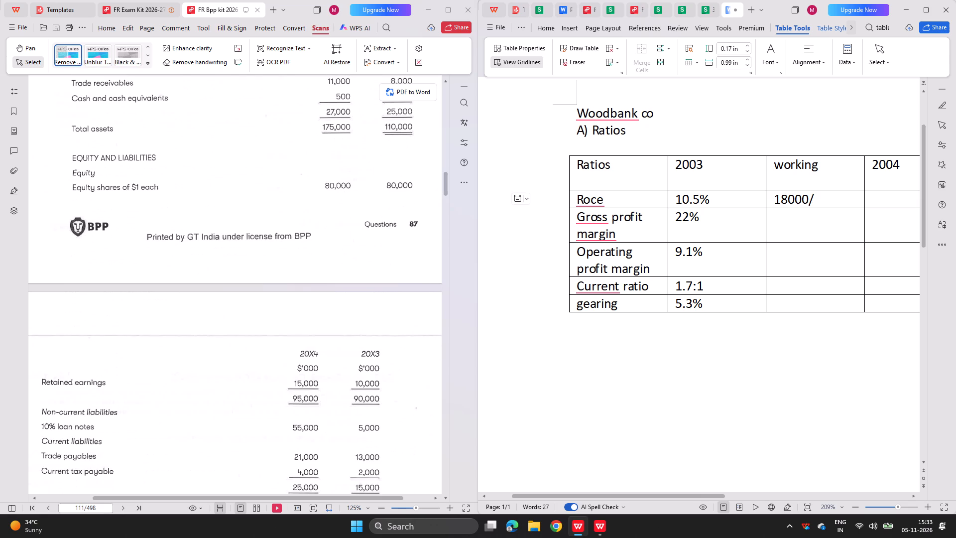
{"action": "scroll", "coordinate": [249, 354], "scroll_direction": "down", "scroll_amount": 2}
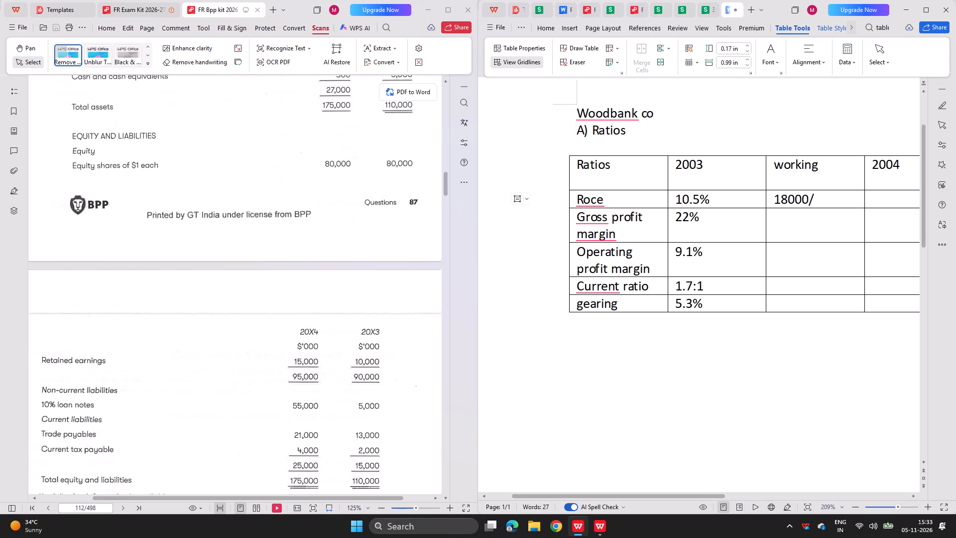
{"action": "scroll", "coordinate": [258, 349], "scroll_direction": "down", "scroll_amount": 2}
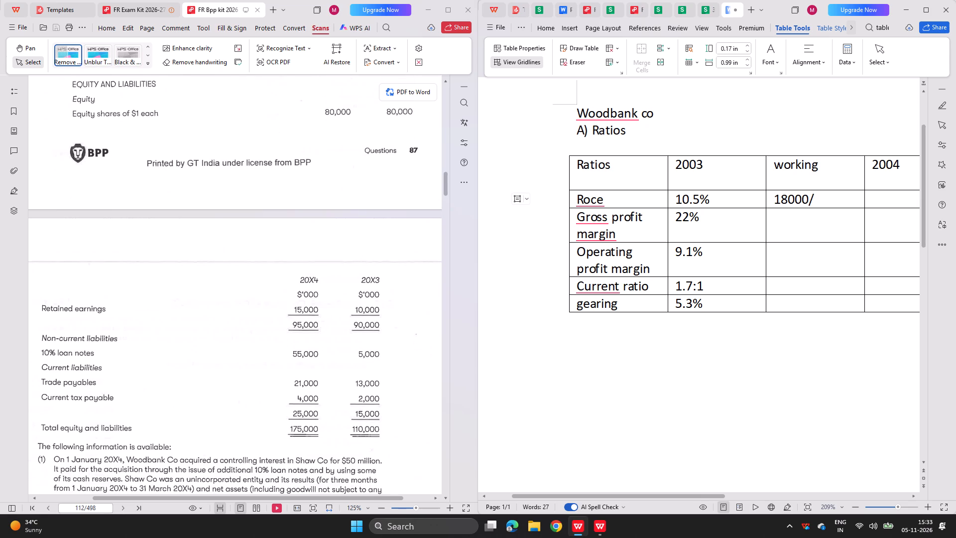
{"action": "scroll", "coordinate": [281, 329], "scroll_direction": "down", "scroll_amount": 1}
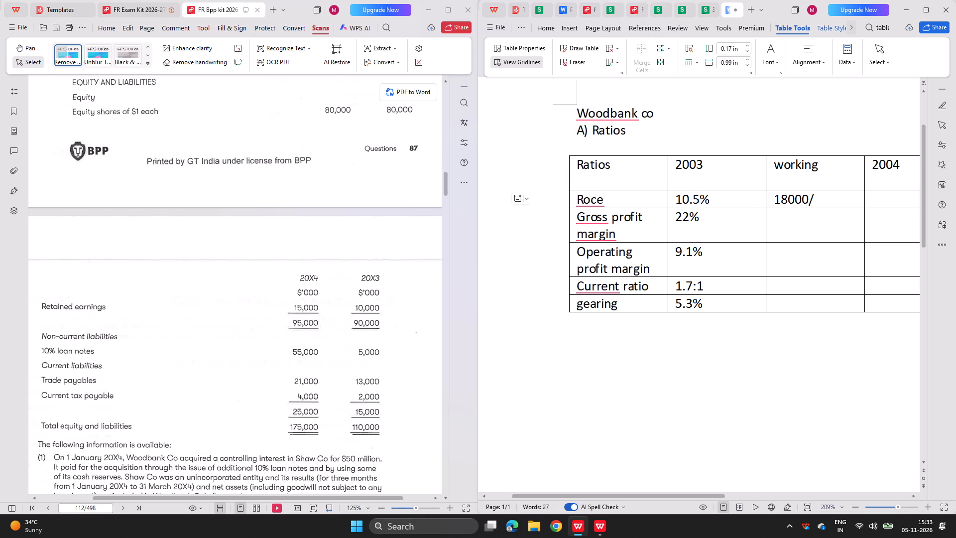
{"action": "type", "text": "95000+55000"}
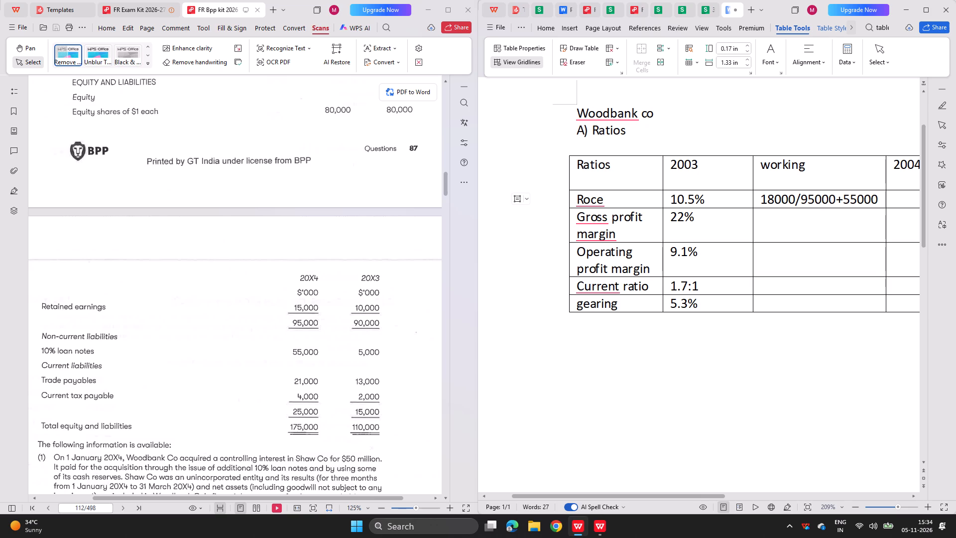
Enter 12% as the Roce for 2004.
{"action": "scroll", "coordinate": [648, 394], "scroll_direction": "left", "scroll_amount": 1}
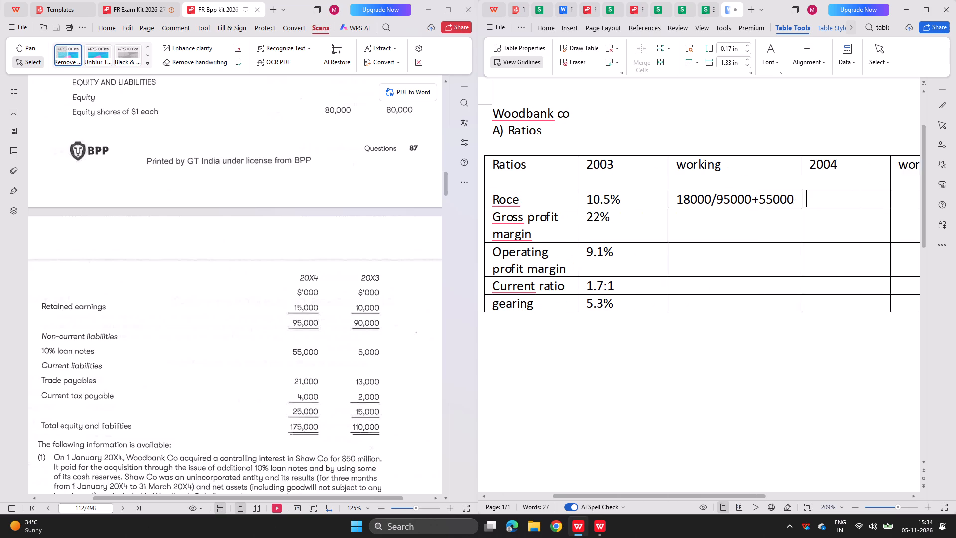
{"action": "scroll", "coordinate": [648, 394], "scroll_direction": "left", "scroll_amount": 1}
{"action": "key", "text": "Right"}
{"action": "type", "text": "12%"}
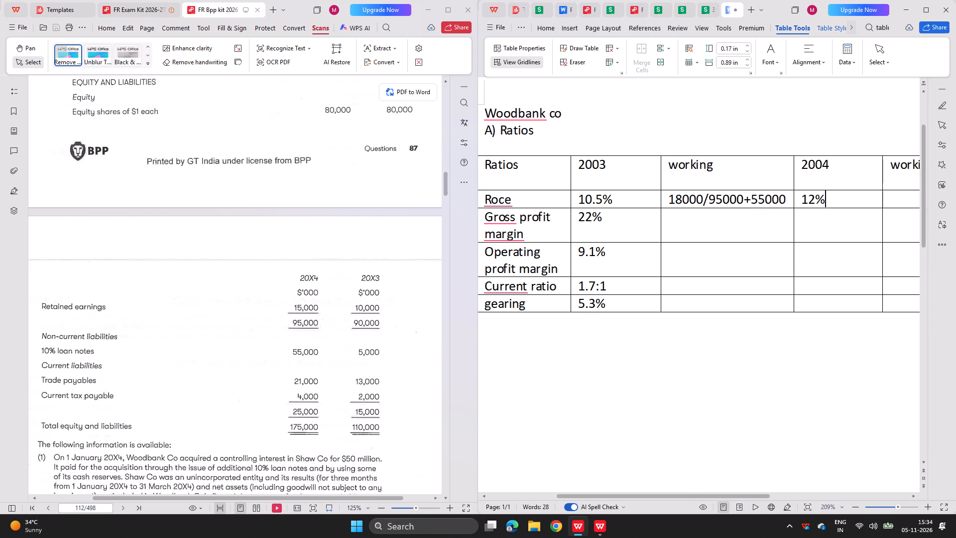
Enter the 2004 margin workings from the profit or loss statement: gross profit margin 33000/150000 and operating profit margin 18000/150000.
{"action": "key", "text": "Left"}
{"action": "key", "text": "Down"}
{"action": "key", "text": "Left"}
{"action": "scroll", "coordinate": [307, 278], "scroll_direction": "up", "scroll_amount": 2}
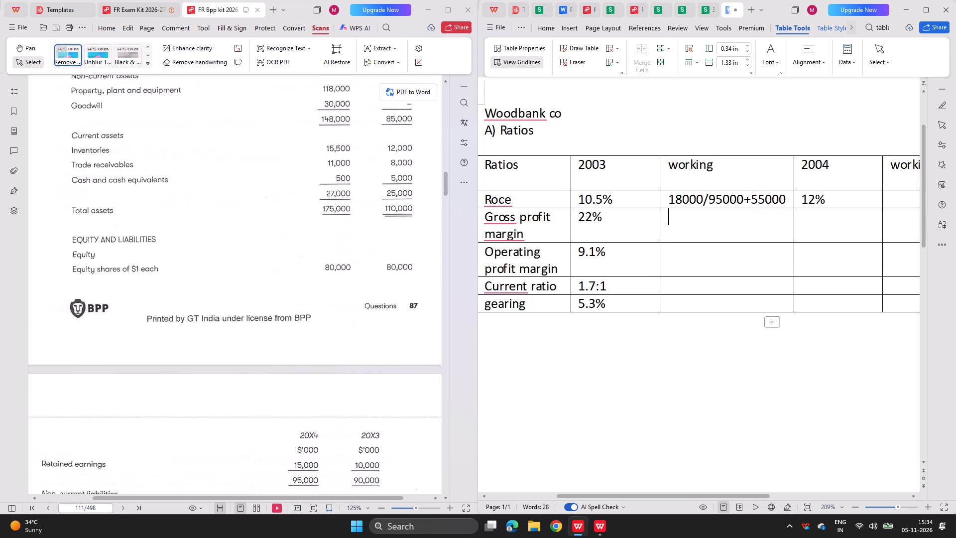
{"action": "scroll", "coordinate": [307, 278], "scroll_direction": "up", "scroll_amount": 1}
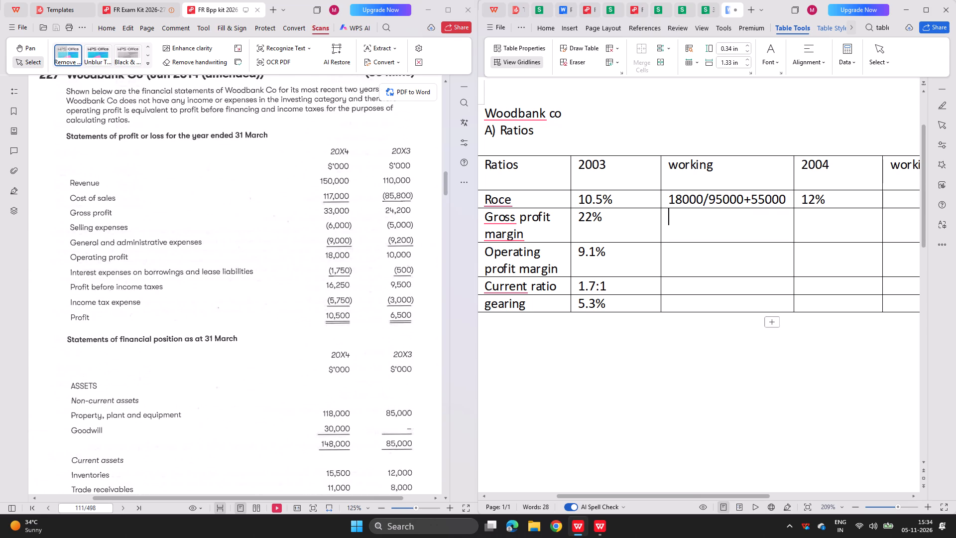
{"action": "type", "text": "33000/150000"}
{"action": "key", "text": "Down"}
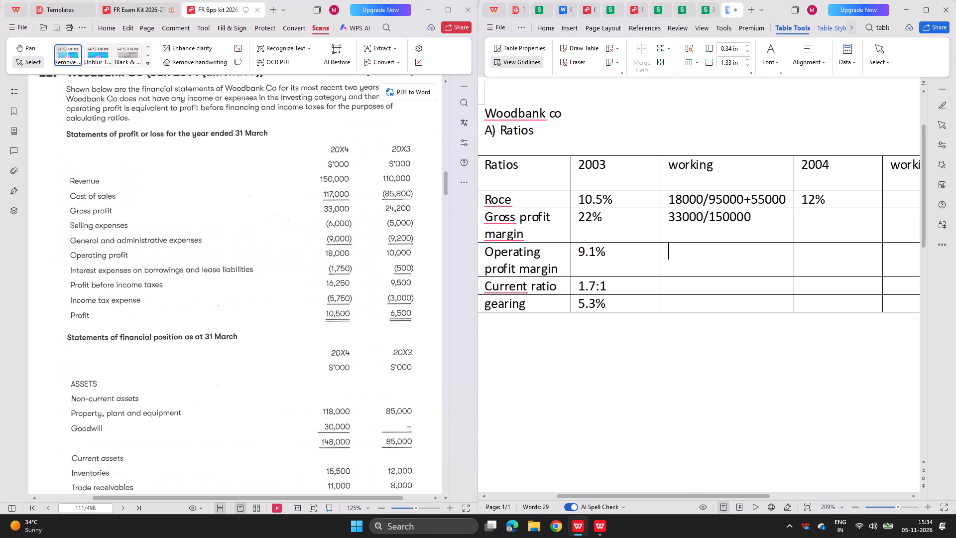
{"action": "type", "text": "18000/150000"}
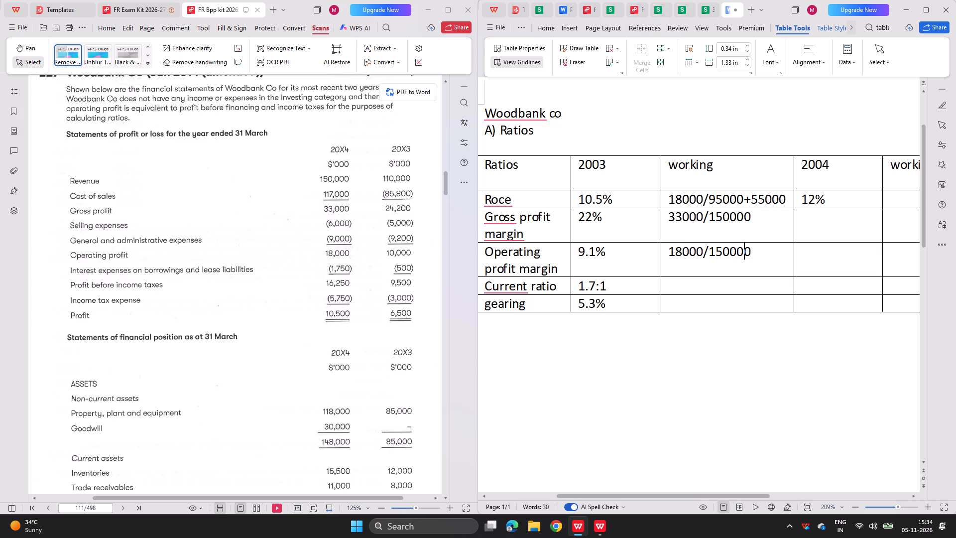
Enter the 2004 current ratio working as current assets over current liabilities, 27000/25000.
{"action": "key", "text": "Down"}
{"action": "scroll", "coordinate": [274, 296], "scroll_direction": "down", "scroll_amount": 2}
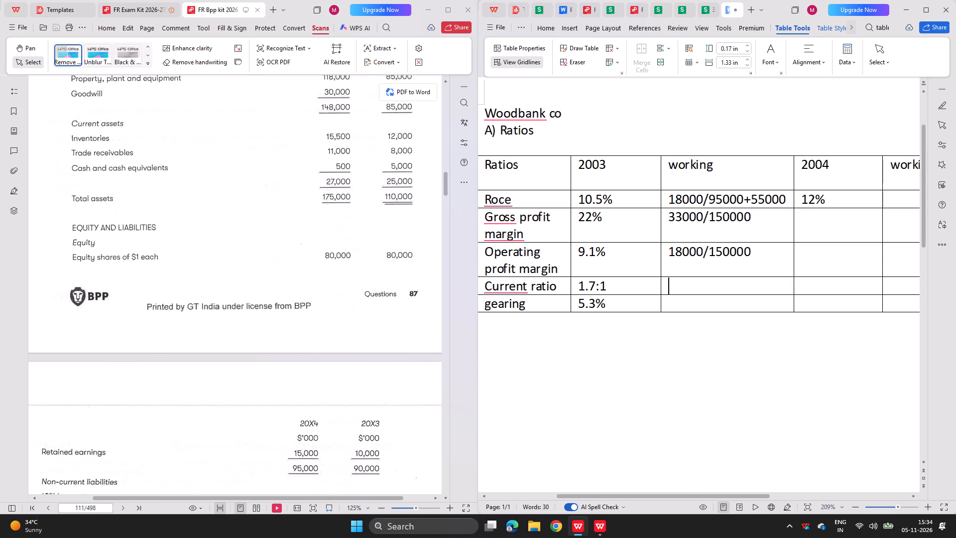
{"action": "type", "text": "27000"}
{"action": "scroll", "coordinate": [227, 234], "scroll_direction": "down", "scroll_amount": 1}
{"action": "type", "text": "/25000"}
Enter the 2004 gearing working as 10% loan notes over loan notes plus total equity, 55000/55000+95000.
{"action": "key", "text": "Down"}
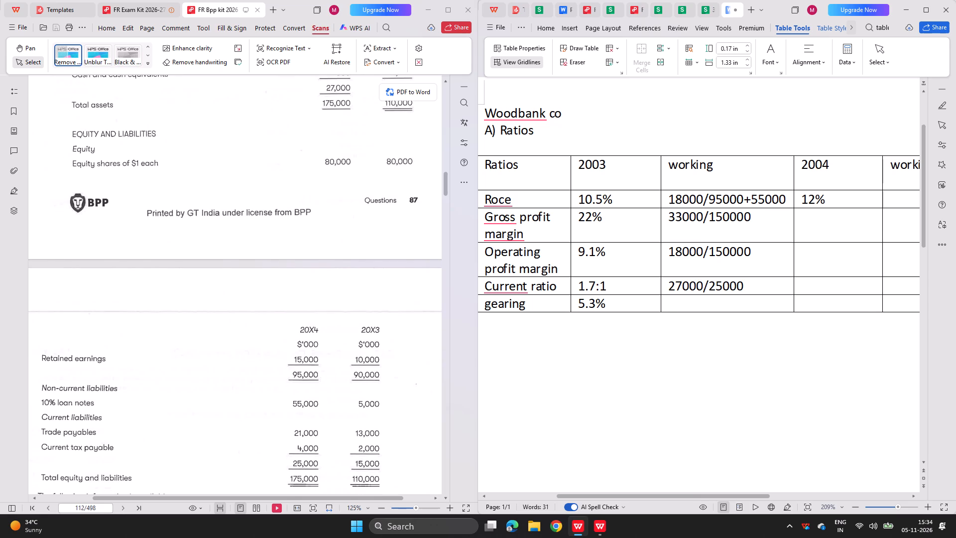
{"action": "scroll", "coordinate": [213, 243], "scroll_direction": "down", "scroll_amount": 2}
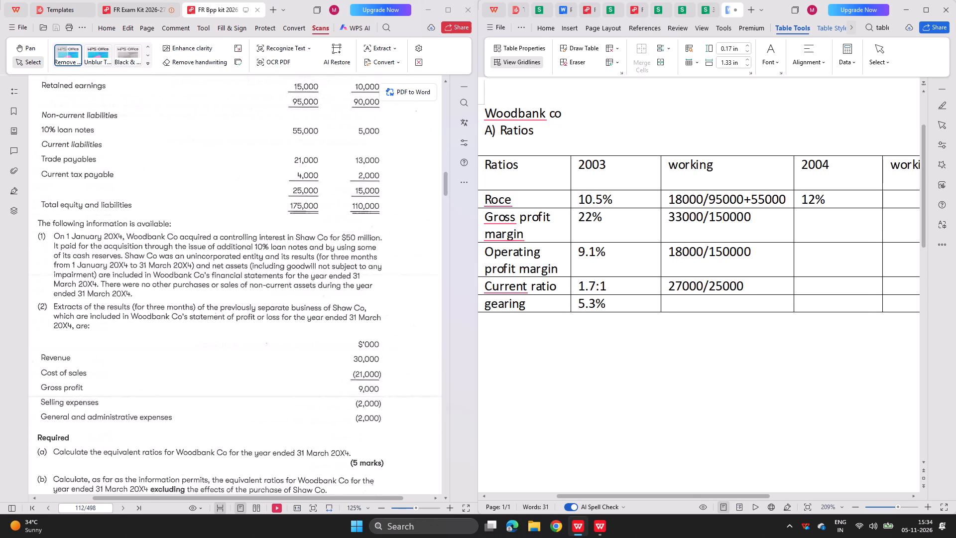
{"action": "scroll", "coordinate": [213, 243], "scroll_direction": "down", "scroll_amount": 2}
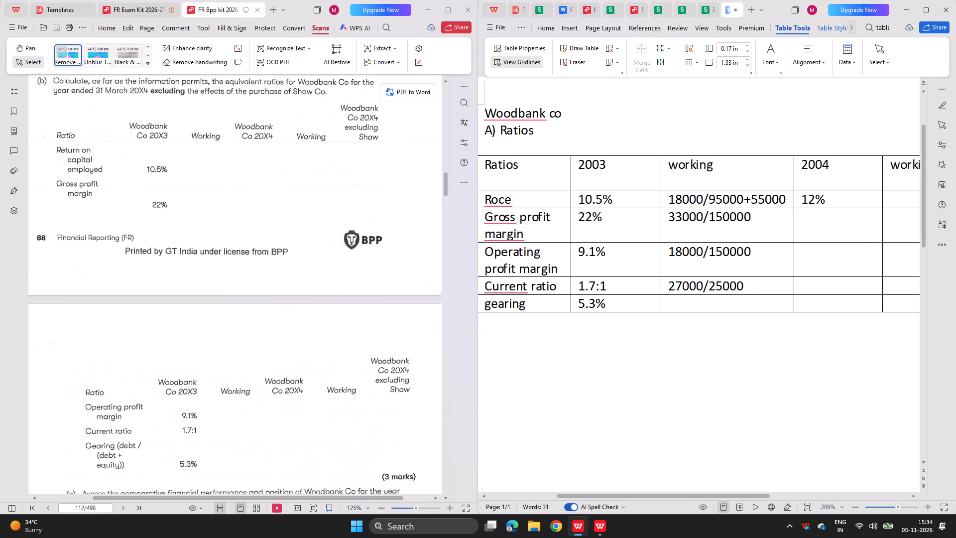
{"action": "scroll", "coordinate": [213, 243], "scroll_direction": "down", "scroll_amount": 1}
{"action": "scroll", "coordinate": [213, 243], "scroll_direction": "up", "scroll_amount": 2}
{"action": "scroll", "coordinate": [213, 243], "scroll_direction": "down", "scroll_amount": 2}
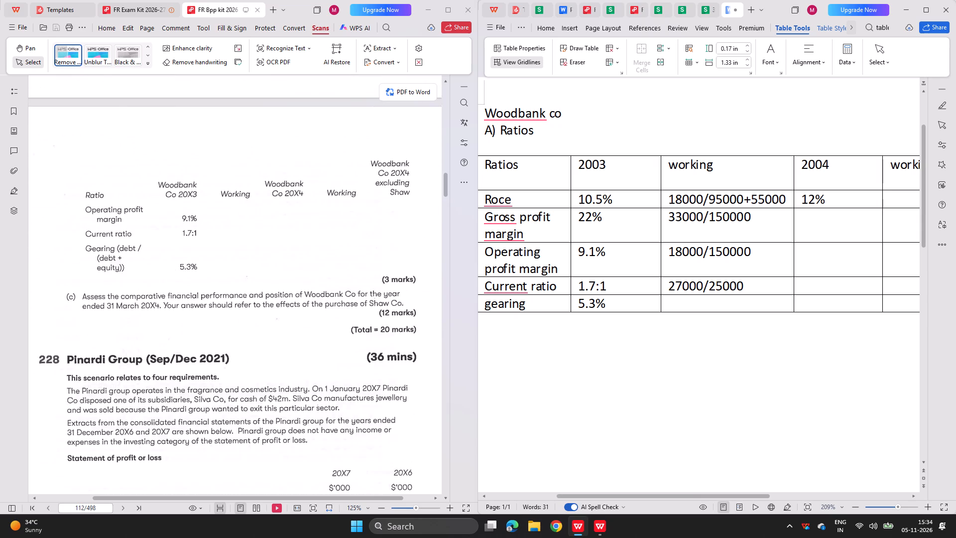
{"action": "scroll", "coordinate": [213, 243], "scroll_direction": "down", "scroll_amount": 3}
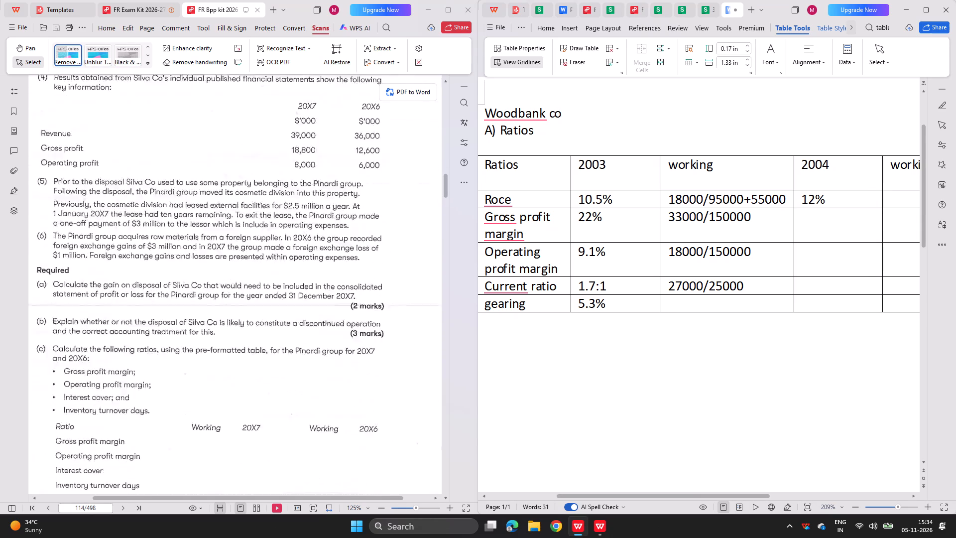
{"action": "scroll", "coordinate": [213, 243], "scroll_direction": "up", "scroll_amount": 3}
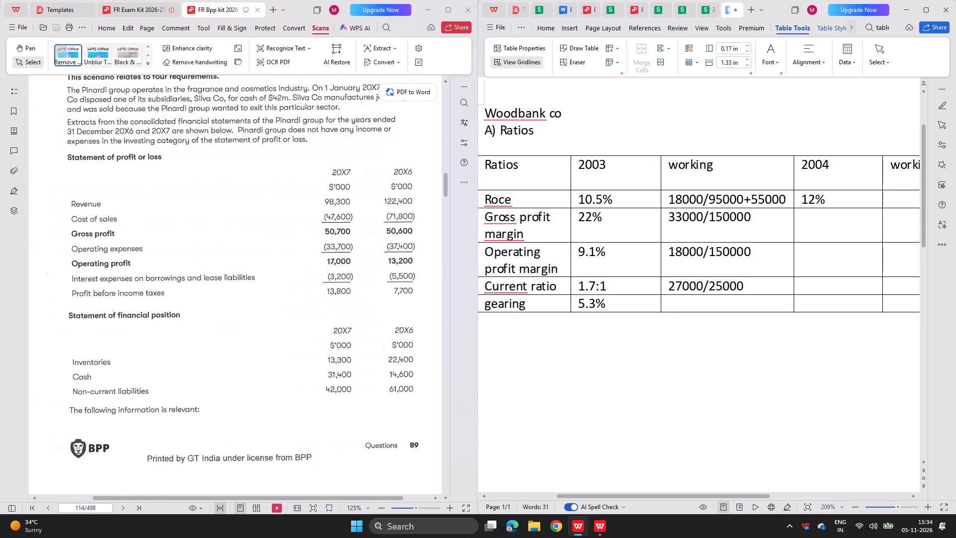
{"action": "scroll", "coordinate": [213, 243], "scroll_direction": "up", "scroll_amount": 4}
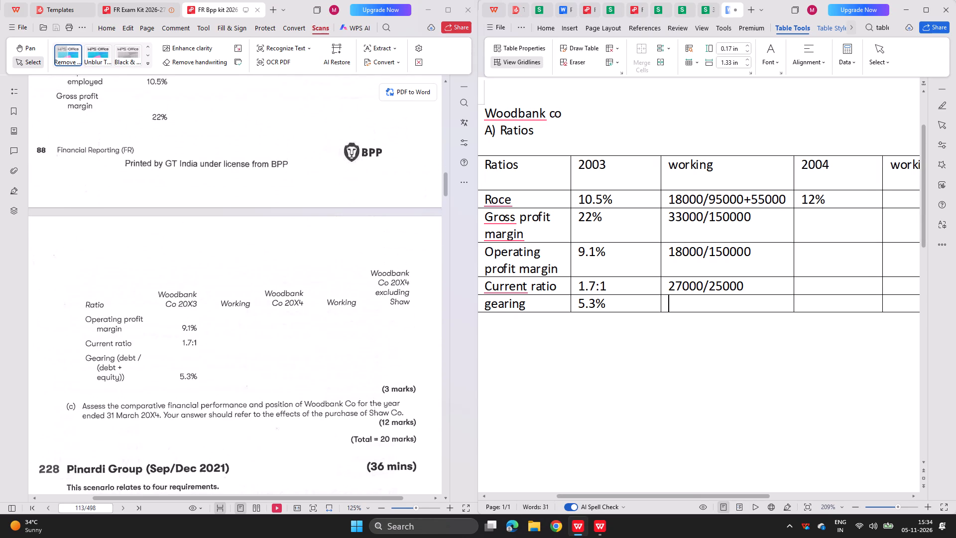
{"action": "scroll", "coordinate": [213, 243], "scroll_direction": "up", "scroll_amount": 1}
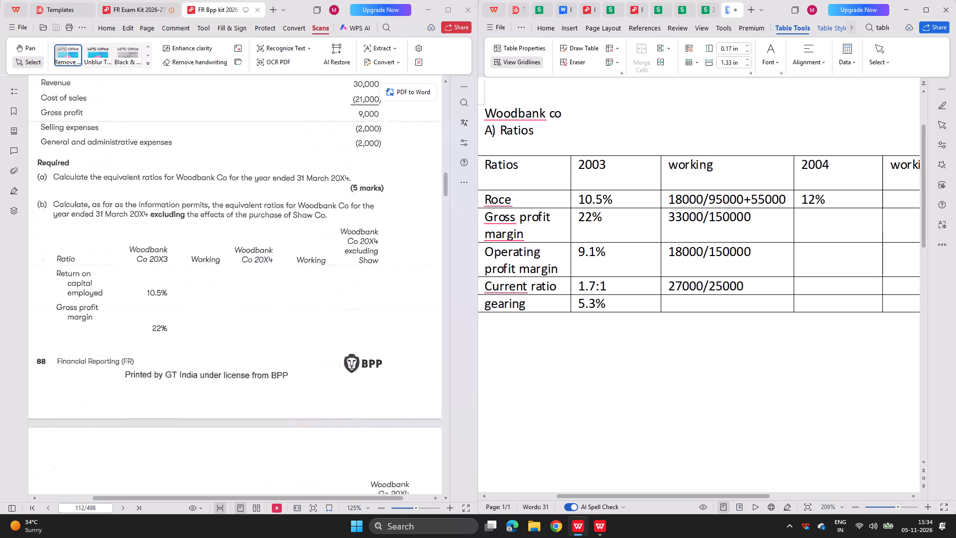
{"action": "scroll", "coordinate": [213, 243], "scroll_direction": "up", "scroll_amount": 1}
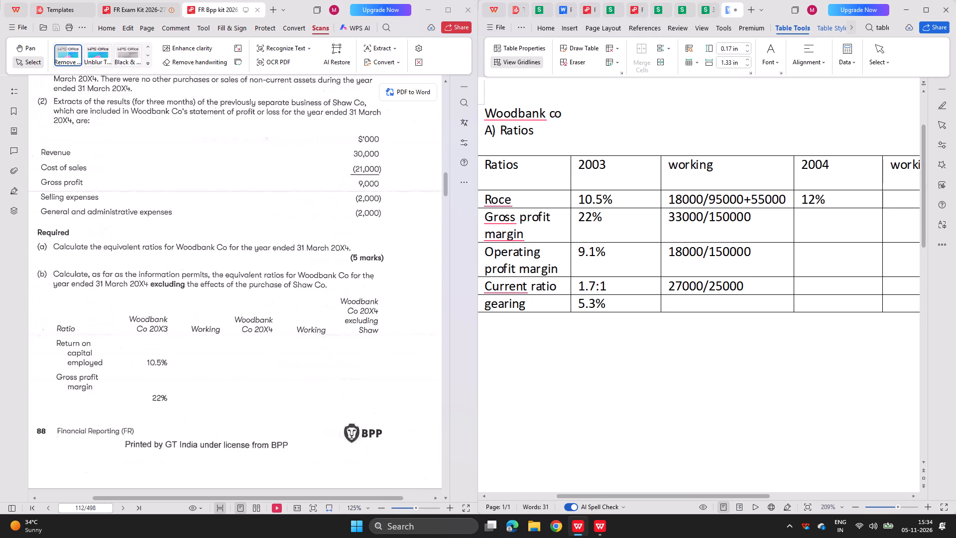
{"action": "scroll", "coordinate": [213, 243], "scroll_direction": "up", "scroll_amount": 2}
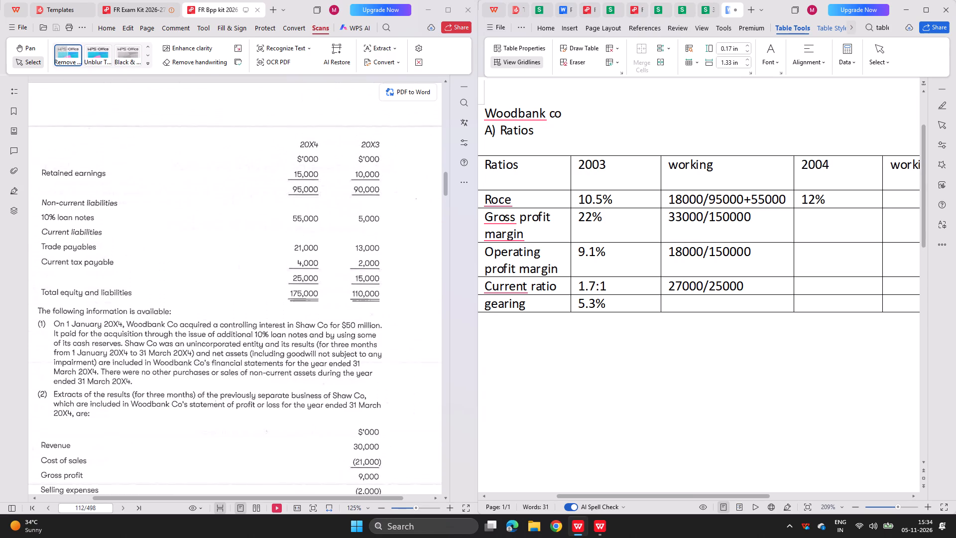
{"action": "type", "text": "55000"}
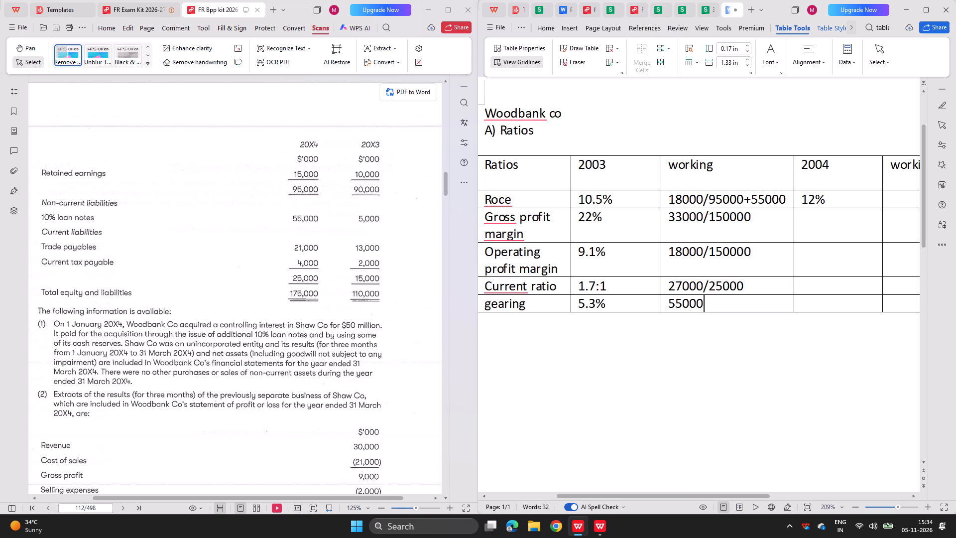
{"action": "type", "text": "/5500"}
{"action": "type", "text": "0+95000"}
{"action": "key", "text": "Right"}
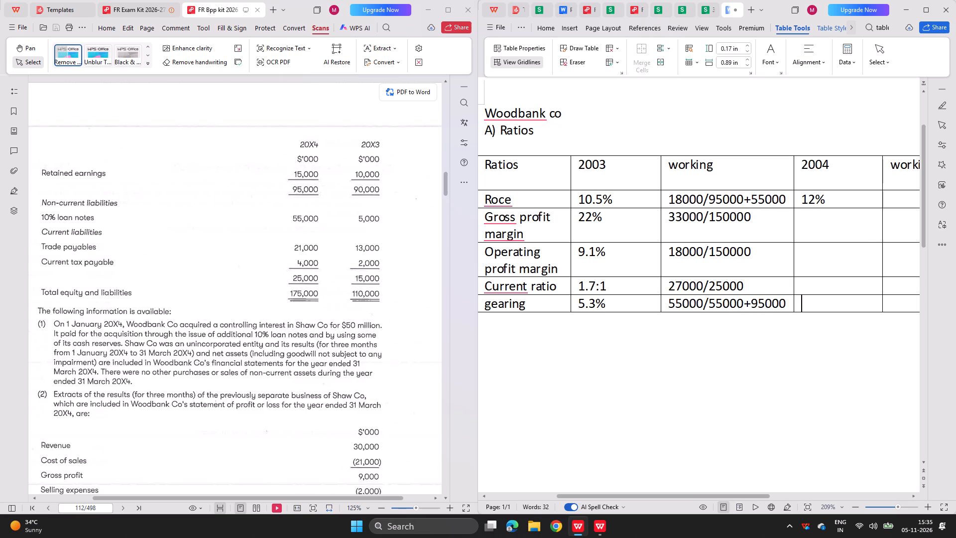
Open the earlier document "Woodbank co pracitce 3.docx" and examine its completed ratios table.
{"action": "left_click", "coordinate": [496, 9]}
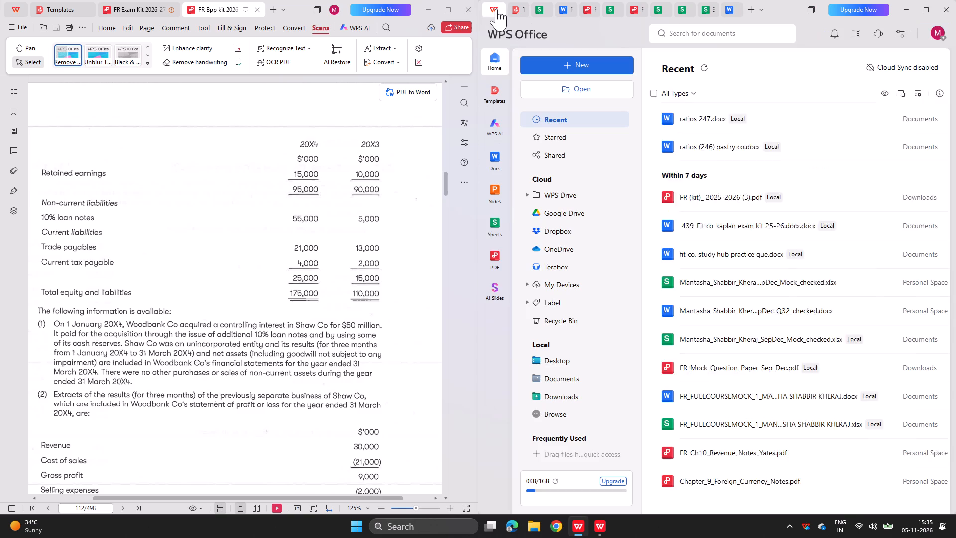
{"action": "scroll", "coordinate": [714, 261], "scroll_direction": "down", "scroll_amount": 1}
{"action": "scroll", "coordinate": [714, 261], "scroll_direction": "up", "scroll_amount": 1}
{"action": "scroll", "coordinate": [714, 261], "scroll_direction": "down", "scroll_amount": 1}
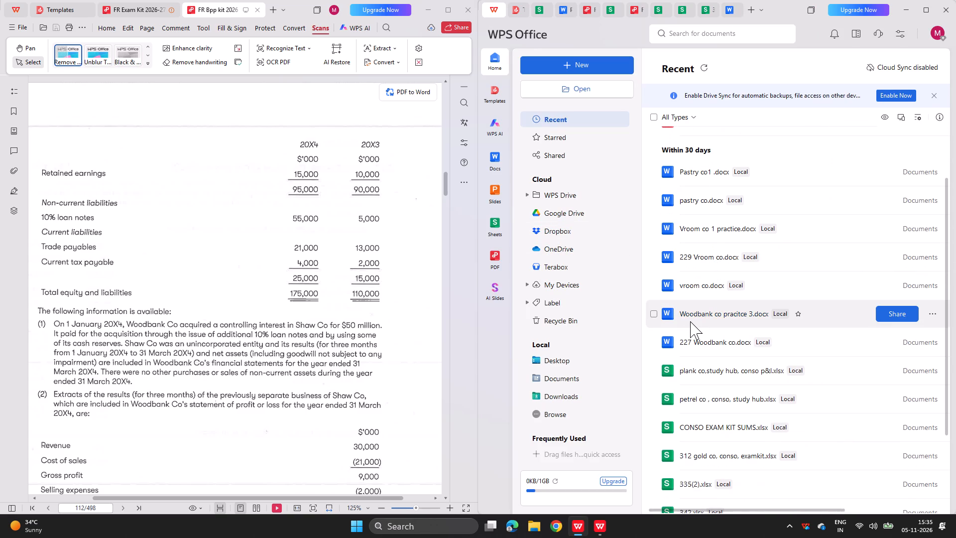
{"action": "double_click", "coordinate": [687, 317]}
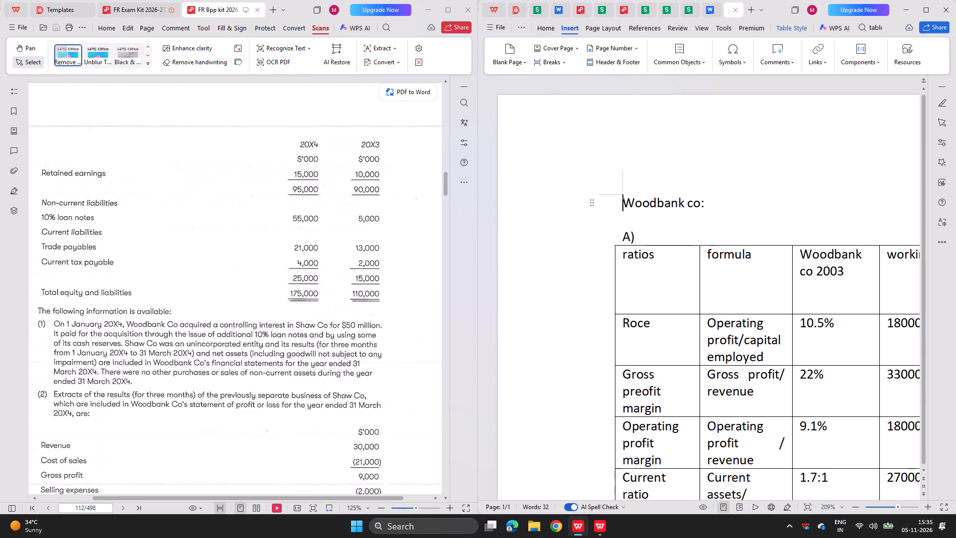
{"action": "scroll", "coordinate": [652, 238], "scroll_direction": "left", "scroll_amount": 3}
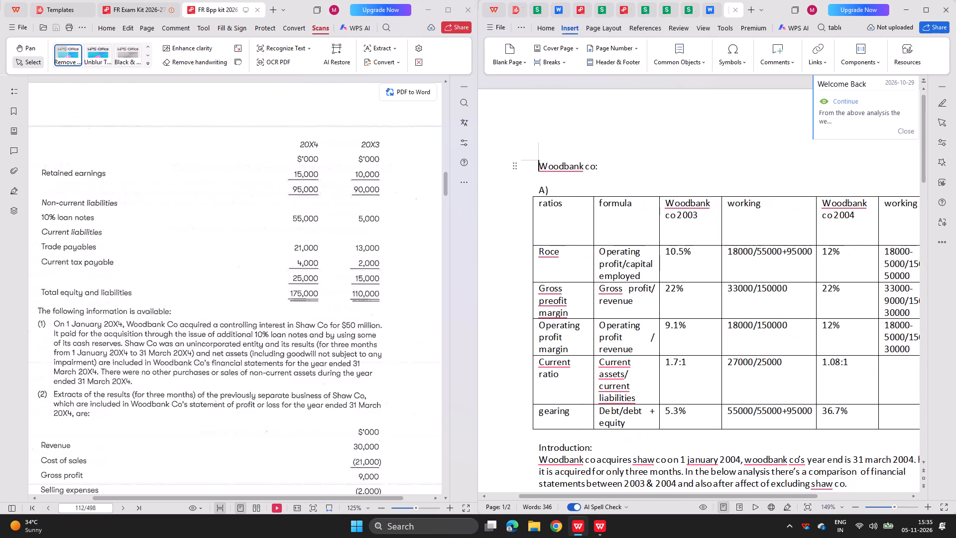
{"action": "scroll", "coordinate": [652, 238], "scroll_direction": "left", "scroll_amount": 1}
{"action": "scroll", "coordinate": [681, 228], "scroll_direction": "down", "scroll_amount": 1}
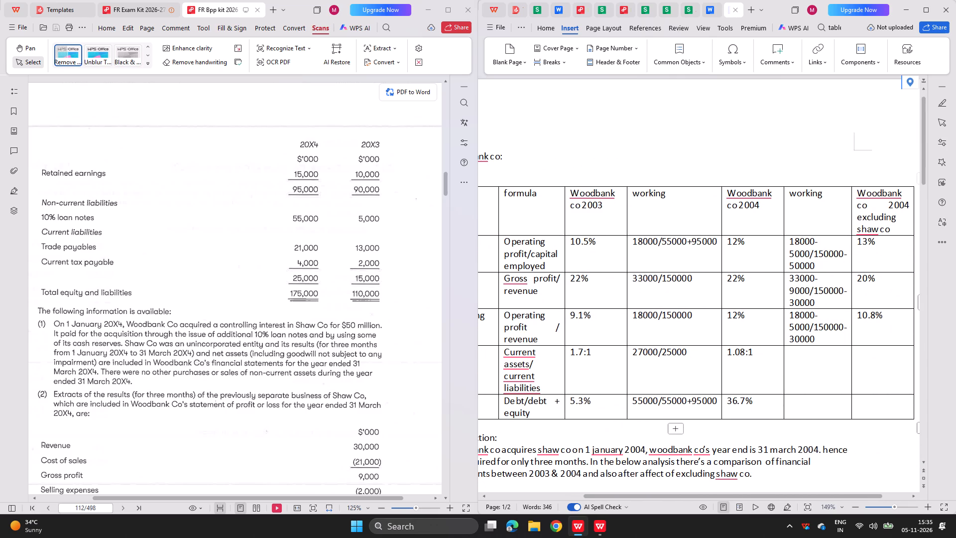
Return to the current answer document and enter the 2004 gross profit margin as 22% and operating profit margin as 12%.
{"action": "left_click", "coordinate": [706, 11]}
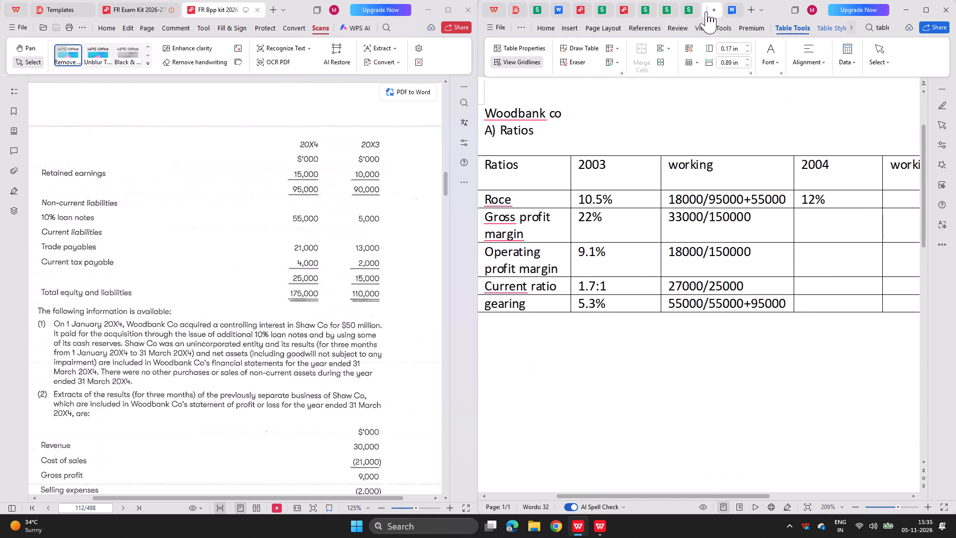
{"action": "key", "text": "Up"}
{"action": "key", "text": "Up"}
{"action": "key", "text": "Up"}
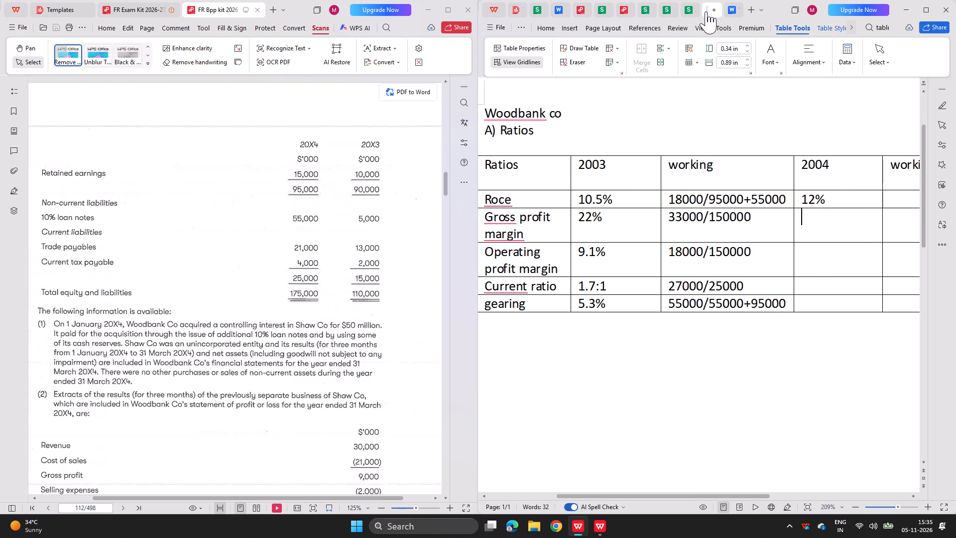
{"action": "type", "text": "22%"}
{"action": "key", "text": "Down"}
{"action": "type", "text": "12%"}
Enter 1.07:1 as the current ratio for 2004.
{"action": "key", "text": "Down"}
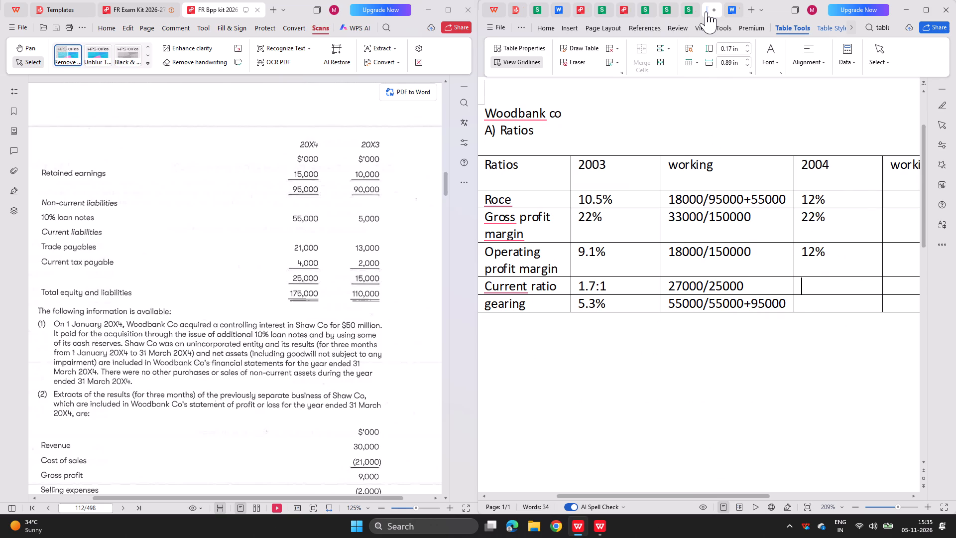
{"action": "type", "text": "1.07"}
{"action": "type", "text": ":1"}
{"action": "key", "text": "Down"}
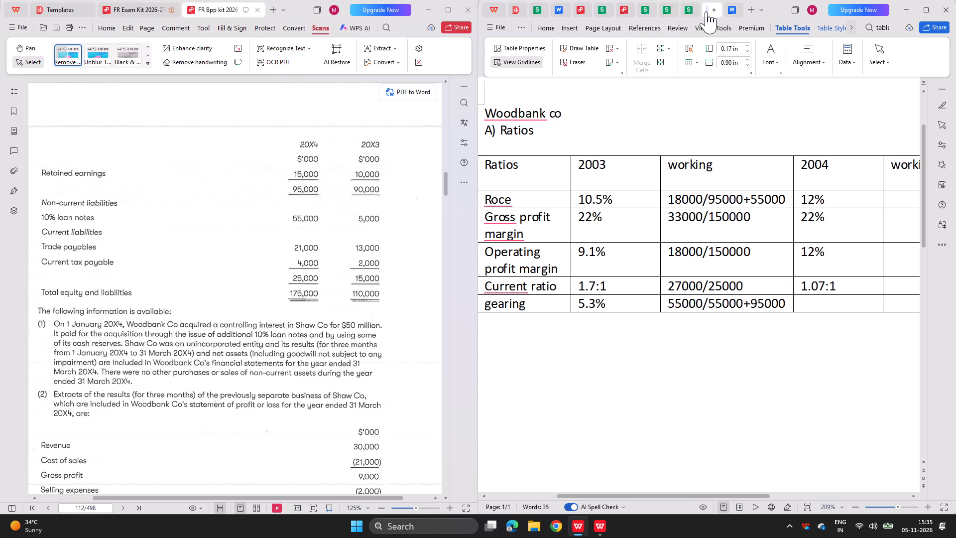
Correct the 2004 current ratio to 1.08:1.
{"action": "key", "text": "Up"}
{"action": "key", "text": "BackSpace"}
{"action": "key", "text": "BackSpace"}
{"action": "key", "text": "BackSpace"}
{"action": "key", "text": "8"}
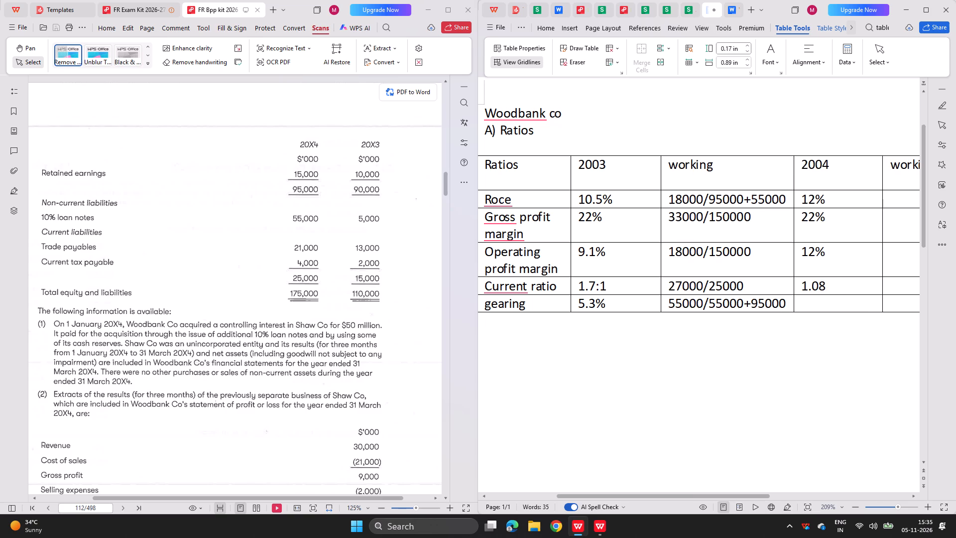
{"action": "type", "text": ":!"}
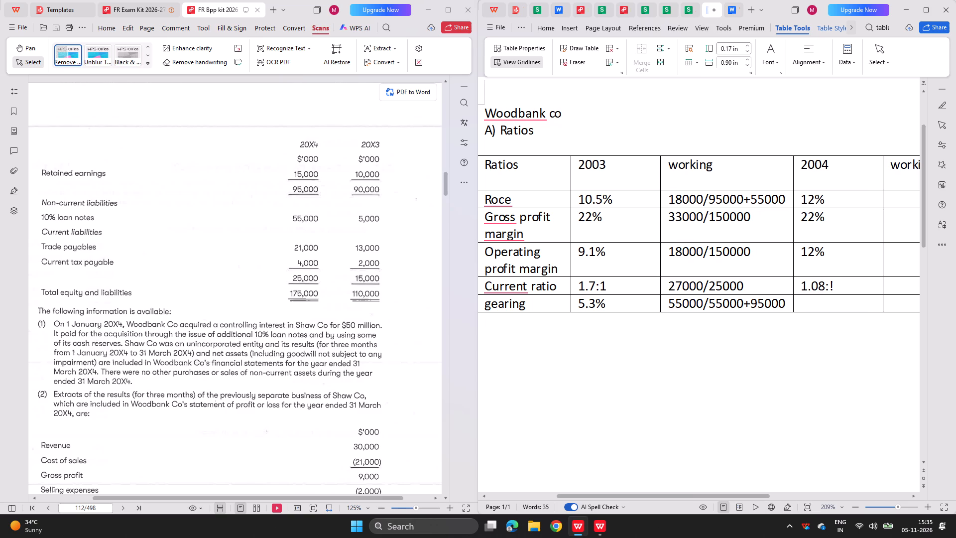
{"action": "key", "text": "Down"}
{"action": "key", "text": "BackSpace"}
{"action": "key", "text": "BackSpace"}
{"action": "key", "text": "Up"}
{"action": "key", "text": "Right"}
{"action": "key", "text": "Right"}
{"action": "key", "text": "Right"}
{"action": "key", "text": "Right"}
{"action": "key", "text": "Right"}
{"action": "key", "text": "Right"}
{"action": "key", "text": "BackSpace"}
{"action": "key", "text": "1"}
Check the 2004 gearing in the earlier Woodbank document and enter 36.7% in the current answer's gearing row.
{"action": "key", "text": "Down"}
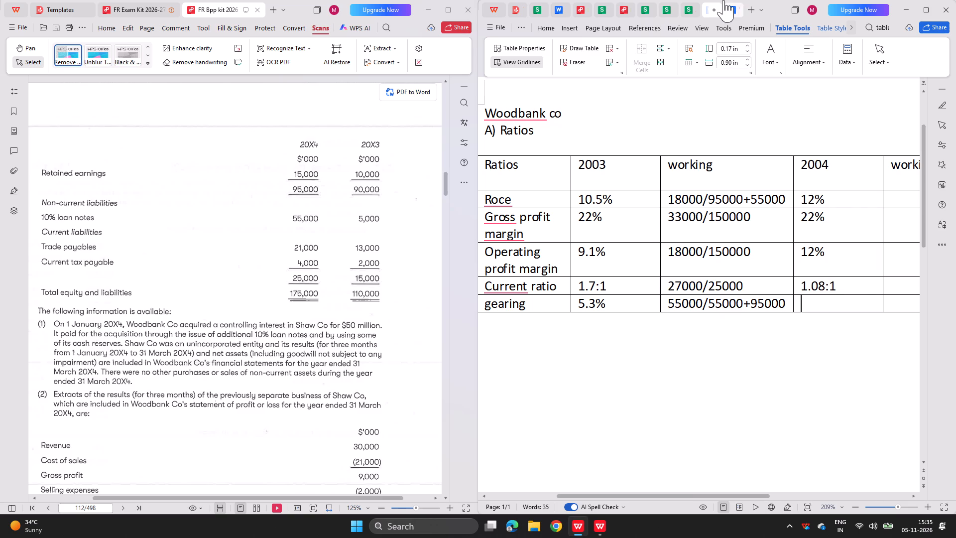
{"action": "left_click", "coordinate": [728, 4]}
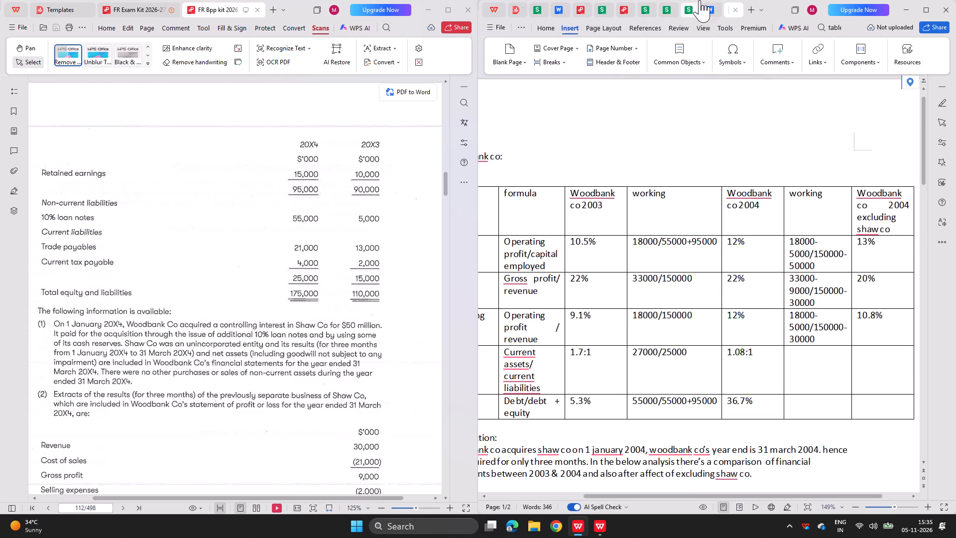
{"action": "left_click", "coordinate": [707, 6]}
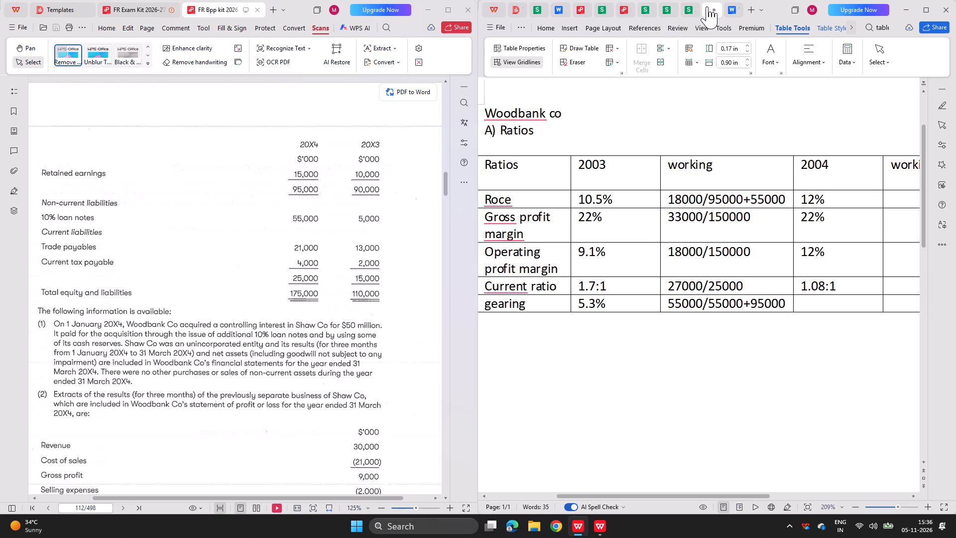
{"action": "type", "text": "36.7%"}
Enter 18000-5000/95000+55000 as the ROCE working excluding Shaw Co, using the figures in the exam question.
{"action": "key", "text": "Right"}
{"action": "key", "text": "Up"}
{"action": "key", "text": "Up"}
{"action": "key", "text": "Up"}
{"action": "key", "text": "Up"}
{"action": "key", "text": "Up"}
{"action": "scroll", "coordinate": [764, 162], "scroll_direction": "left", "scroll_amount": 2}
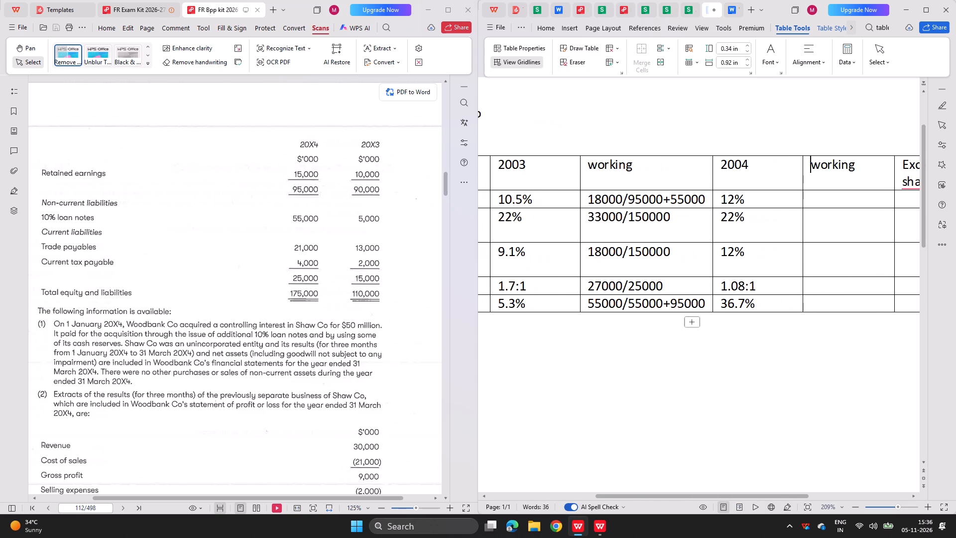
{"action": "left_click", "coordinate": [829, 202]}
{"action": "scroll", "coordinate": [750, 199], "scroll_direction": "up", "scroll_amount": 1}
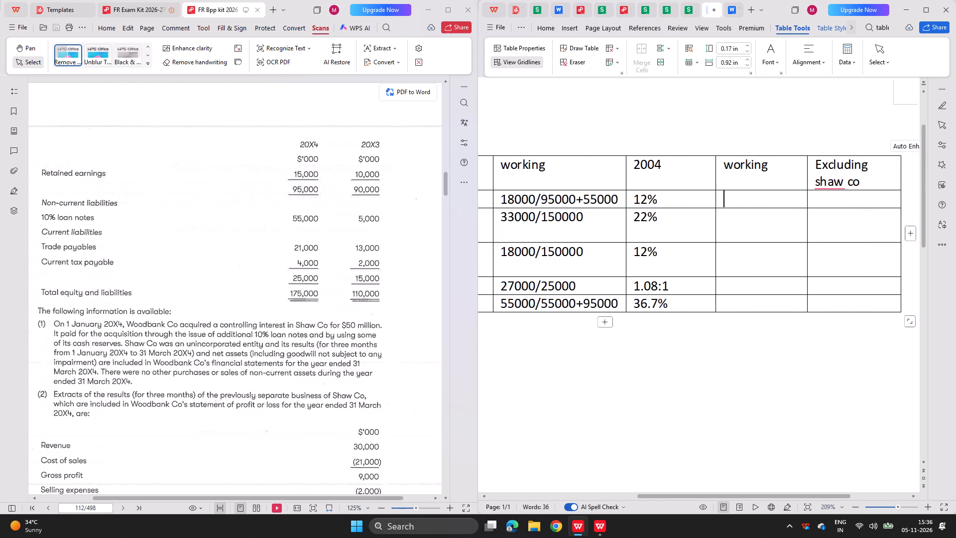
{"action": "scroll", "coordinate": [750, 199], "scroll_direction": "up", "scroll_amount": 1}
{"action": "scroll", "coordinate": [625, 212], "scroll_direction": "right", "scroll_amount": 2}
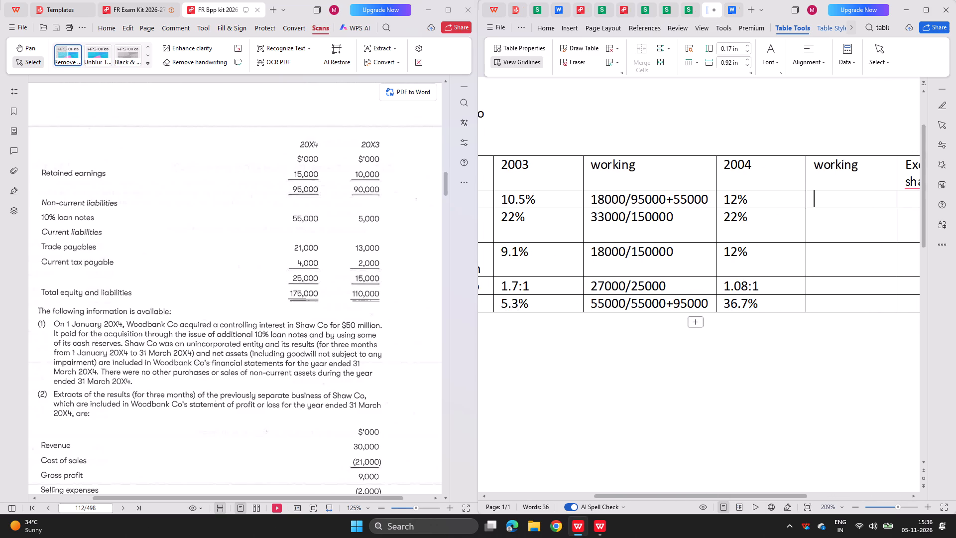
{"action": "scroll", "coordinate": [625, 212], "scroll_direction": "right", "scroll_amount": 1}
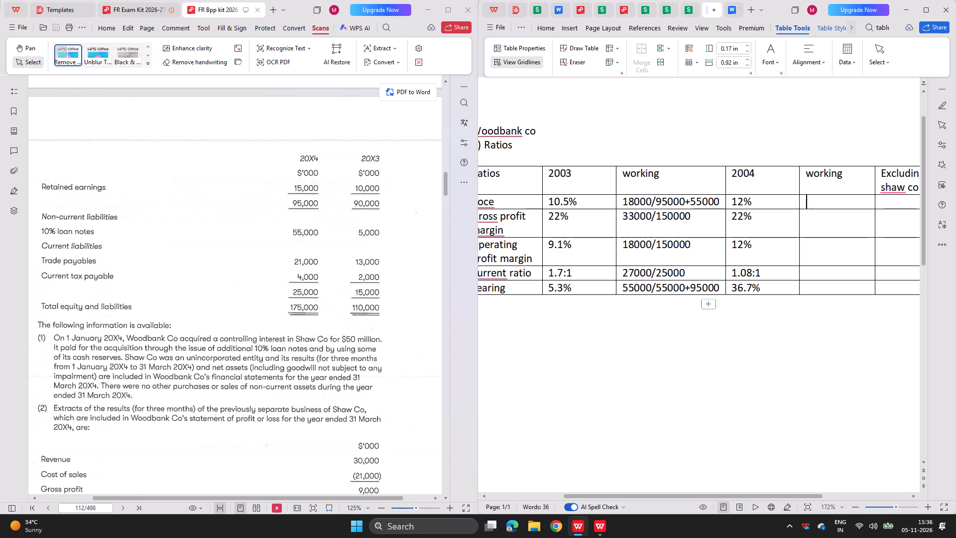
{"action": "scroll", "coordinate": [299, 304], "scroll_direction": "down", "scroll_amount": 1}
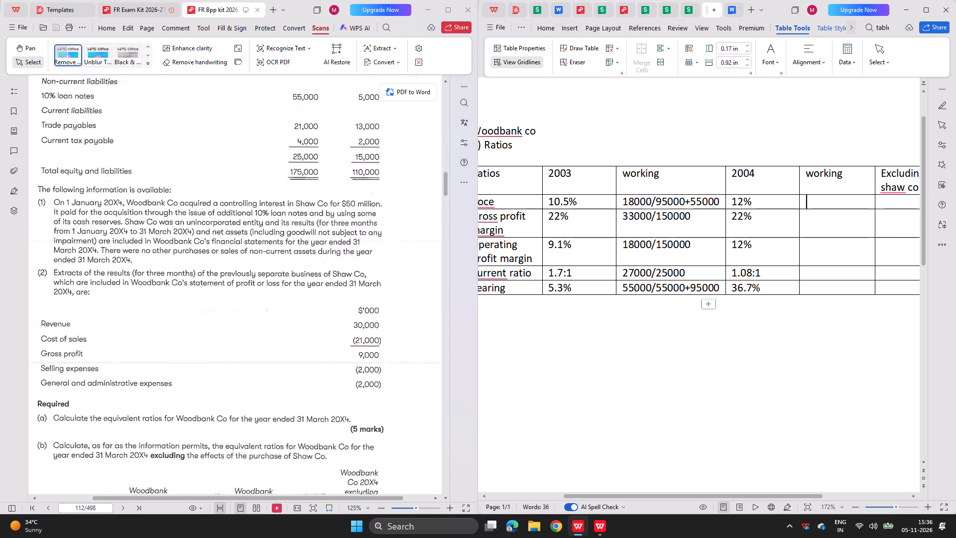
{"action": "scroll", "coordinate": [299, 304], "scroll_direction": "down", "scroll_amount": 1}
{"action": "scroll", "coordinate": [306, 277], "scroll_direction": "up", "scroll_amount": 1}
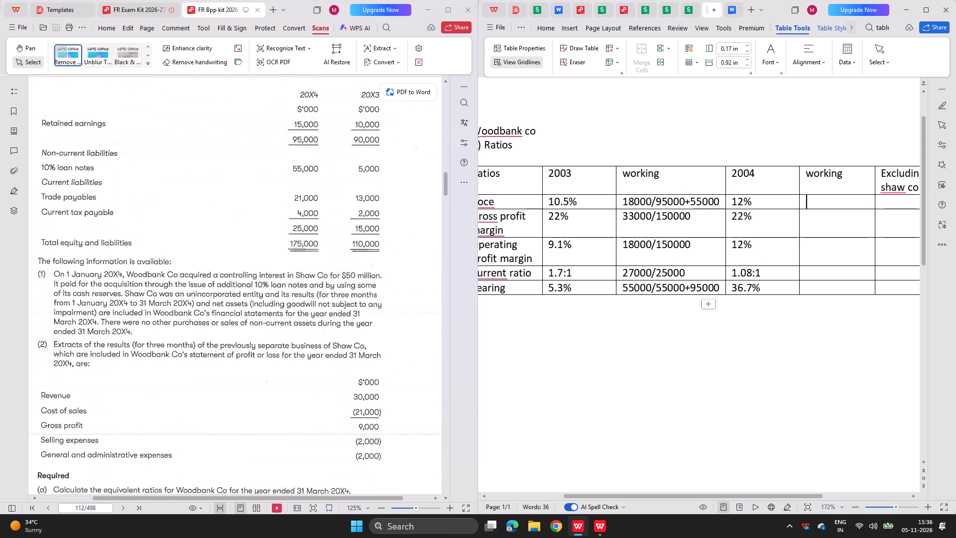
{"action": "scroll", "coordinate": [306, 277], "scroll_direction": "up", "scroll_amount": 1}
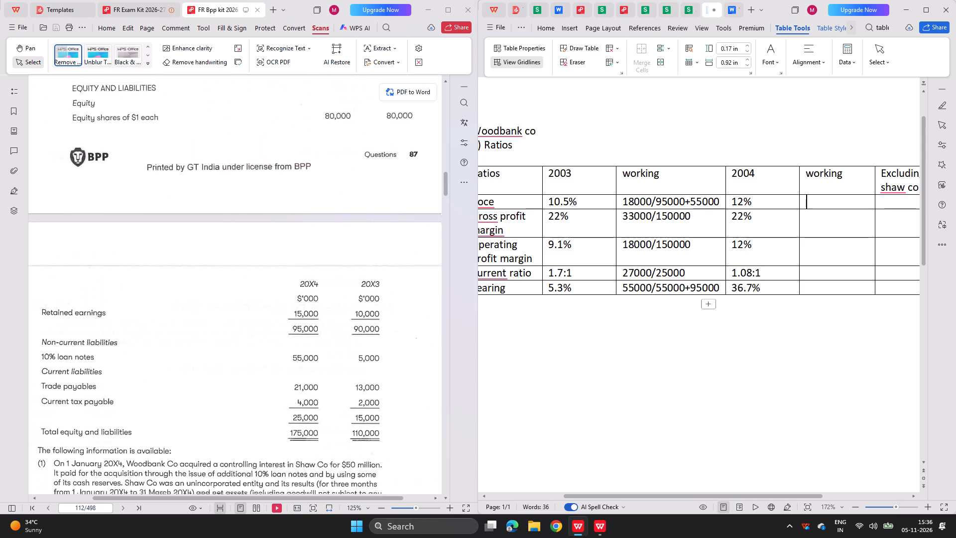
{"action": "scroll", "coordinate": [306, 277], "scroll_direction": "down", "scroll_amount": 1}
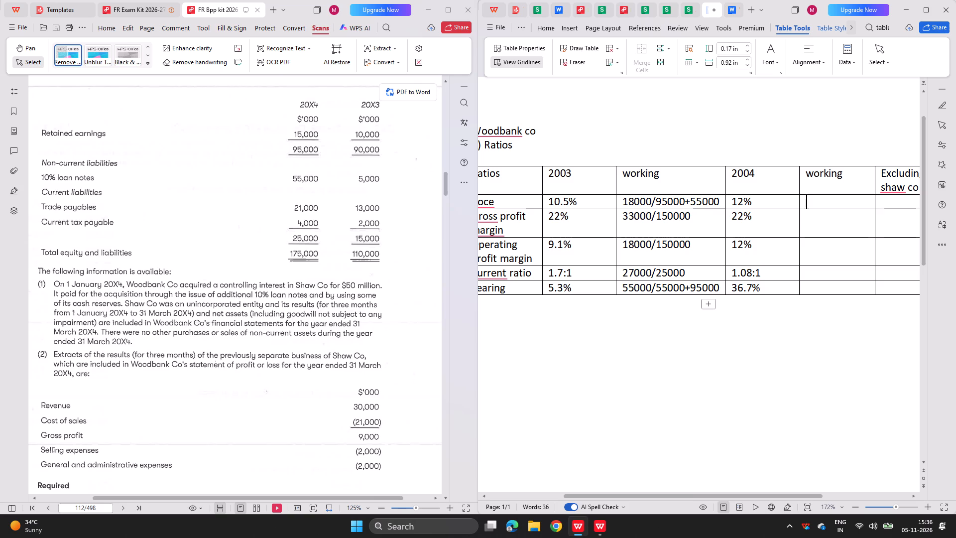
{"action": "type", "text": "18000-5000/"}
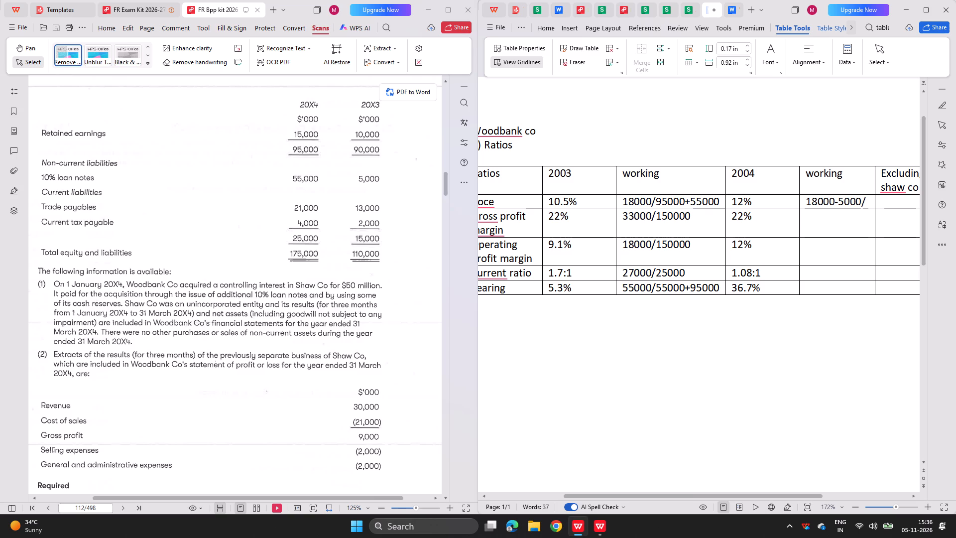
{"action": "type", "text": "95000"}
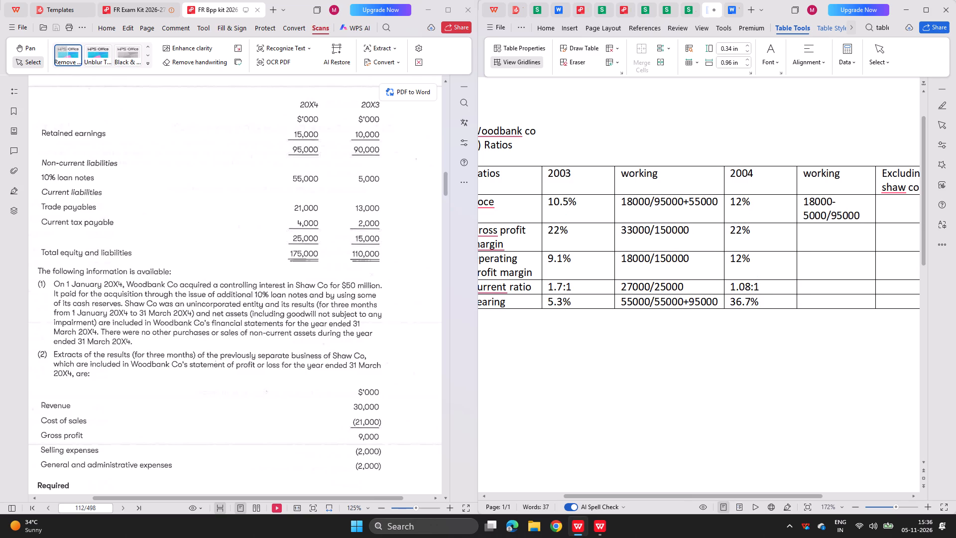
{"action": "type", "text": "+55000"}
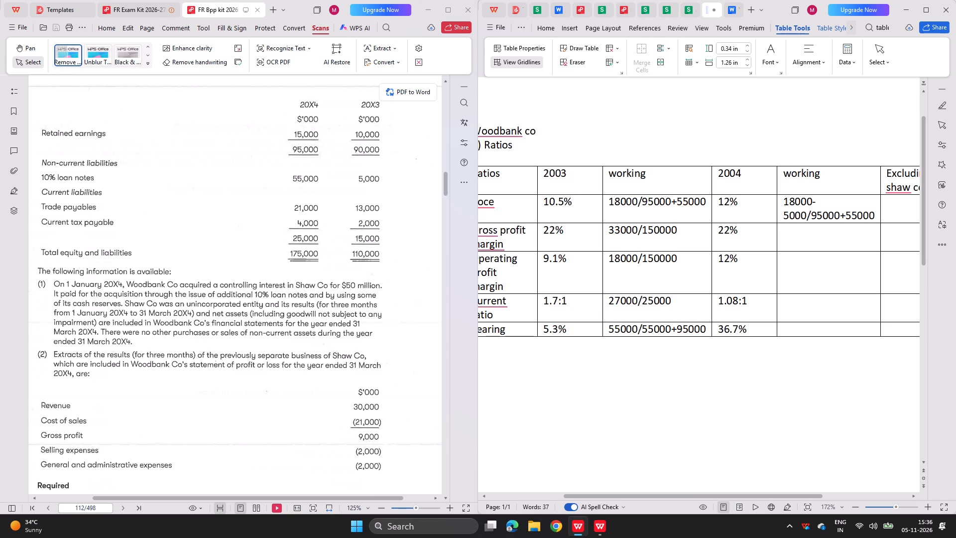
{"action": "left_click", "coordinate": [733, 4]}
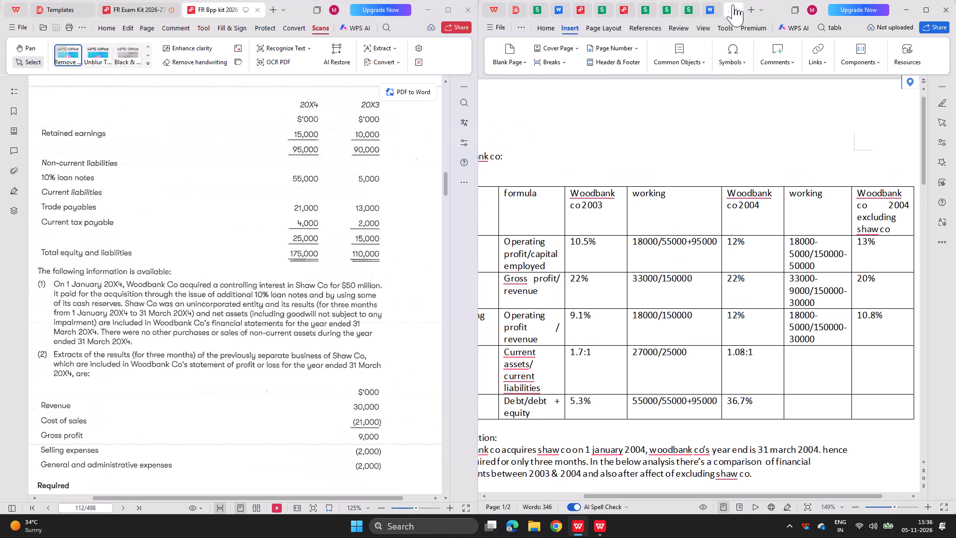
{"action": "left_click", "coordinate": [709, 3]}
{"action": "key", "text": "BackSpace"}
{"action": "key", "text": "BackSpace"}
{"action": "key", "text": "BackSpace"}
{"action": "key", "text": "BackSpace"}
{"action": "key", "text": "BackSpace"}
{"action": "key", "text": "BackSpace"}
{"action": "key", "text": "BackSpace"}
{"action": "key", "text": "BackSpace"}
{"action": "key", "text": "BackSpace"}
{"action": "key", "text": "BackSpace"}
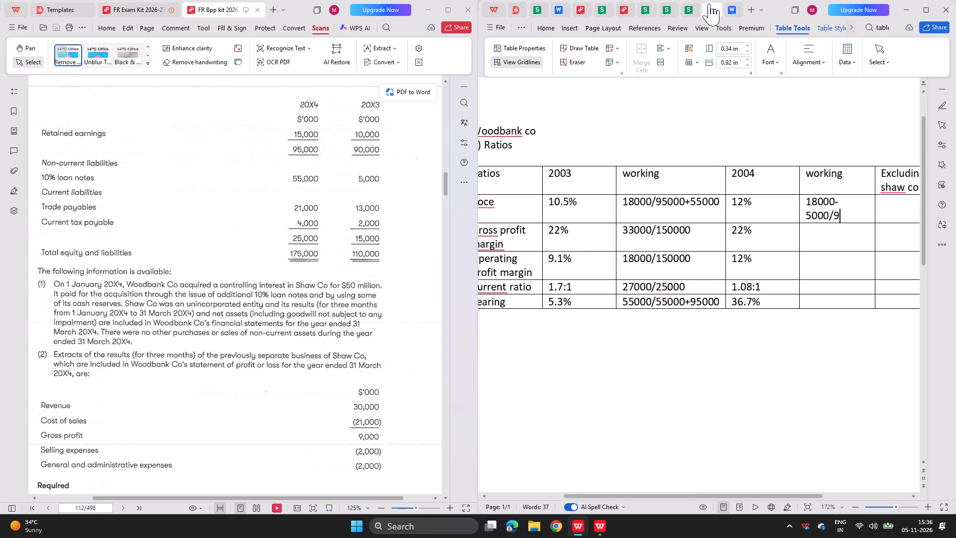
{"action": "key", "text": "BackSpace"}
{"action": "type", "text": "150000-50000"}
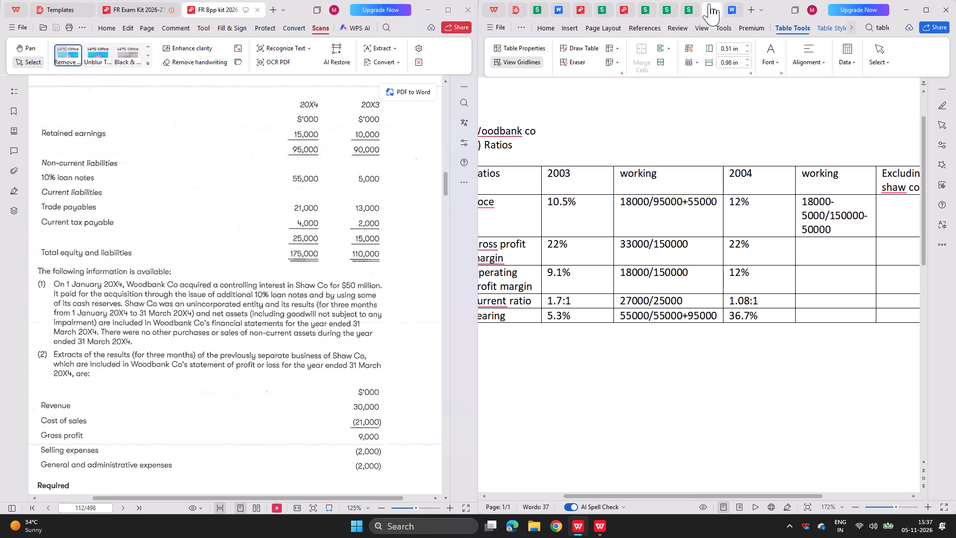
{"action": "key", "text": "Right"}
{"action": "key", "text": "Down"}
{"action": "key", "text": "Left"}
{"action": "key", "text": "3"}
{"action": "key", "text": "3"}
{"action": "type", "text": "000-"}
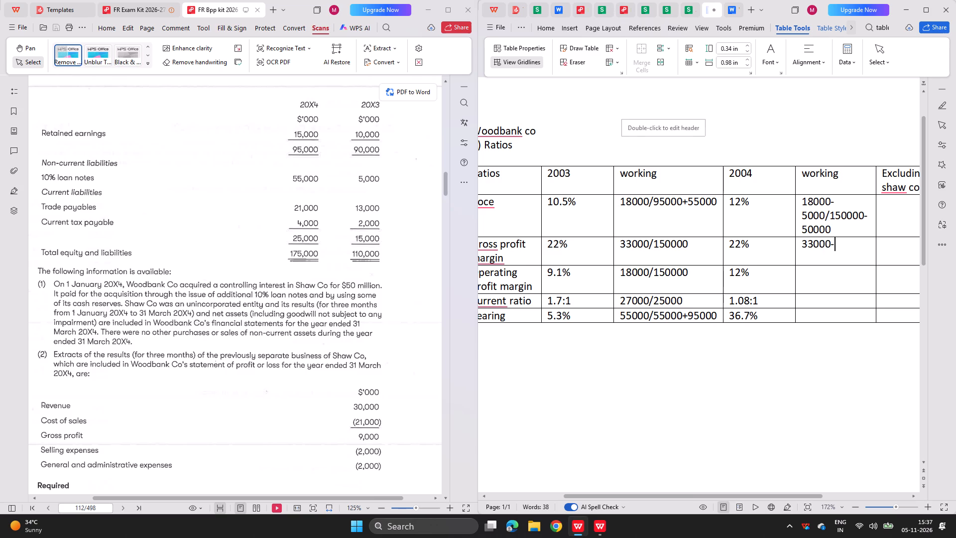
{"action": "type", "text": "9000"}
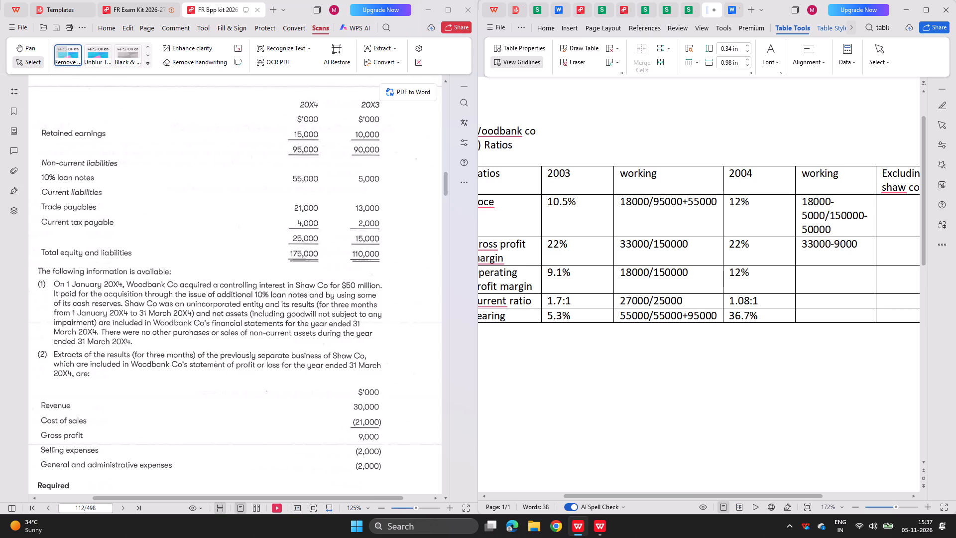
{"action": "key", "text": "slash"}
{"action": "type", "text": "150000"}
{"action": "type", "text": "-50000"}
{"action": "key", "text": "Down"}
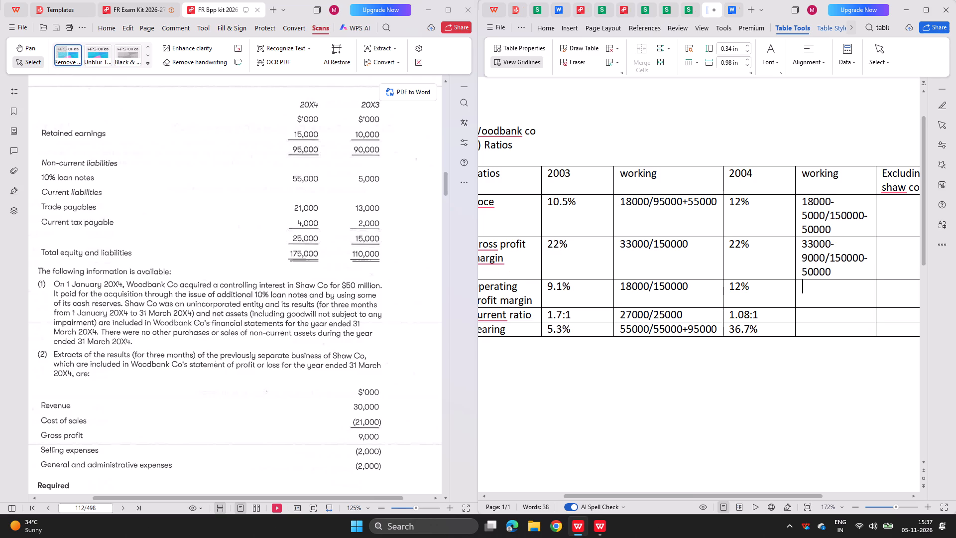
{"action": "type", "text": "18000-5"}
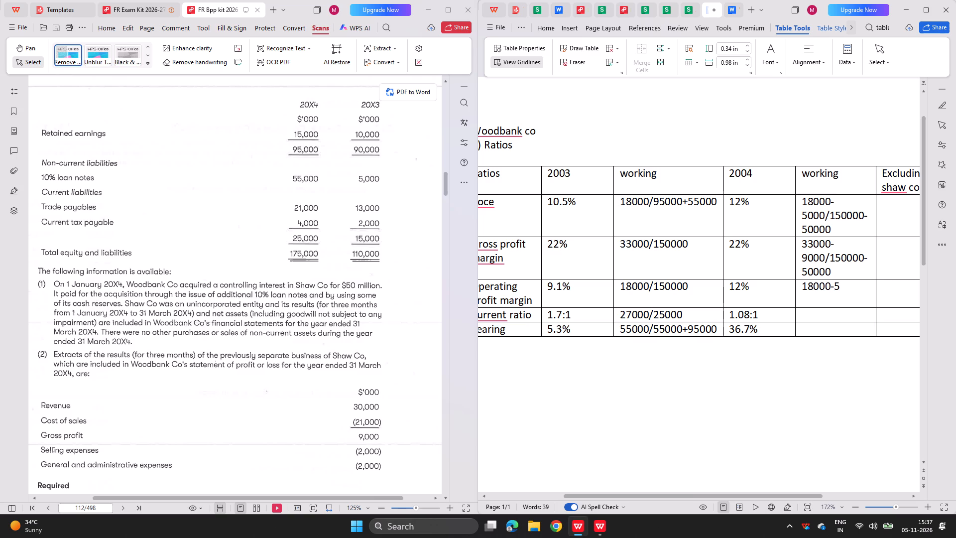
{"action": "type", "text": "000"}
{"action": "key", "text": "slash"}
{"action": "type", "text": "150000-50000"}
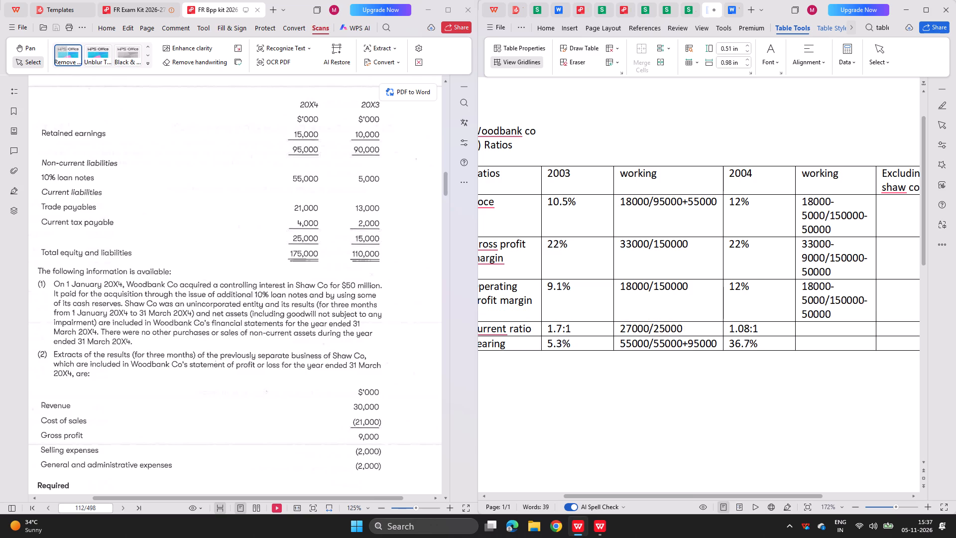
Check the results excluding Shaw Co in the earlier Woodbank document and enter 10.8% as the current answer's operating profit margin.
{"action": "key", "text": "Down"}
{"action": "scroll", "coordinate": [686, 277], "scroll_direction": "left", "scroll_amount": 1}
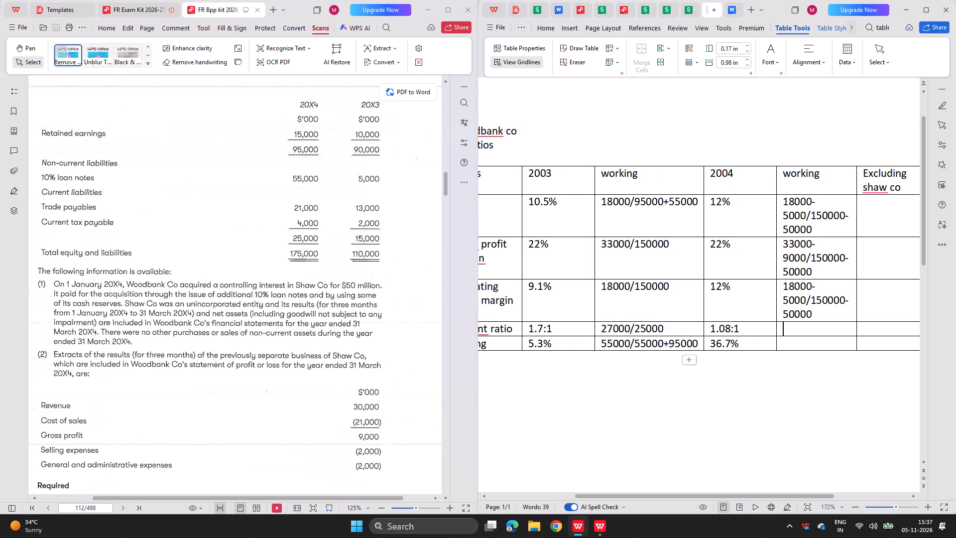
{"action": "left_click", "coordinate": [728, 9]}
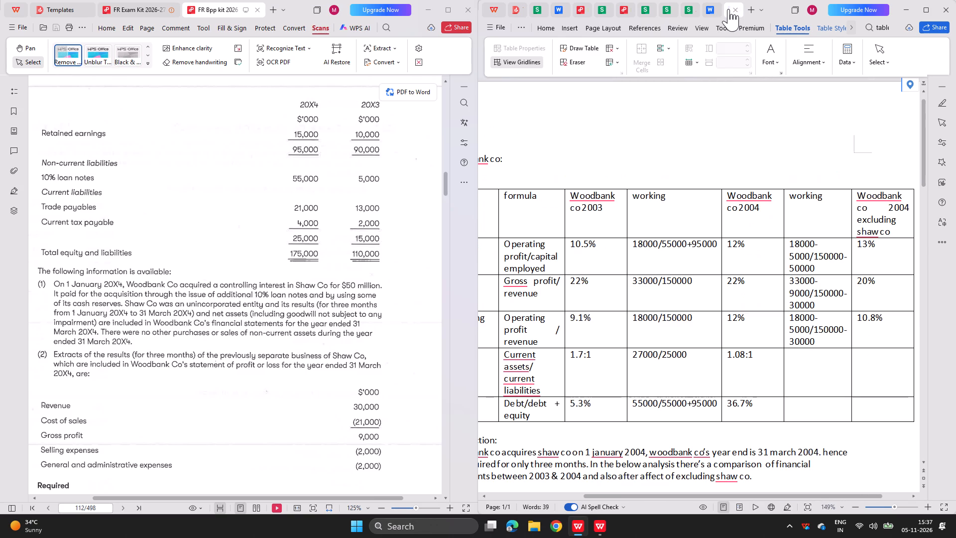
{"action": "scroll", "coordinate": [689, 192], "scroll_direction": "left", "scroll_amount": 3}
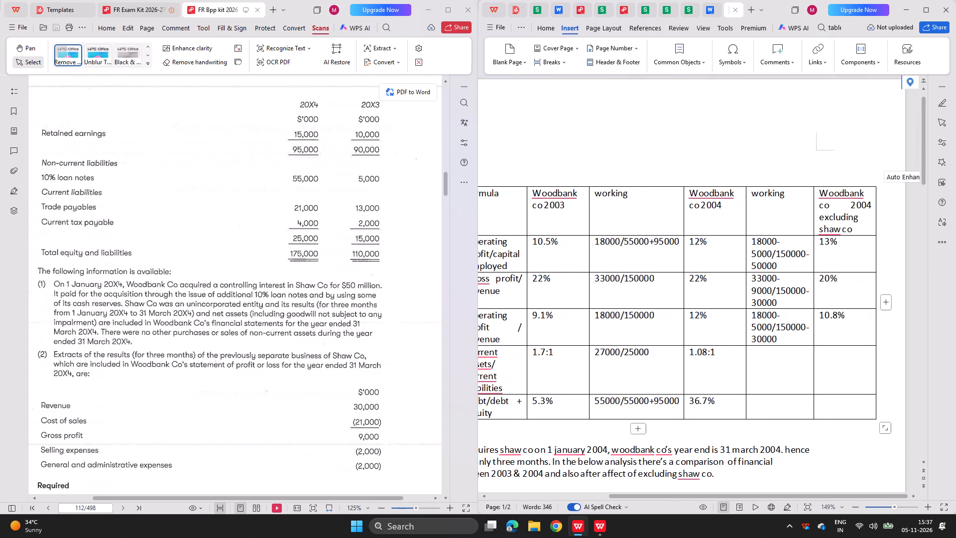
{"action": "left_click", "coordinate": [710, 6]}
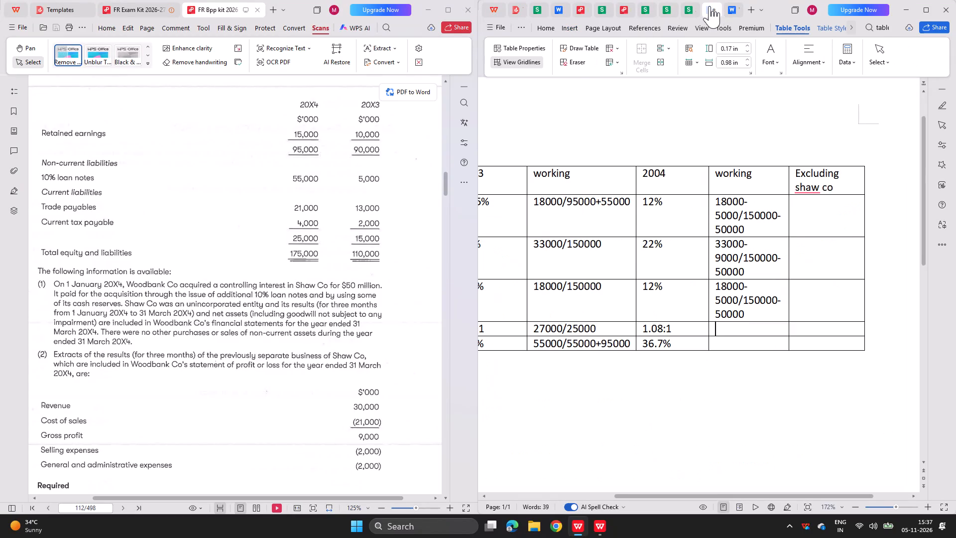
{"action": "key", "text": "Right"}
{"action": "key", "text": "Right"}
{"action": "key", "text": "Up"}
{"action": "key", "text": "Left"}
{"action": "type", "text": "10.8%"}
In the Excluding shaw co column, enter 20% for gross profit margin and 13% for ROCE.
{"action": "key", "text": "Up"}
{"action": "type", "text": "13"}
{"action": "key", "text": "BackSpace"}
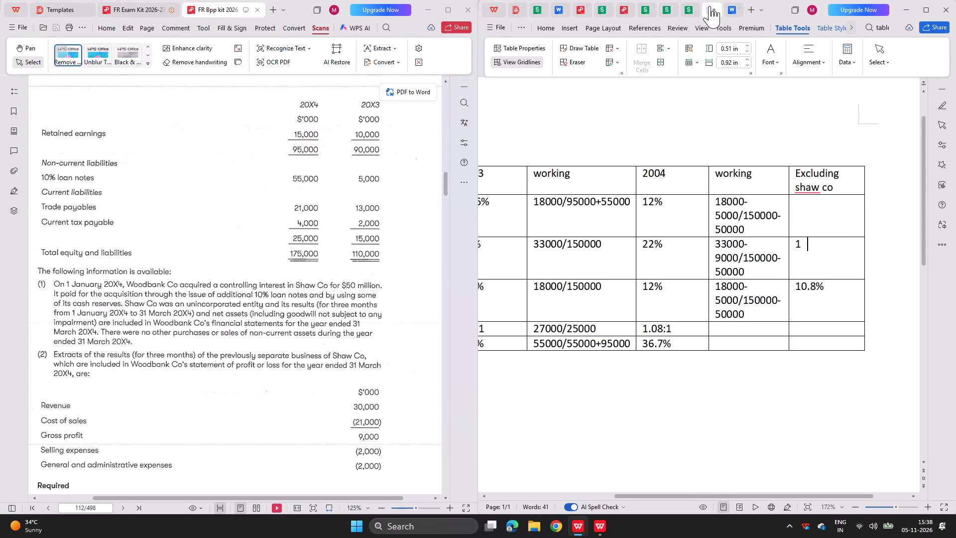
{"action": "key", "text": "BackSpace"}
{"action": "type", "text": "20%"}
{"action": "key", "text": "Down"}
{"action": "key", "text": "Up"}
{"action": "key", "text": "Up"}
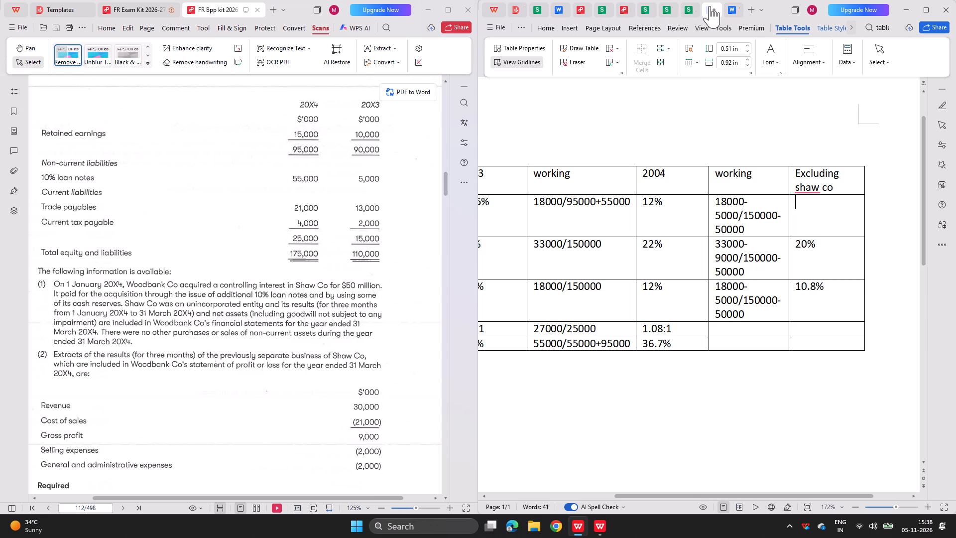
{"action": "type", "text": "13%"}
Place the cursor below the ratios table and read the question's requirements through part (c) in the PDF.
{"action": "scroll", "coordinate": [615, 193], "scroll_direction": "down", "scroll_amount": 2}
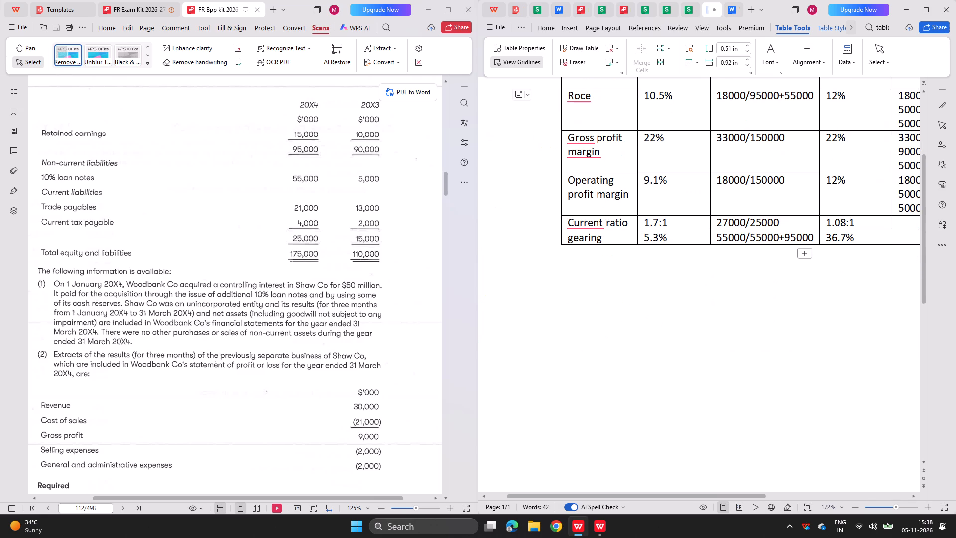
{"action": "left_click", "coordinate": [580, 261]}
{"action": "key", "text": "Return"}
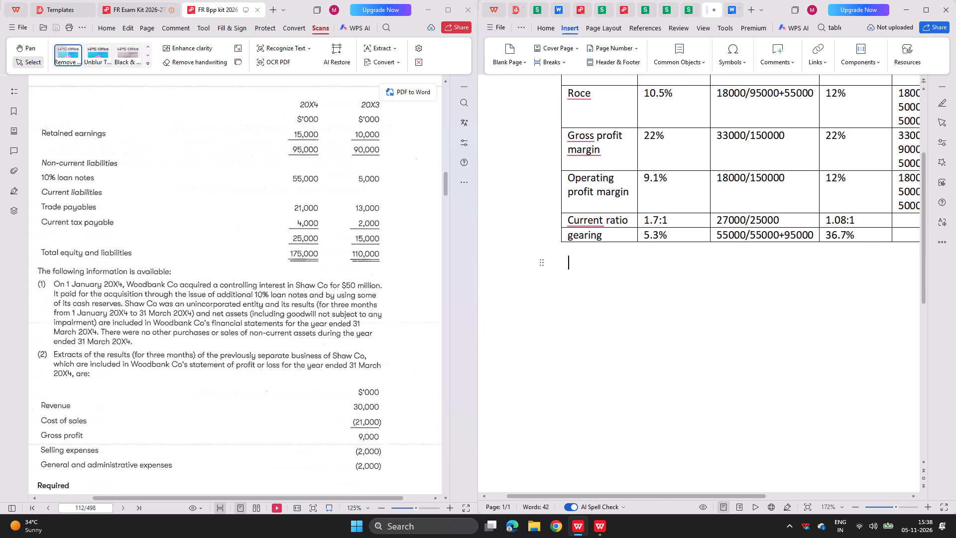
{"action": "scroll", "coordinate": [336, 277], "scroll_direction": "down", "scroll_amount": 1}
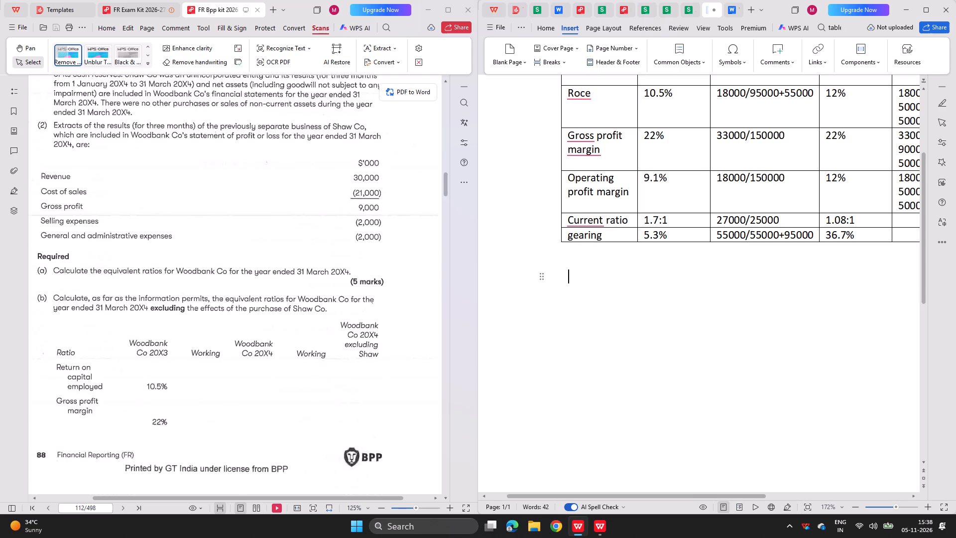
{"action": "scroll", "coordinate": [336, 277], "scroll_direction": "down", "scroll_amount": 2}
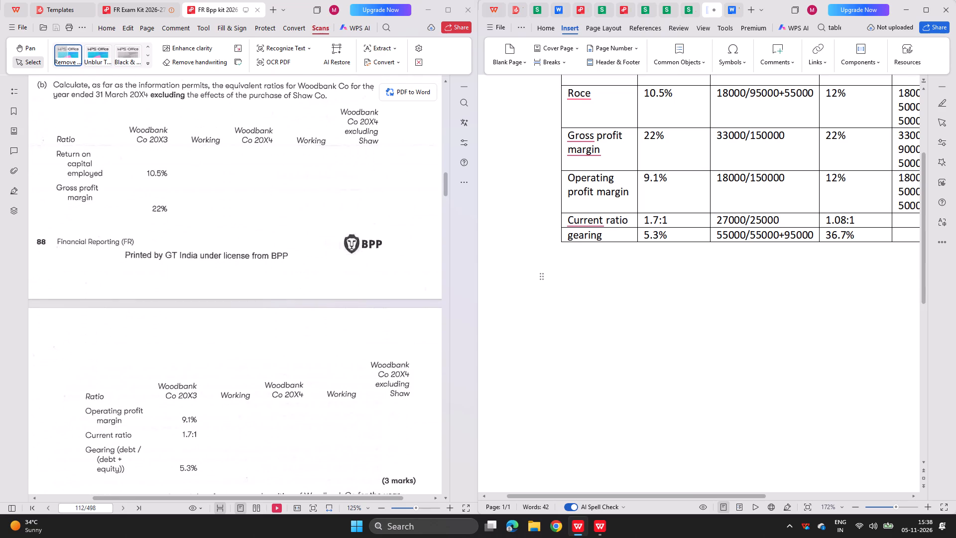
{"action": "scroll", "coordinate": [336, 277], "scroll_direction": "down", "scroll_amount": 1}
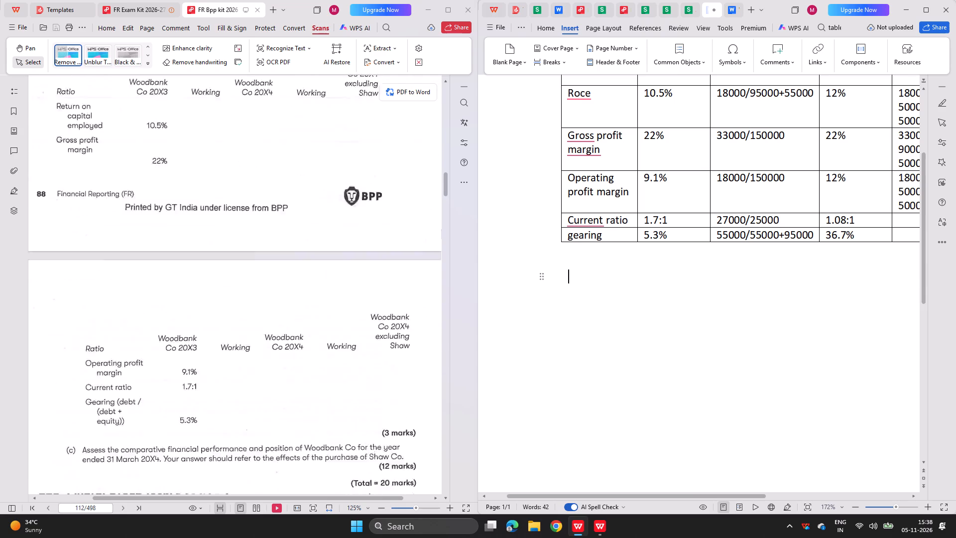
{"action": "scroll", "coordinate": [336, 277], "scroll_direction": "down", "scroll_amount": 1}
{"action": "scroll", "coordinate": [336, 277], "scroll_direction": "up", "scroll_amount": 4}
{"action": "scroll", "coordinate": [336, 277], "scroll_direction": "down", "scroll_amount": 1}
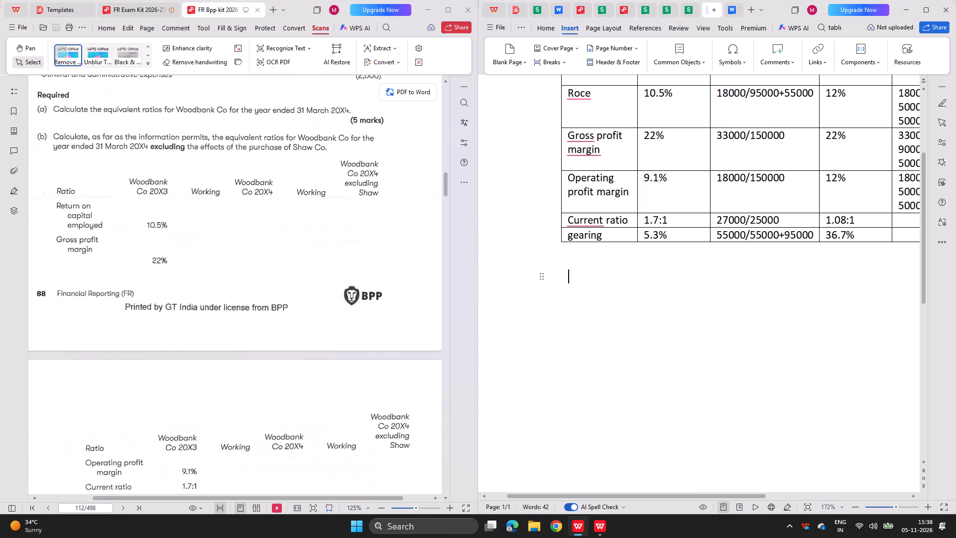
{"action": "scroll", "coordinate": [336, 277], "scroll_direction": "down", "scroll_amount": 1}
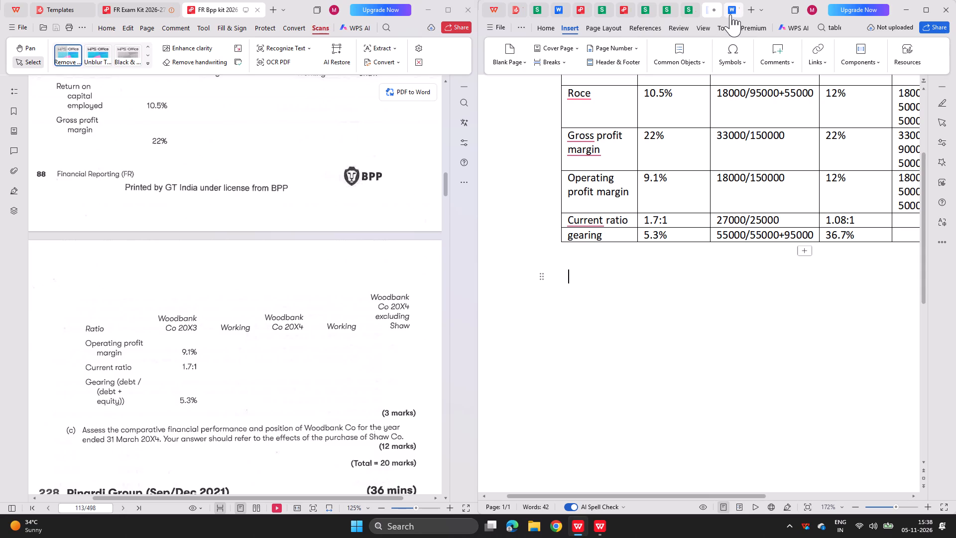
Review the ratios table and the written introduction and performance analysis in the earlier Woodbank document.
{"action": "left_click", "coordinate": [733, 9]}
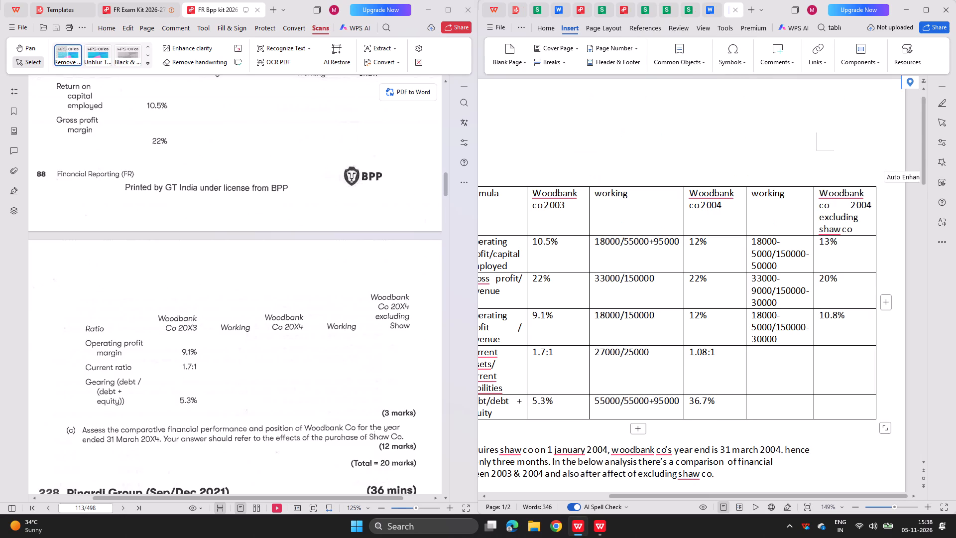
{"action": "scroll", "coordinate": [652, 250], "scroll_direction": "down", "scroll_amount": 2}
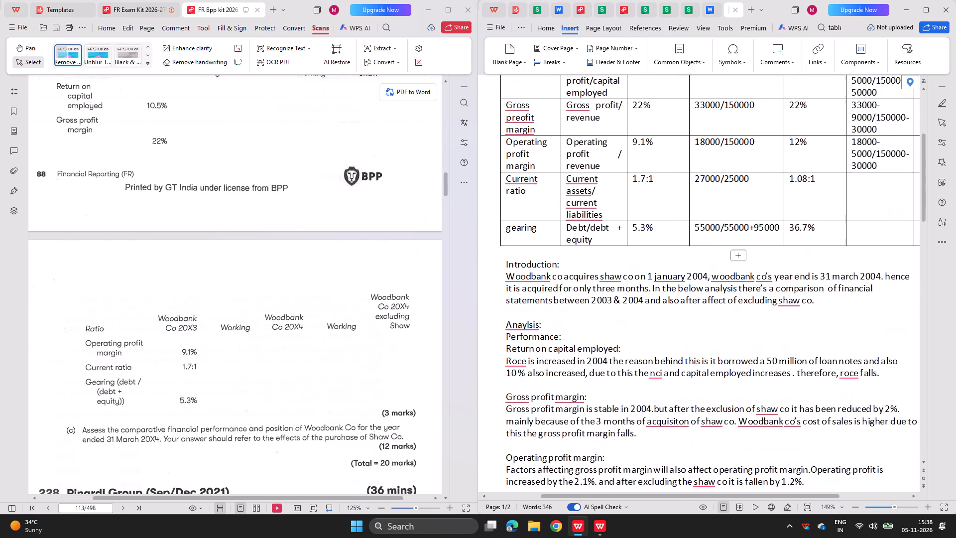
{"action": "scroll", "coordinate": [652, 250], "scroll_direction": "up", "scroll_amount": 2}
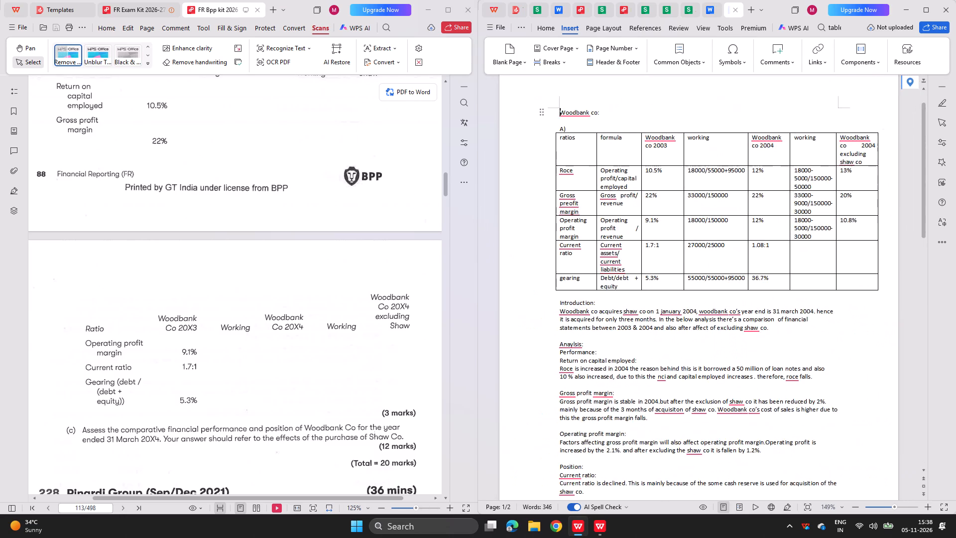
{"action": "scroll", "coordinate": [652, 250], "scroll_direction": "up", "scroll_amount": 1}
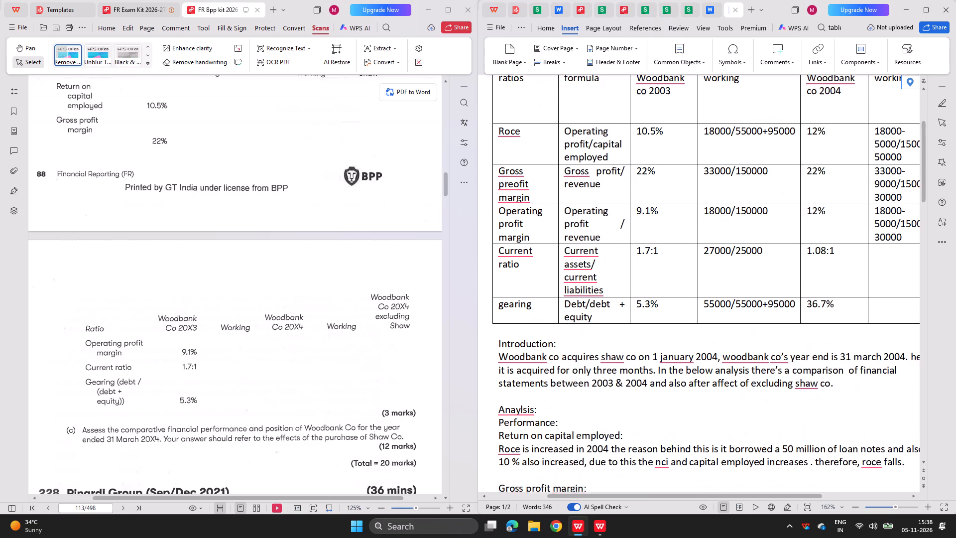
{"action": "scroll", "coordinate": [652, 250], "scroll_direction": "up", "scroll_amount": 1}
{"action": "scroll", "coordinate": [302, 274], "scroll_direction": "up", "scroll_amount": 1}
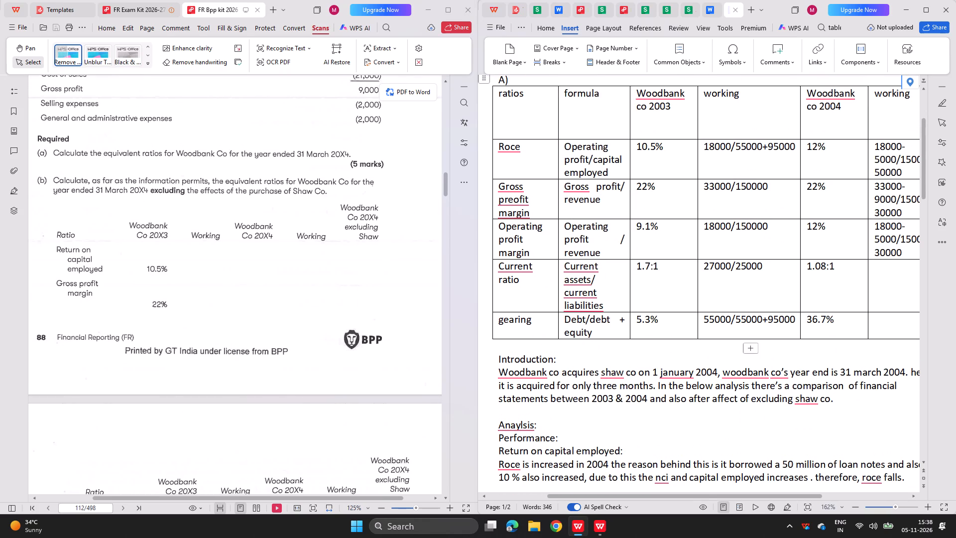
Open ratio 243.docx from the recent files and review its ratios table, introduction and analysis.
{"action": "left_click", "coordinate": [496, 6]}
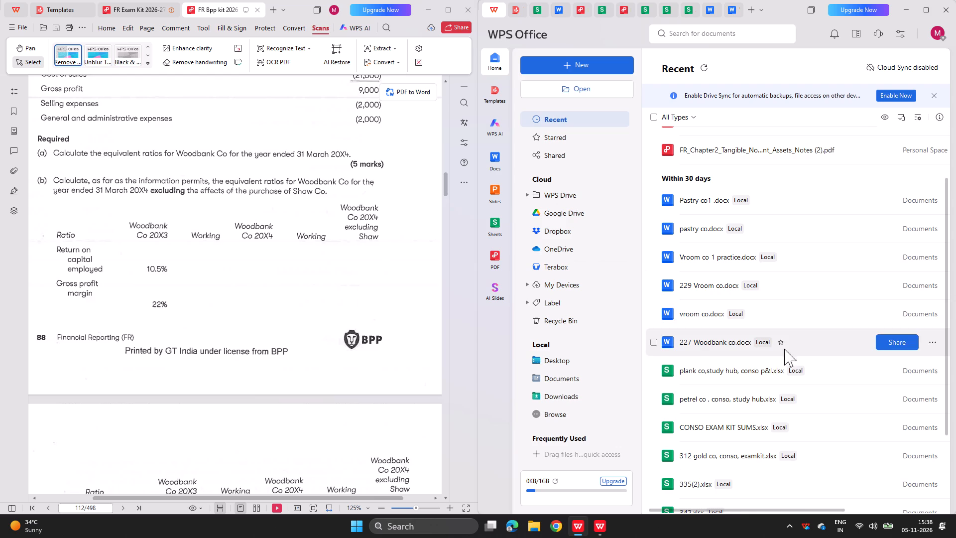
{"action": "scroll", "coordinate": [747, 289], "scroll_direction": "up", "scroll_amount": 2}
{"action": "scroll", "coordinate": [741, 233], "scroll_direction": "up", "scroll_amount": 7}
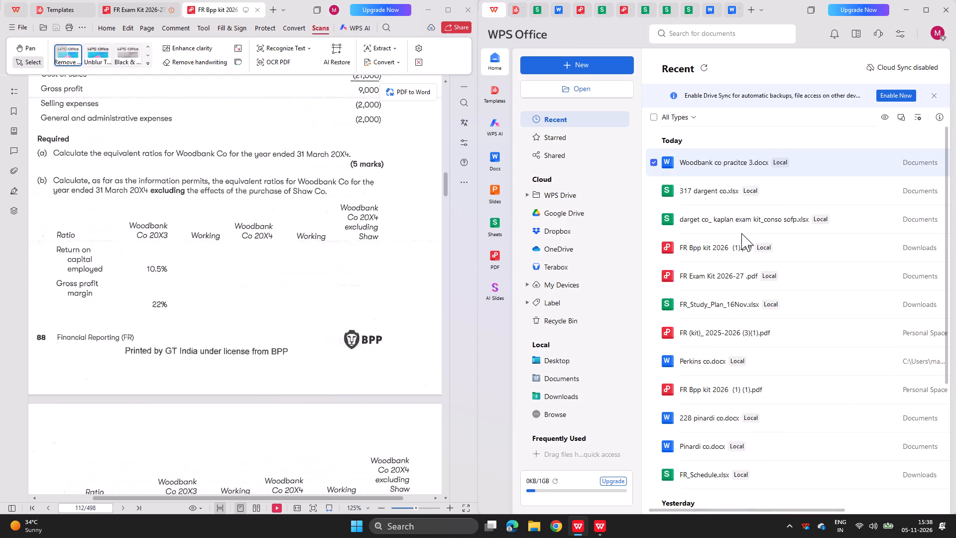
{"action": "scroll", "coordinate": [741, 233], "scroll_direction": "up", "scroll_amount": 7}
{"action": "scroll", "coordinate": [765, 319], "scroll_direction": "up", "scroll_amount": 3}
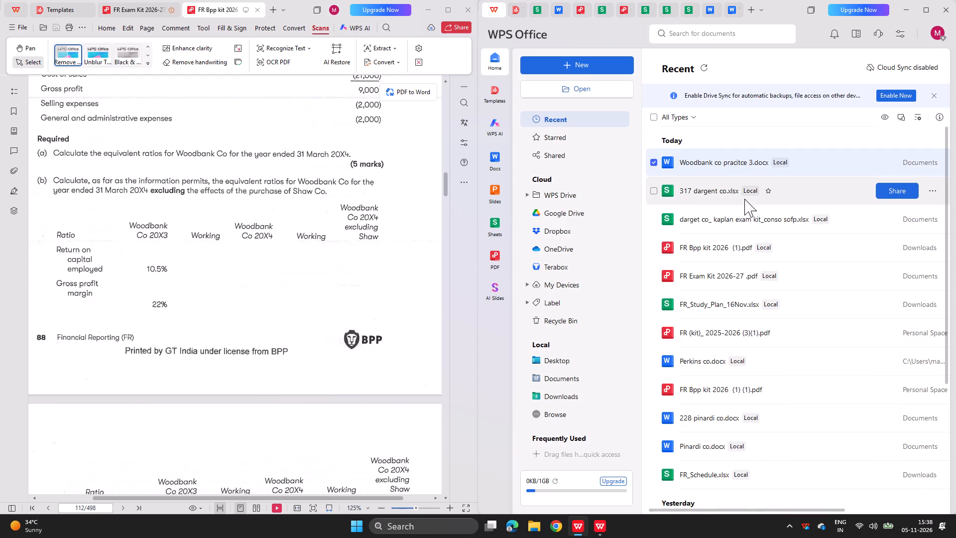
{"action": "scroll", "coordinate": [753, 478], "scroll_direction": "down", "scroll_amount": 1}
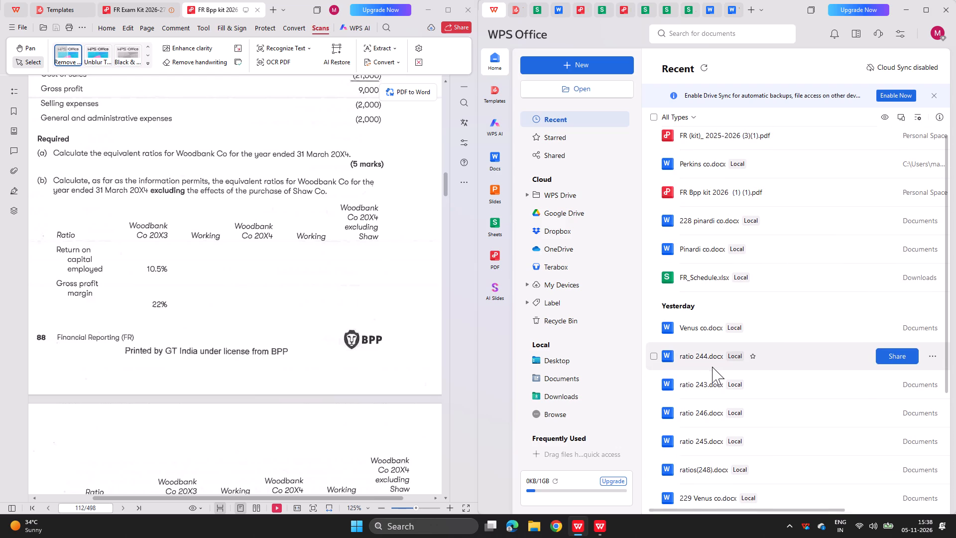
{"action": "double_click", "coordinate": [687, 385]}
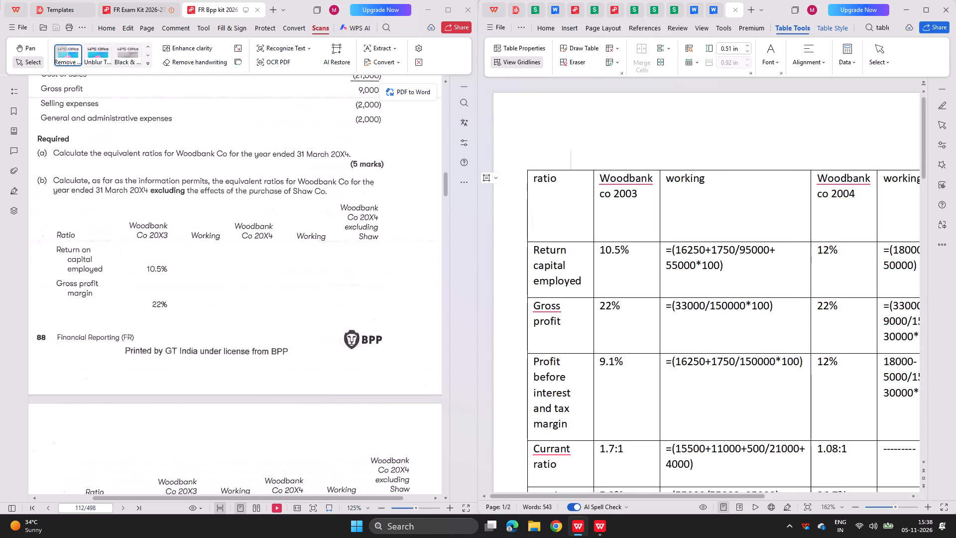
{"action": "scroll", "coordinate": [695, 306], "scroll_direction": "left", "scroll_amount": 3}
{"action": "scroll", "coordinate": [695, 306], "scroll_direction": "down", "scroll_amount": 1}
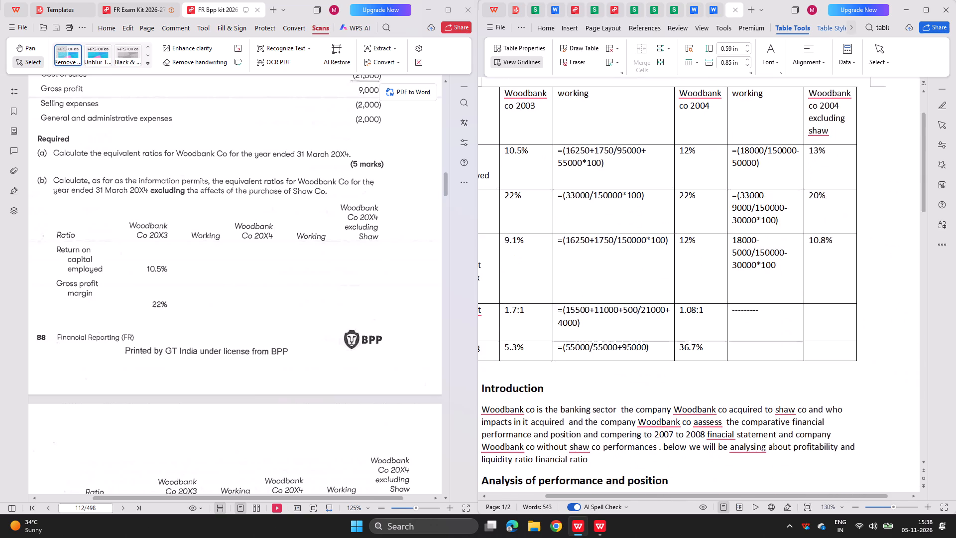
{"action": "scroll", "coordinate": [695, 306], "scroll_direction": "down", "scroll_amount": 2}
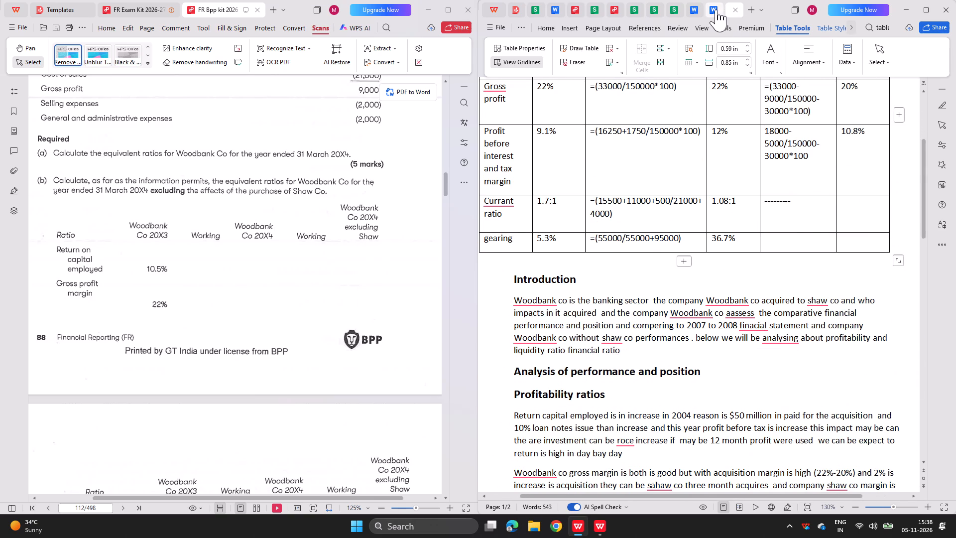
Review the earlier Woodbank document's written analysis again and return to the area below the current answer's ratios table.
{"action": "left_click", "coordinate": [716, 9]}
{"action": "scroll", "coordinate": [696, 323], "scroll_direction": "down", "scroll_amount": 3}
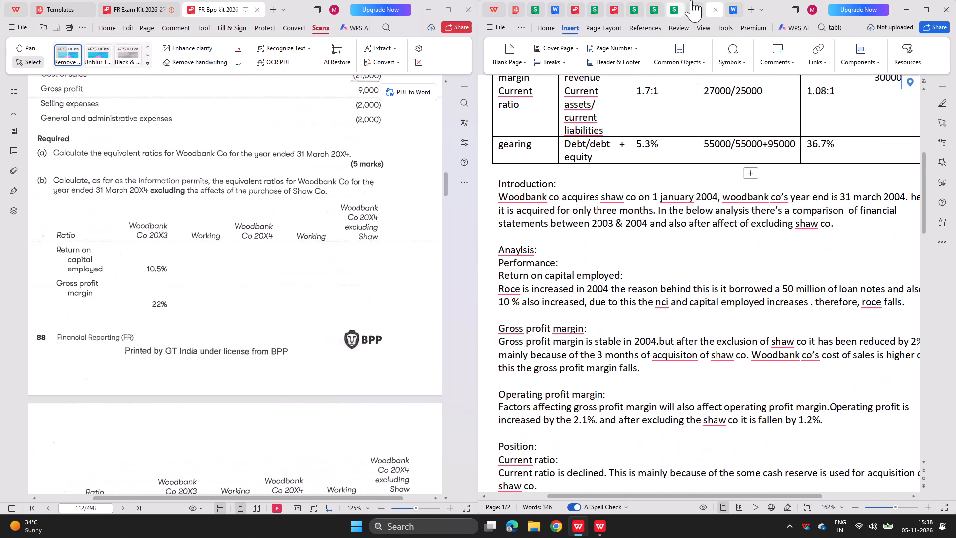
{"action": "left_click", "coordinate": [694, 6]}
{"action": "scroll", "coordinate": [637, 270], "scroll_direction": "down", "scroll_amount": 1}
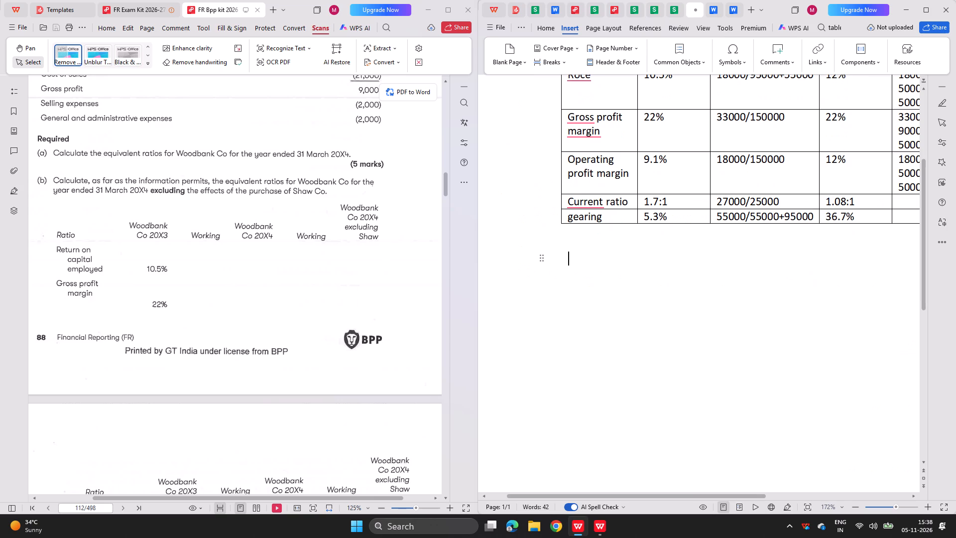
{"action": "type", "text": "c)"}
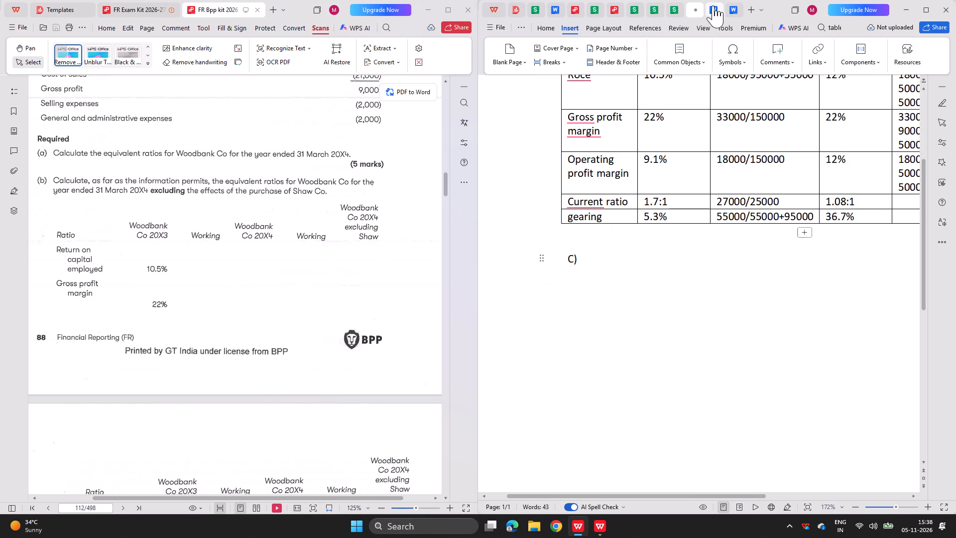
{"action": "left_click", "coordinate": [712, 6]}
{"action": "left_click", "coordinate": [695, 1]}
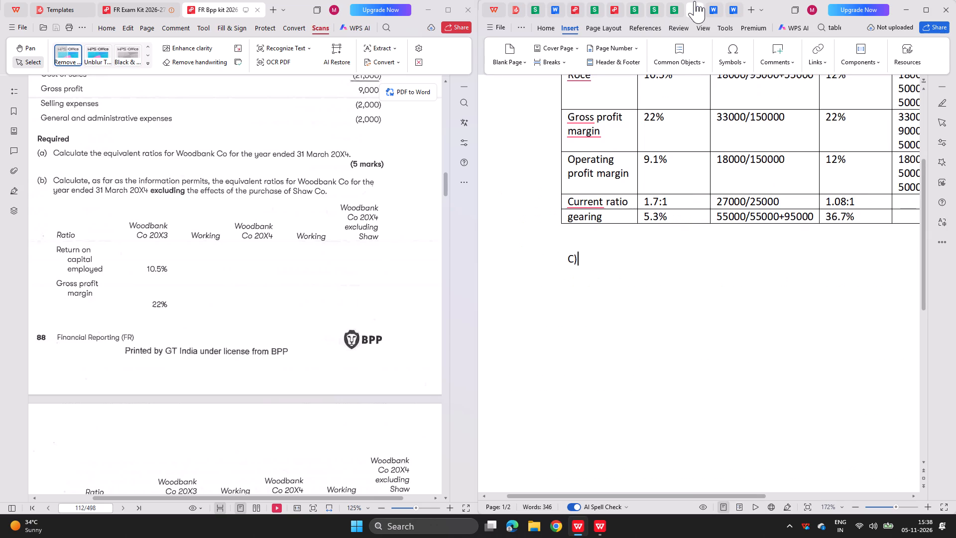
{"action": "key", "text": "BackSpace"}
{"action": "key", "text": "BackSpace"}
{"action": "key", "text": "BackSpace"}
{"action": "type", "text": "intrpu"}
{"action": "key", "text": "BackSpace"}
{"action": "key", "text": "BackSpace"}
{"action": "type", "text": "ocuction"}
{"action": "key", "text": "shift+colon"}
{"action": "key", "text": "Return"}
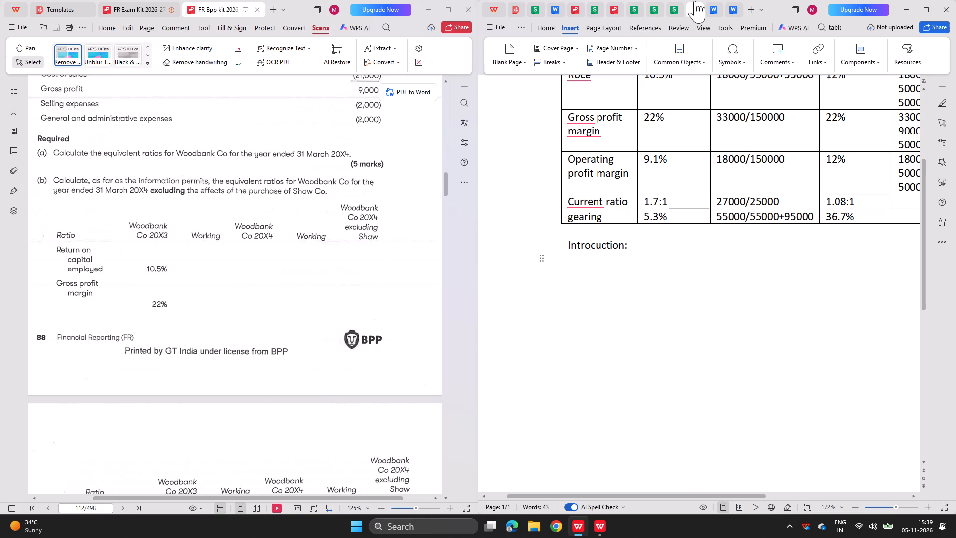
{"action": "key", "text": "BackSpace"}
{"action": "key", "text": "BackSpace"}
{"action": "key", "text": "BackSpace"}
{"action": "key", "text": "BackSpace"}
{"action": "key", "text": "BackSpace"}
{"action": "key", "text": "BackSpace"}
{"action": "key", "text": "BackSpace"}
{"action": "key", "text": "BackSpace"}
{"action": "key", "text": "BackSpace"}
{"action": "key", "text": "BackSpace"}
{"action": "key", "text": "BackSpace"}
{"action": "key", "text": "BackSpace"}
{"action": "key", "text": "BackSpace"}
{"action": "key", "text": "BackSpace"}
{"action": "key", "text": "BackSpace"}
Add the heading "Introduction:" below the ratios table, followed by a new line for its text.
{"action": "key", "text": "Return"}
{"action": "type", "text": "Intr"}
{"action": "key", "text": "BackSpace"}
{"action": "type", "text": "roduction;"}
{"action": "key", "text": "Return"}
{"action": "key", "text": "BackSpace"}
{"action": "key", "text": "BackSpace"}
{"action": "key", "text": "BackSpace"}
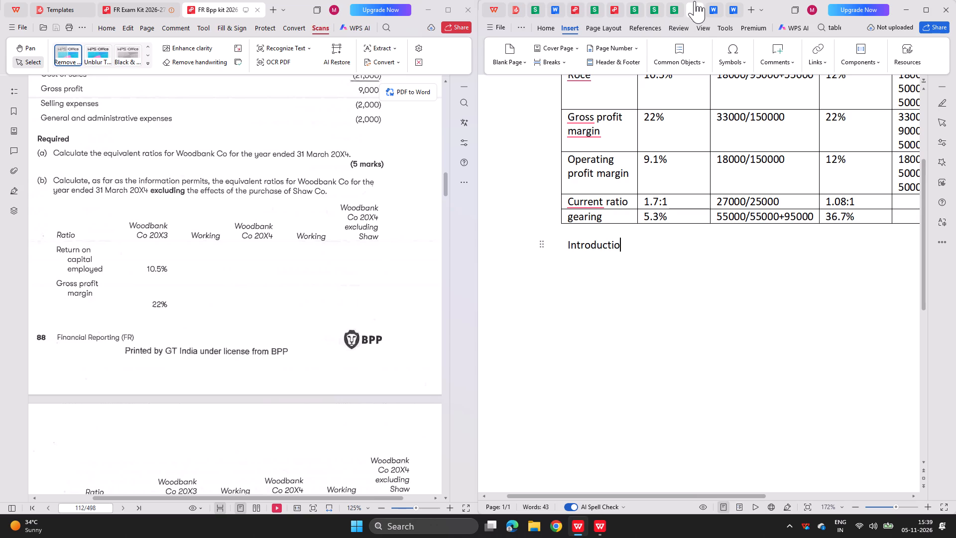
{"action": "type", "text": "n:"}
{"action": "key", "text": "Return"}
Review the Shaw Co acquisition notes and the financial statements of question 227 Woodbank Co in the PDF.
{"action": "scroll", "coordinate": [368, 211], "scroll_direction": "up", "scroll_amount": 1}
{"action": "right_click", "coordinate": [368, 211]}
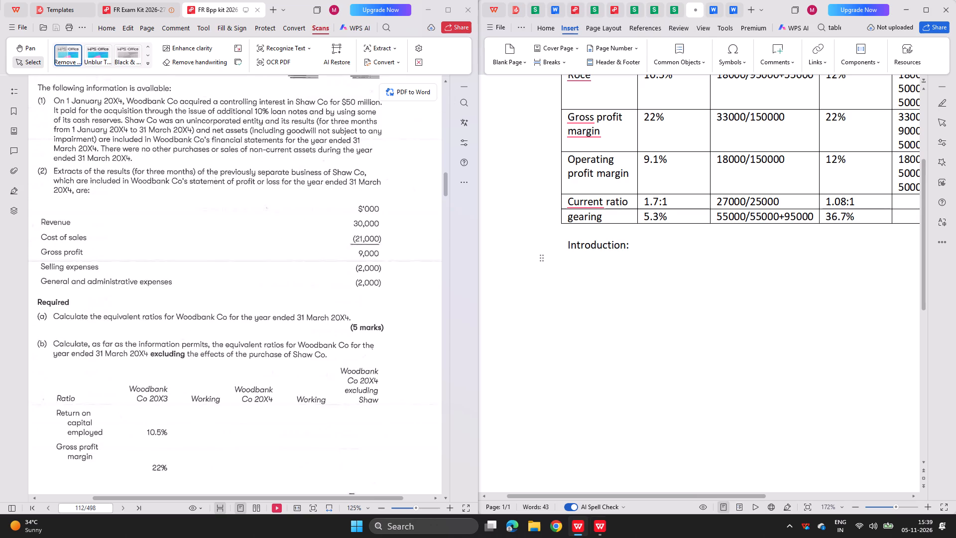
{"action": "scroll", "coordinate": [368, 211], "scroll_direction": "up", "scroll_amount": 3}
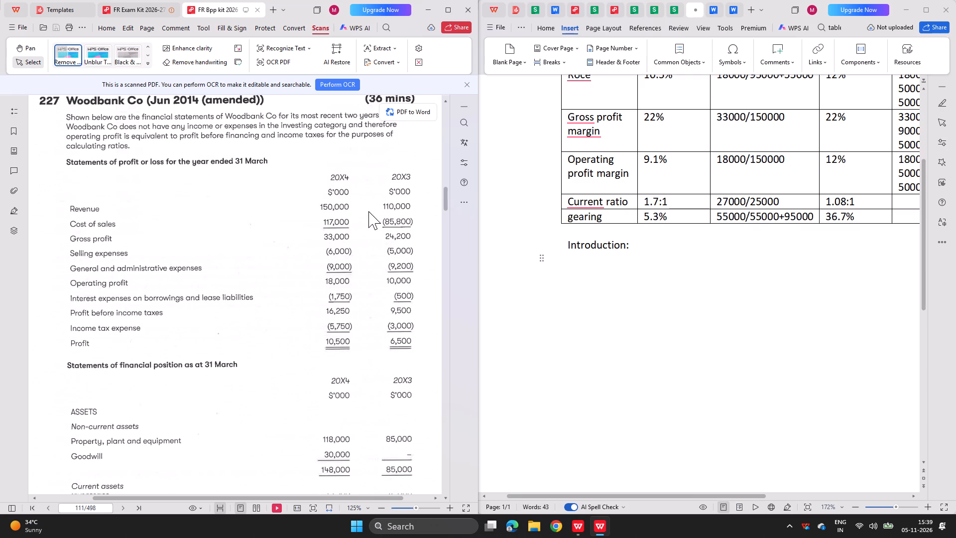
{"action": "right_click", "coordinate": [362, 216]}
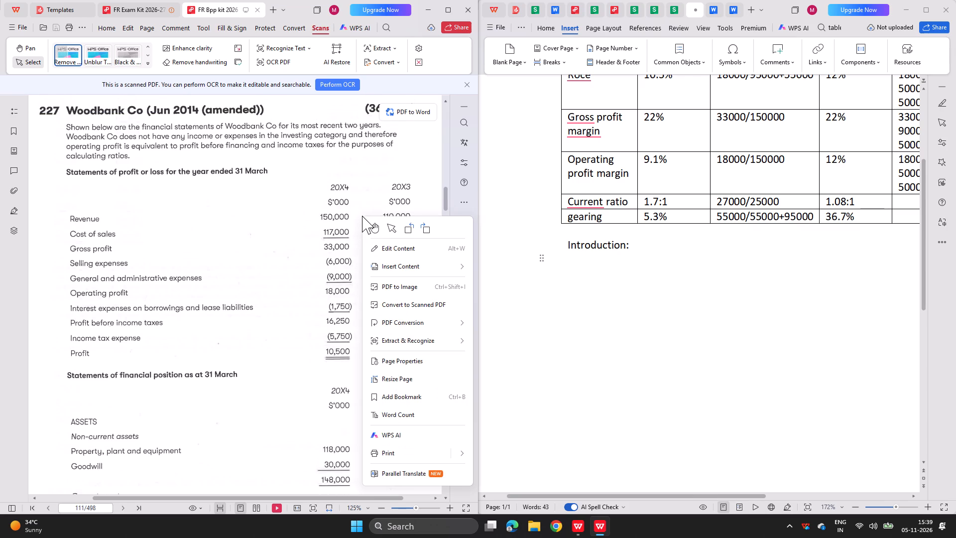
{"action": "right_click", "coordinate": [362, 216]}
{"action": "left_click", "coordinate": [312, 220]}
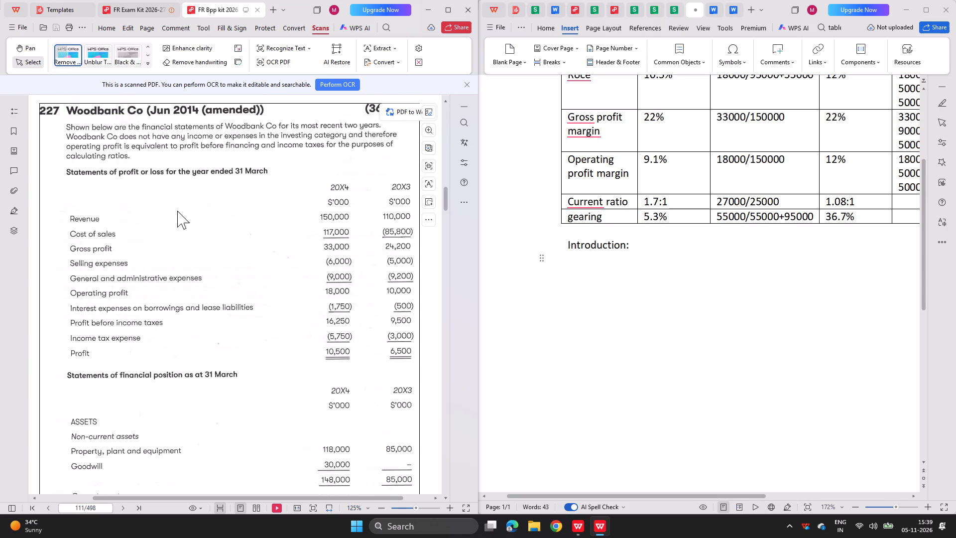
{"action": "left_click", "coordinate": [18, 293]}
{"action": "left_click", "coordinate": [15, 290]}
Widen the question PDF's share of the split screen so its figures fit beside the answer document.
{"action": "left_click", "coordinate": [480, 250]}
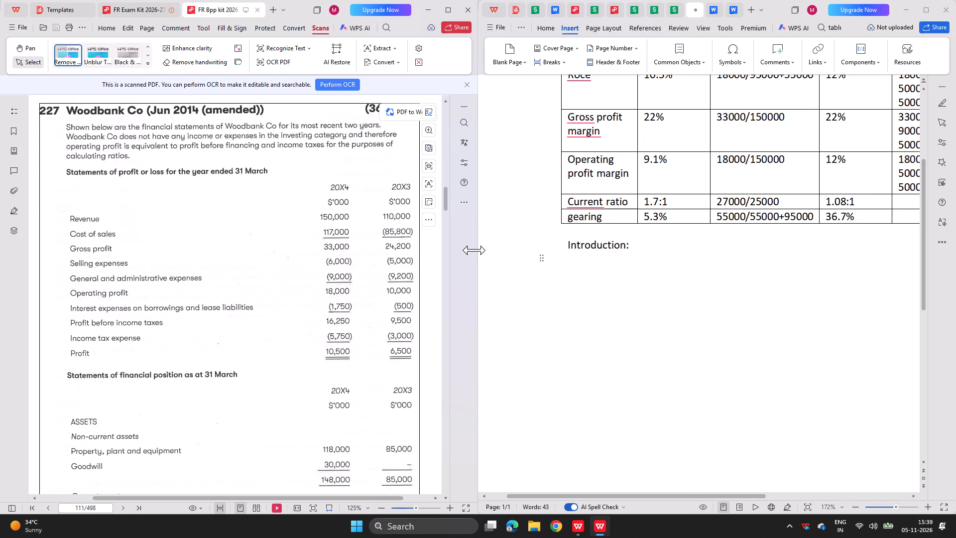
{"action": "left_click_drag", "start_coordinate": [475, 250], "coordinate": [440, 255]}
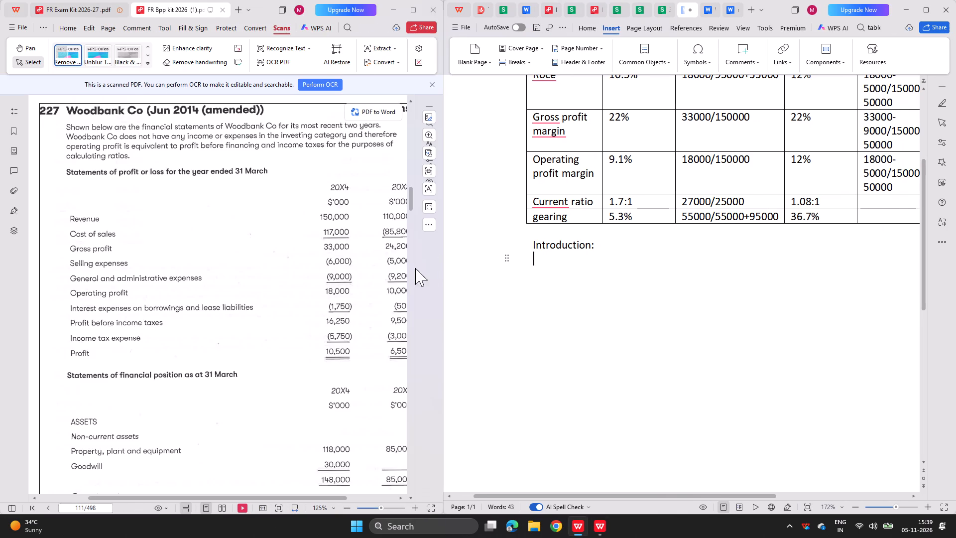
{"action": "left_click_drag", "start_coordinate": [444, 248], "coordinate": [499, 243]}
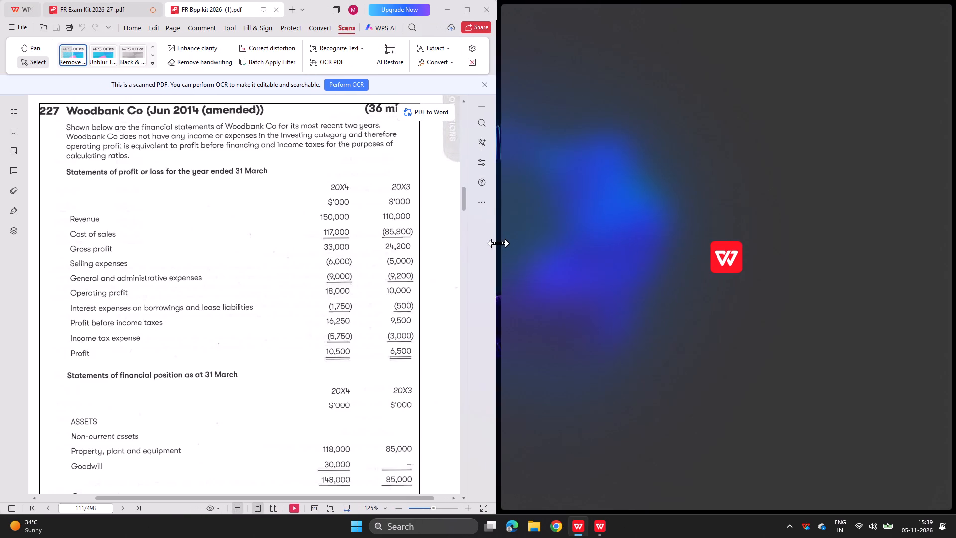
Narrow the question PDF's share of the split screen slightly and turn on the Pan tool for question 227.
{"action": "left_click_drag", "start_coordinate": [499, 243], "coordinate": [486, 246]}
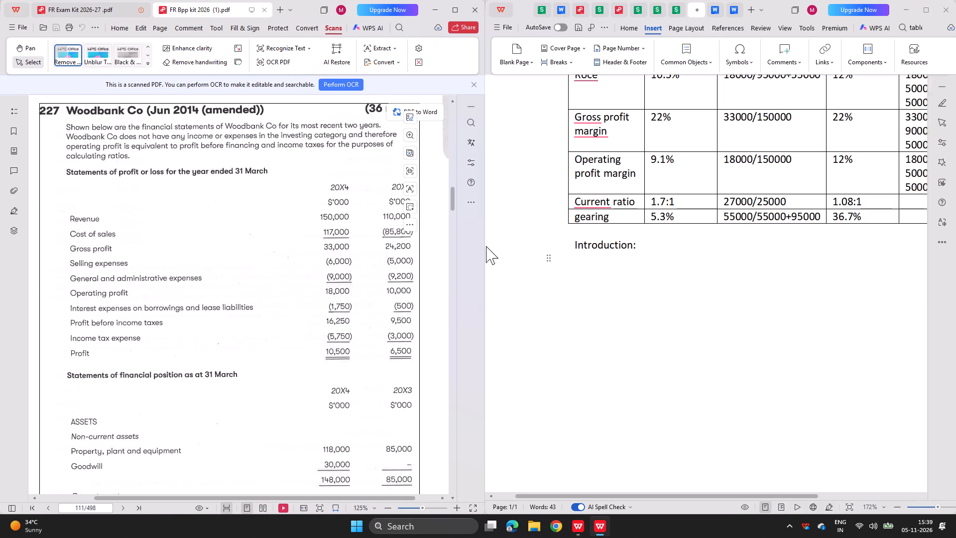
{"action": "left_click", "coordinate": [434, 257]}
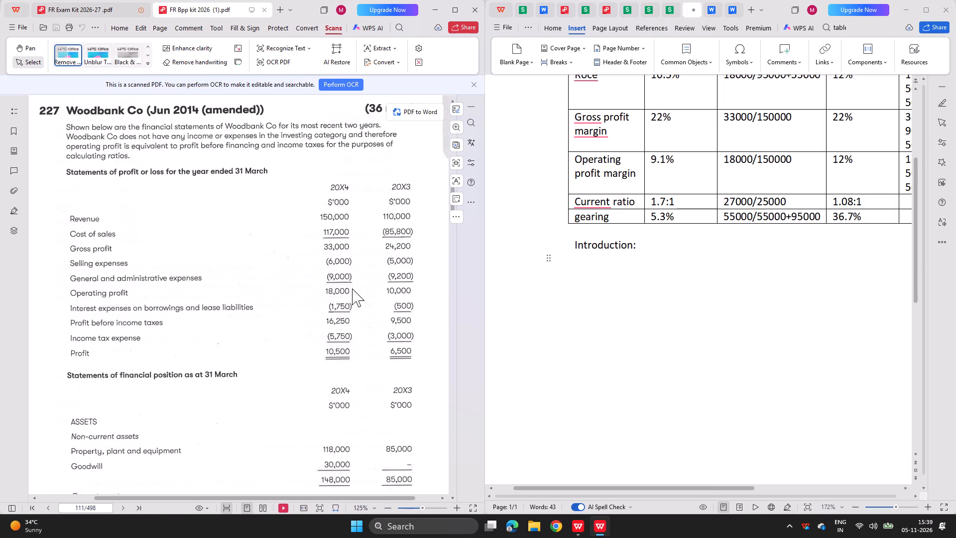
{"action": "scroll", "coordinate": [352, 288], "scroll_direction": "up", "scroll_amount": 1}
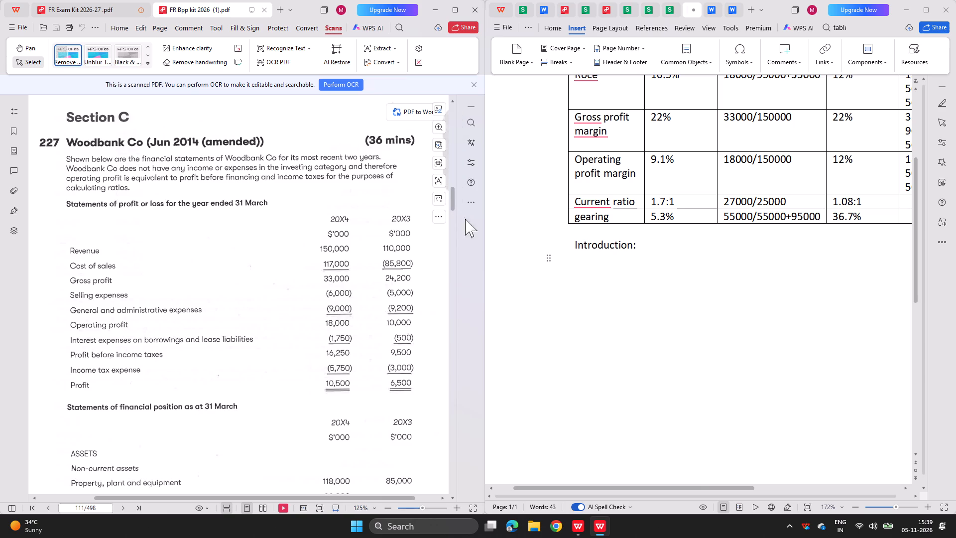
{"action": "scroll", "coordinate": [335, 247], "scroll_direction": "up", "scroll_amount": 1}
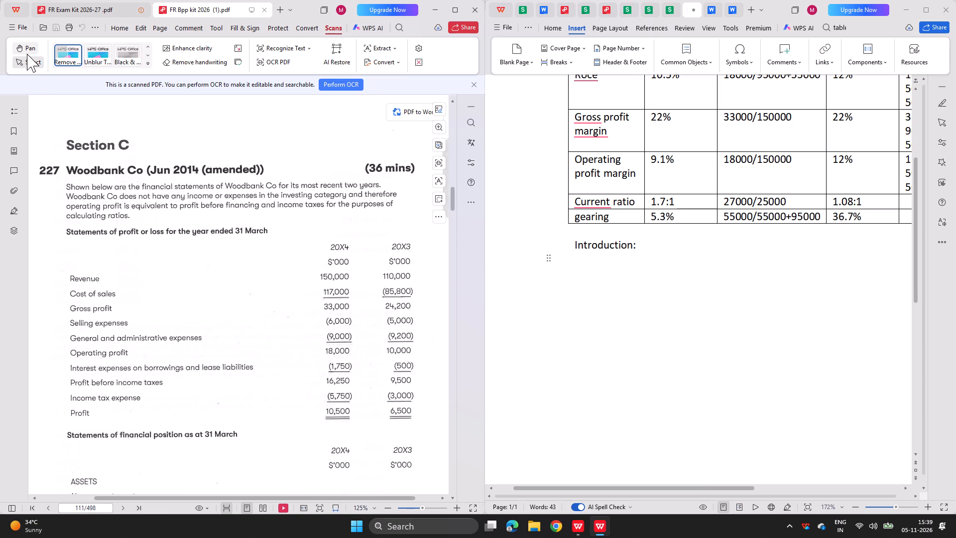
{"action": "left_click", "coordinate": [27, 54]}
{"action": "left_click", "coordinate": [25, 52]}
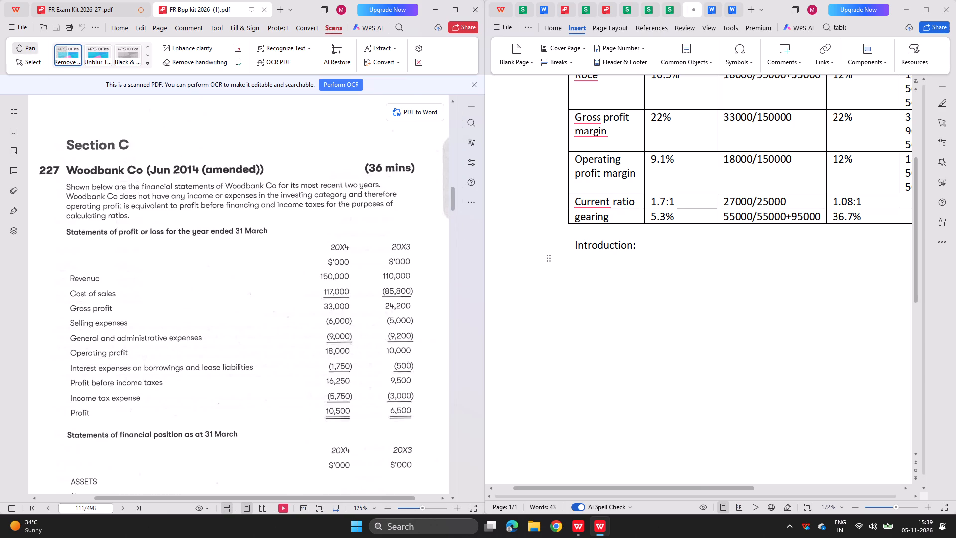
{"action": "scroll", "coordinate": [118, 195], "scroll_direction": "down", "scroll_amount": 1}
{"action": "scroll", "coordinate": [118, 195], "scroll_direction": "up", "scroll_amount": 1}
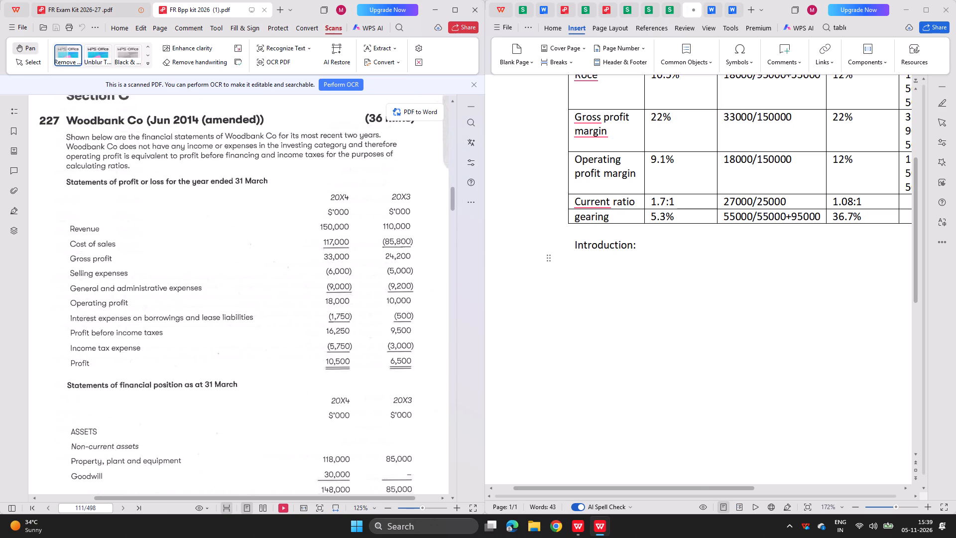
Compare the introductions in the two earlier Woodbank documents and return to the current answer.
{"action": "left_click", "coordinate": [712, 10]}
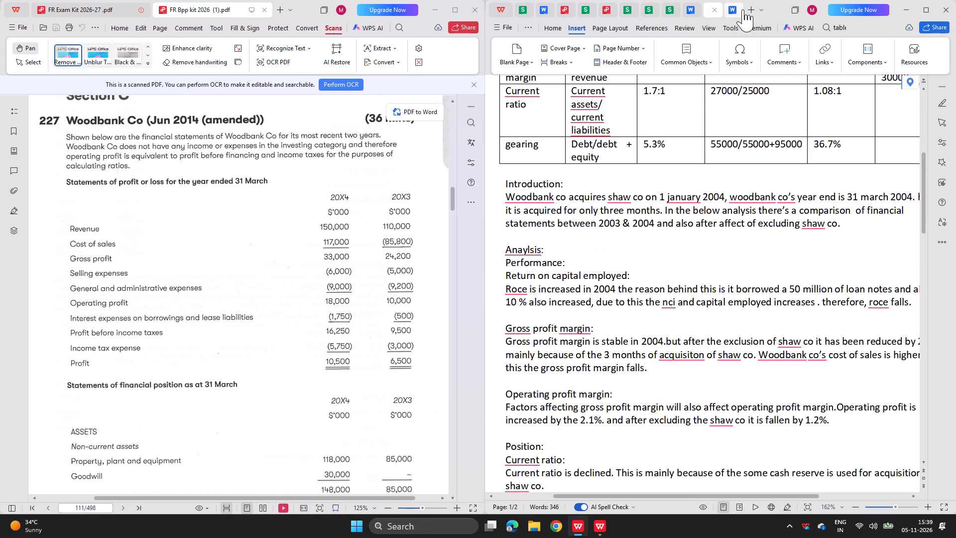
{"action": "left_click", "coordinate": [738, 8]}
{"action": "scroll", "coordinate": [644, 211], "scroll_direction": "down", "scroll_amount": 1}
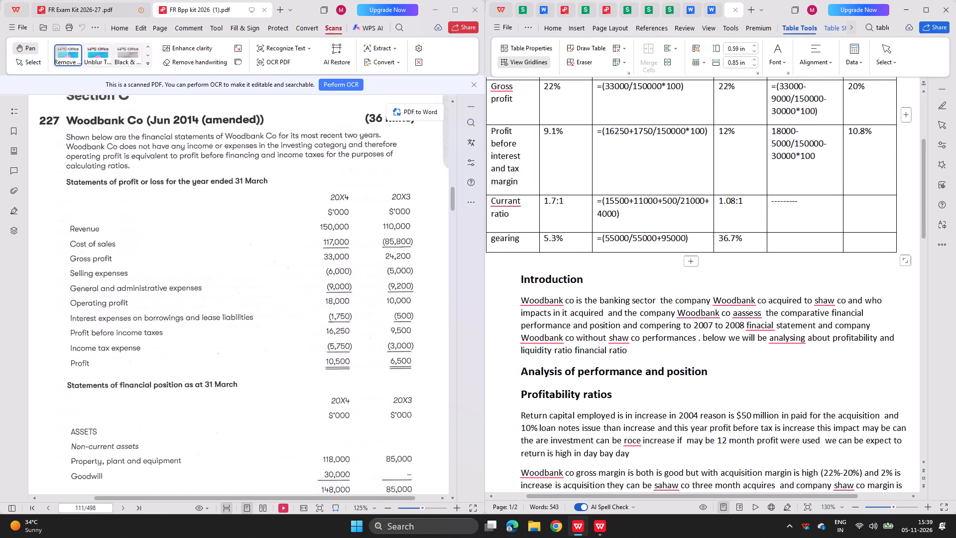
{"action": "scroll", "coordinate": [644, 211], "scroll_direction": "down", "scroll_amount": 1}
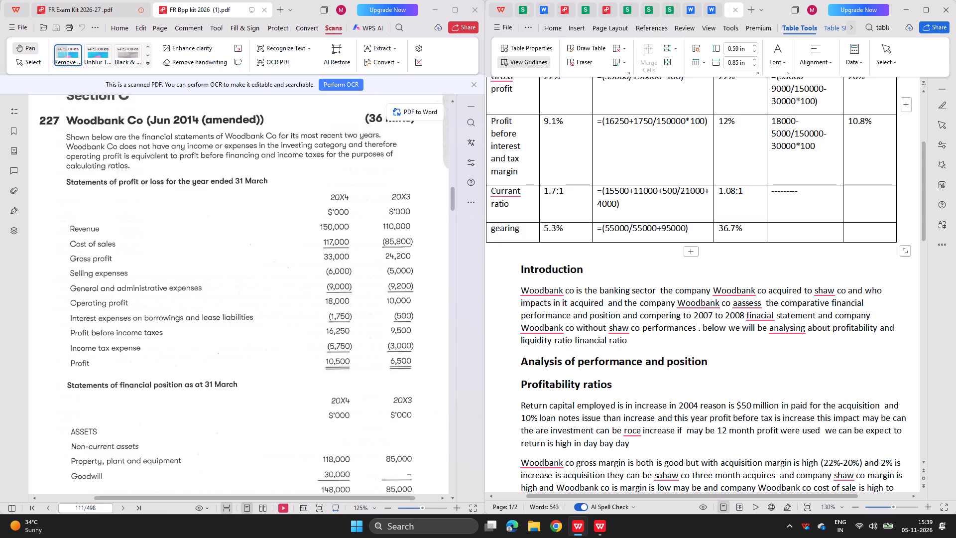
{"action": "left_click", "coordinate": [713, 2]}
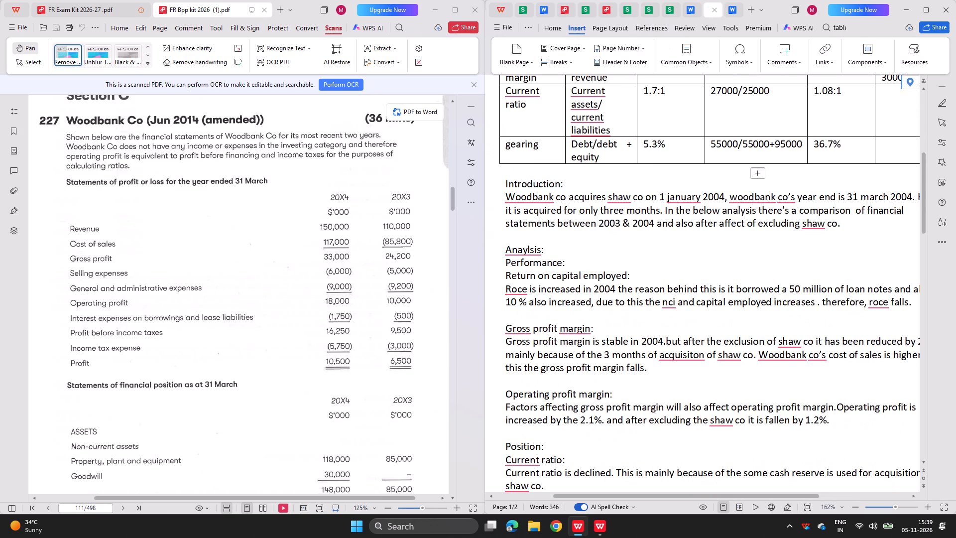
{"action": "scroll", "coordinate": [558, 255], "scroll_direction": "left", "scroll_amount": 1}
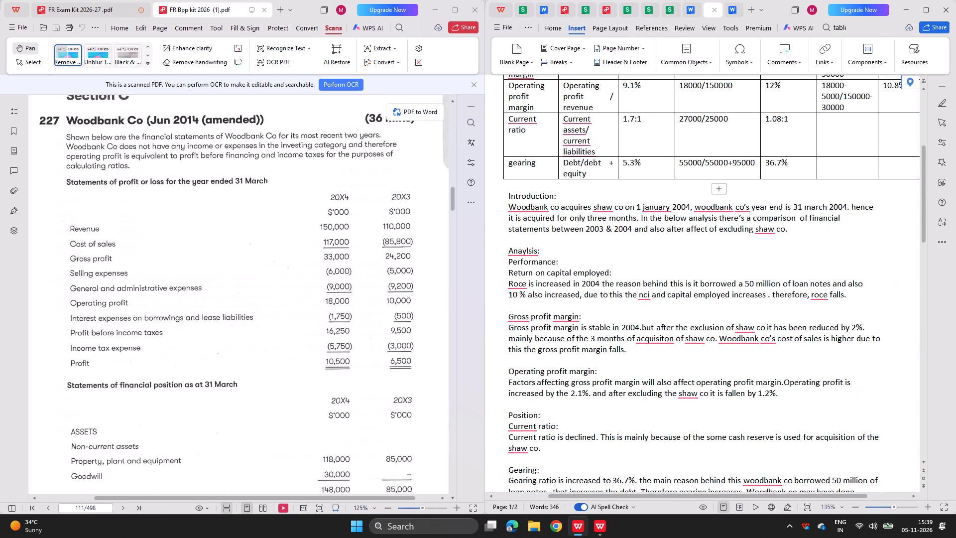
{"action": "left_click", "coordinate": [693, 0]}
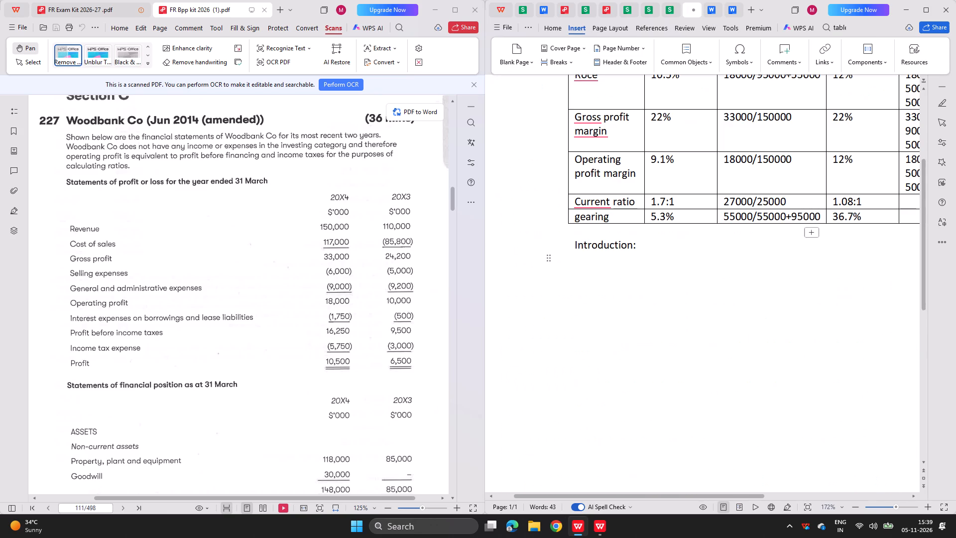
Start the introduction text under its heading with "Woodback co acquires shaw co".
{"action": "type", "text": "woodback co acquires hsaw"}
{"action": "key", "text": "space"}
{"action": "key", "text": "BackSpace"}
{"action": "key", "text": "BackSpace"}
{"action": "key", "text": "BackSpace"}
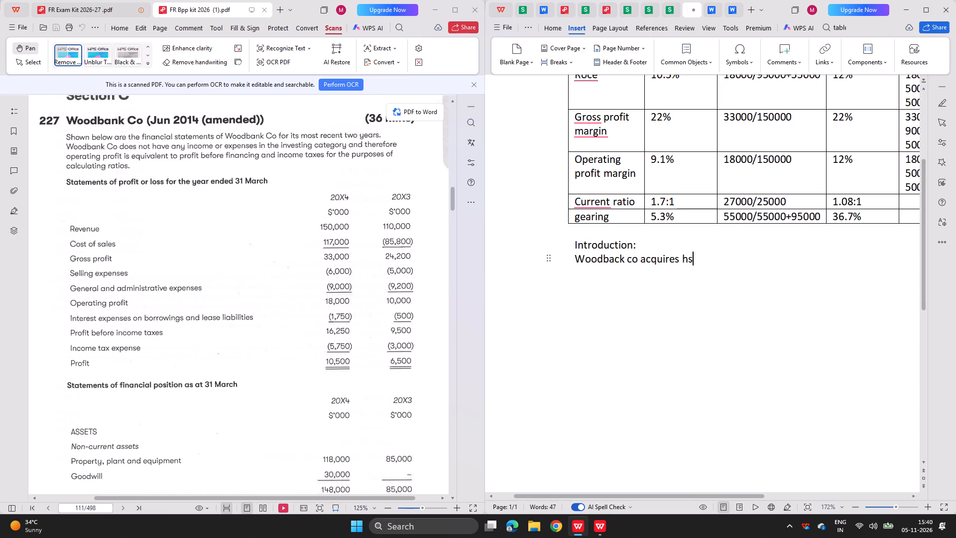
{"action": "key", "text": "BackSpace"}
{"action": "key", "text": "BackSpace"}
{"action": "type", "text": "sja"}
{"action": "key", "text": "BackSpace"}
{"action": "key", "text": "BackSpace"}
{"action": "type", "text": "haw co"}
{"action": "key", "text": "space"}
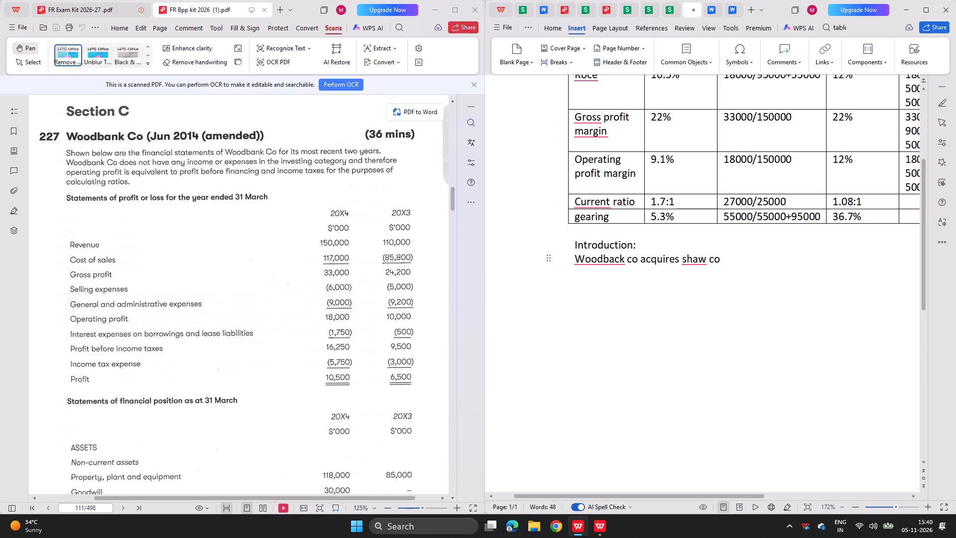
Consult the acquisition notes and the earlier answer, and continue the introduction sentence with "on 1 january 2004".
{"action": "scroll", "coordinate": [262, 223], "scroll_direction": "down", "scroll_amount": 1}
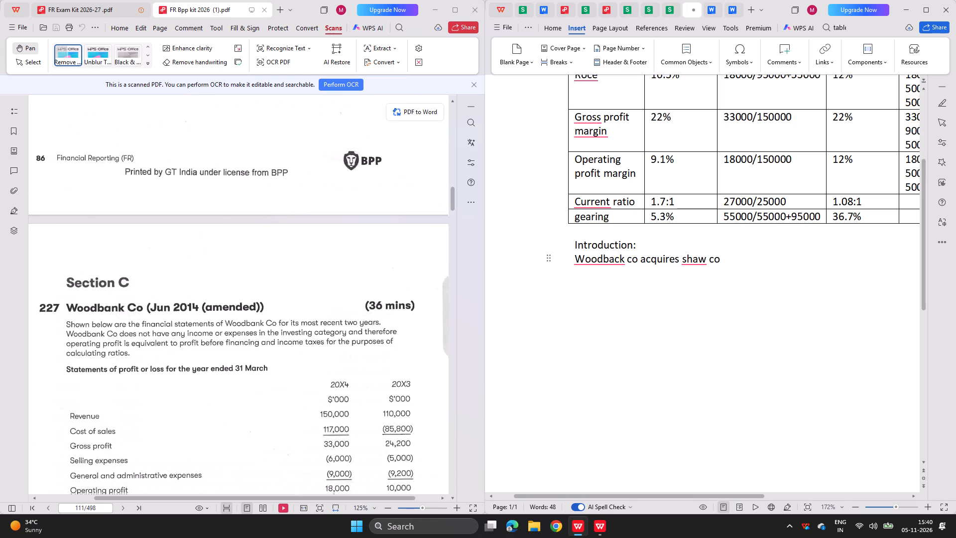
{"action": "scroll", "coordinate": [262, 223], "scroll_direction": "down", "scroll_amount": 2}
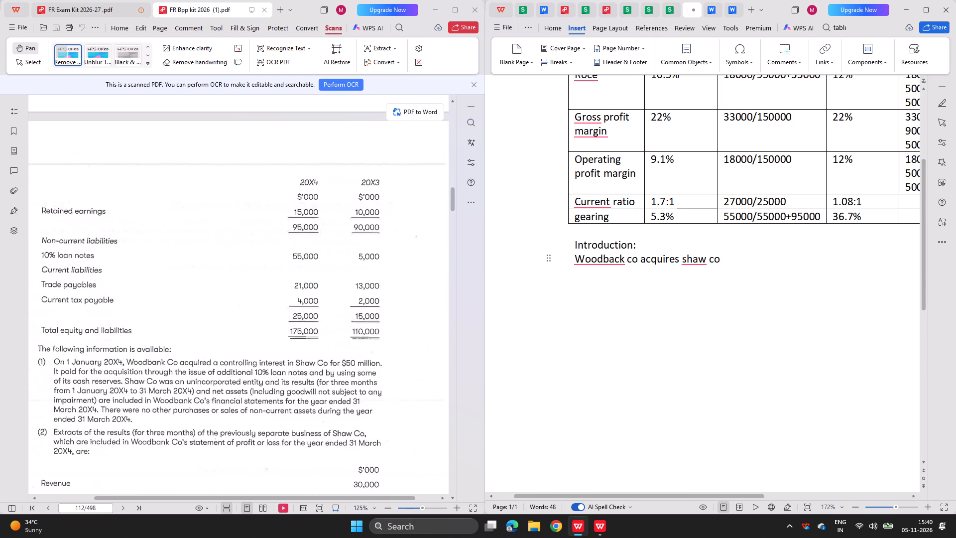
{"action": "scroll", "coordinate": [262, 223], "scroll_direction": "down", "scroll_amount": 1}
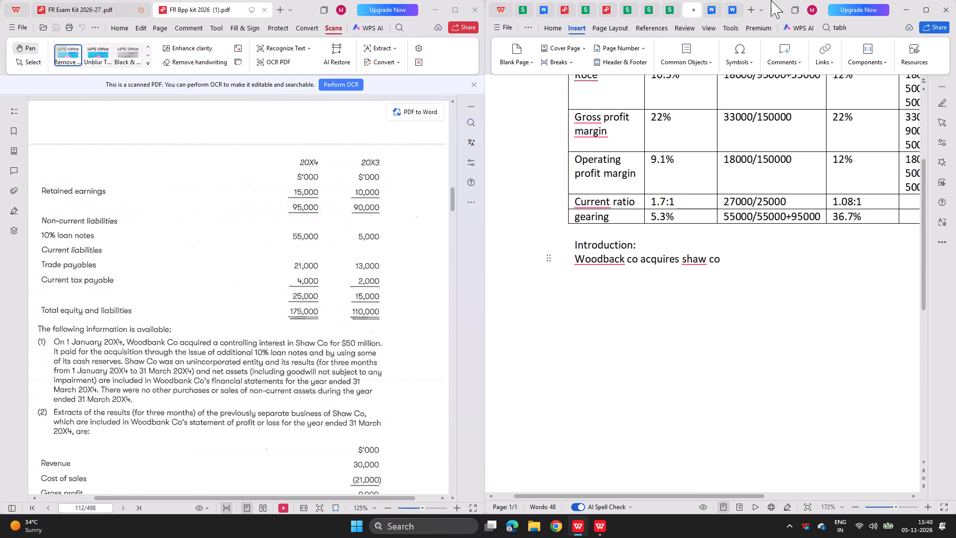
{"action": "left_click", "coordinate": [709, 1]}
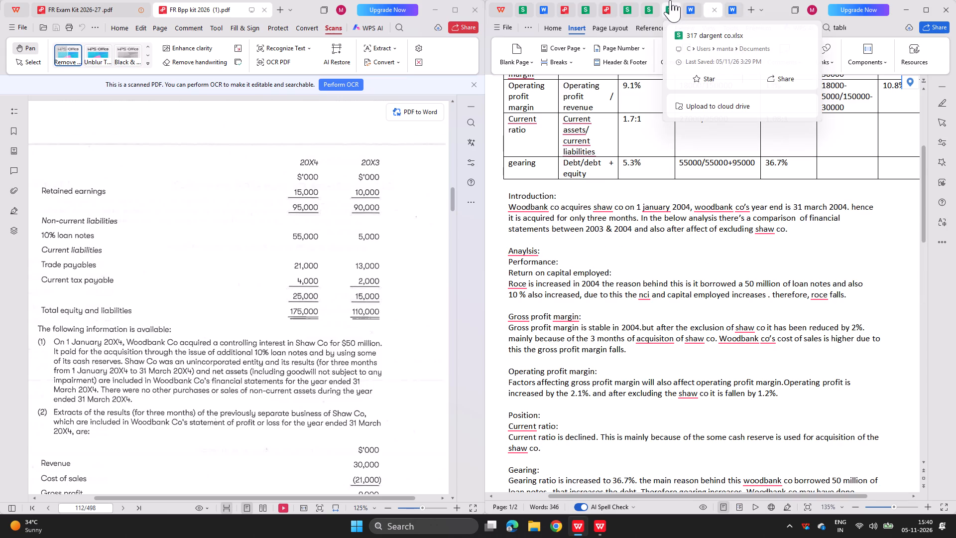
{"action": "left_click", "coordinate": [695, 11]}
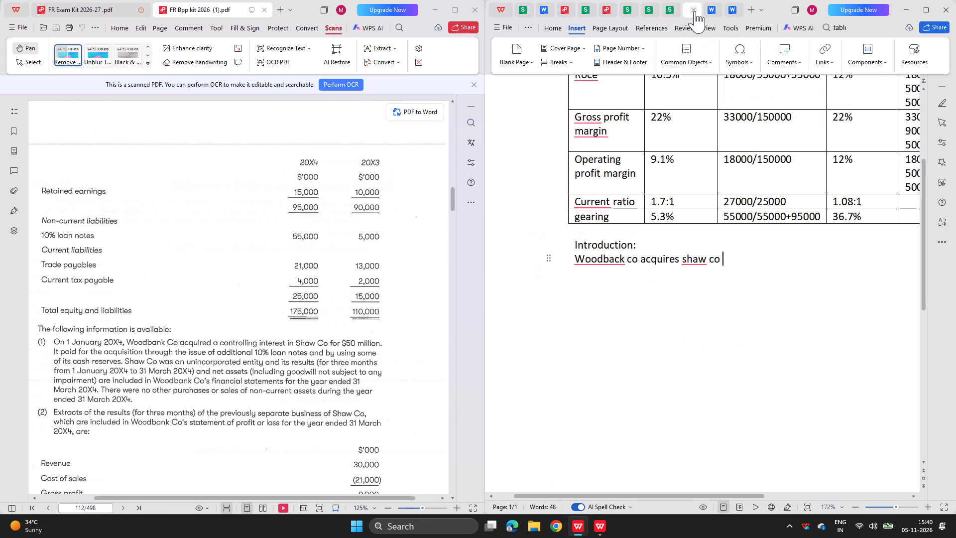
{"action": "type", "text": "on 1"}
{"action": "key", "text": "space"}
{"action": "type", "text": "jnuary"}
{"action": "key", "text": "space"}
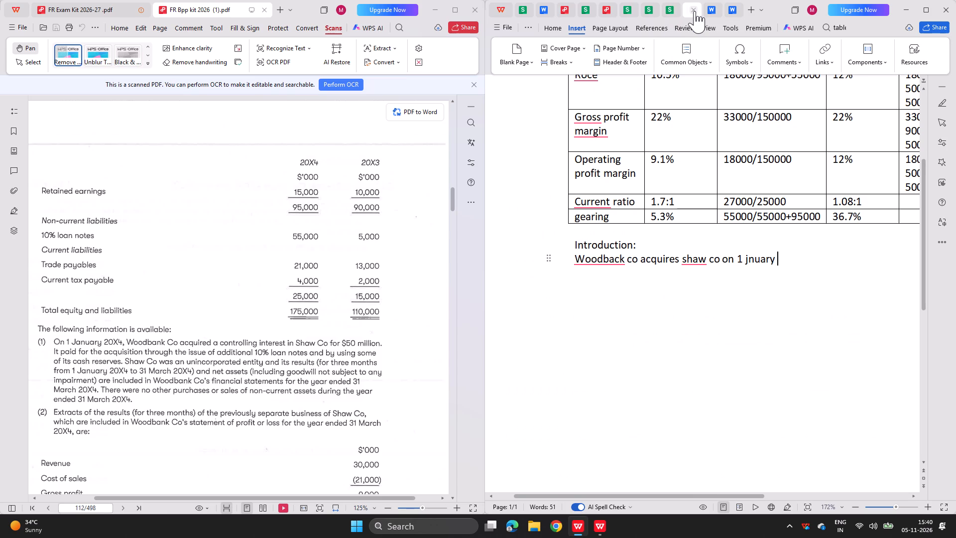
{"action": "type", "text": "200"}
{"action": "key", "text": "4"}
{"action": "key", "text": "comma"}
{"action": "key", "text": "BackSpace"}
{"action": "key", "text": "BackSpace"}
{"action": "key", "text": "BackSpace"}
{"action": "key", "text": "BackSpace"}
{"action": "key", "text": "BackSpace"}
{"action": "key", "text": "BackSpace"}
{"action": "key", "text": "BackSpace"}
{"action": "key", "text": "BackSpace"}
{"action": "key", "text": "BackSpace"}
{"action": "key", "text": "BackSpace"}
{"action": "key", "text": "BackSpace"}
{"action": "type", "text": "anuaru="}
{"action": "key", "text": "BackSpace"}
{"action": "key", "text": "BackSpace"}
{"action": "type", "text": "y 2004"}
{"action": "key", "text": "period"}
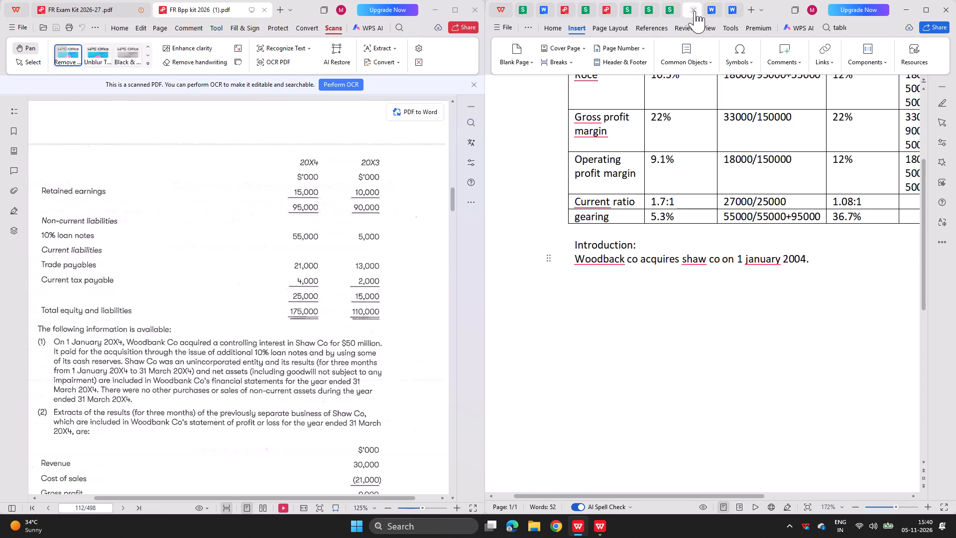
Extend the introduction sentence with ", woodbank co's year end is 31 march 2004.", using the earlier Woodbank answer as reference.
{"action": "left_click", "coordinate": [714, 4]}
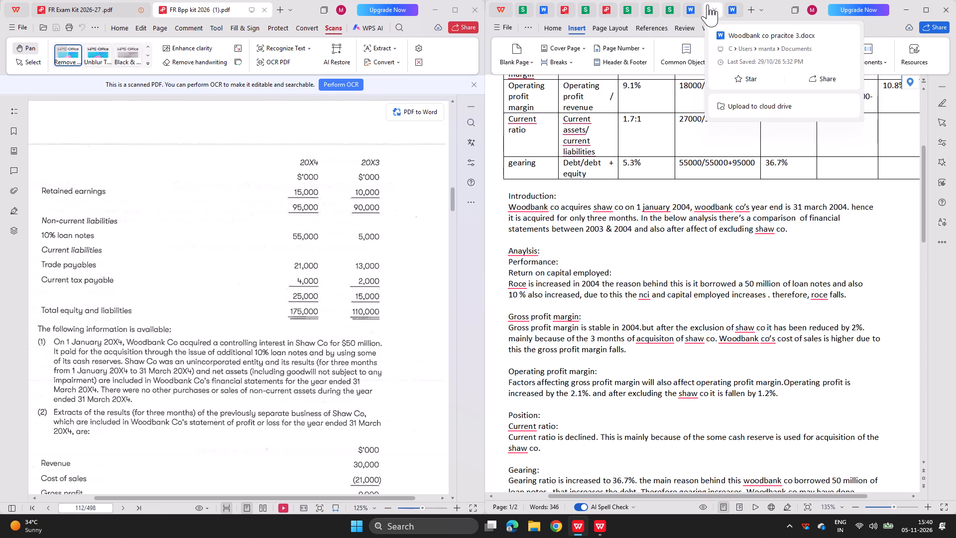
{"action": "left_click", "coordinate": [694, 4]}
{"action": "key", "text": "BackSpace"}
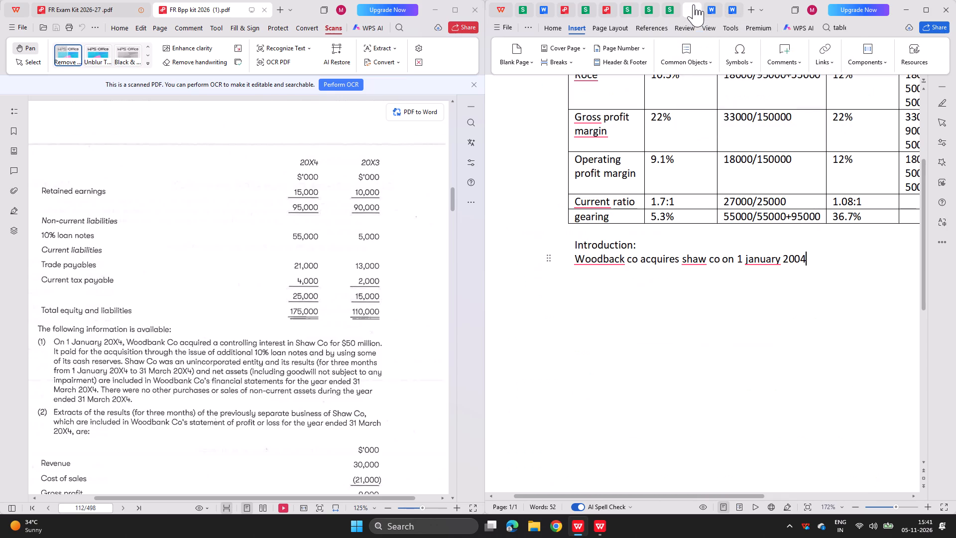
{"action": "type", "text": ", woodbank co"}
{"action": "type", "text": "'s year end is"}
{"action": "key", "text": "space"}
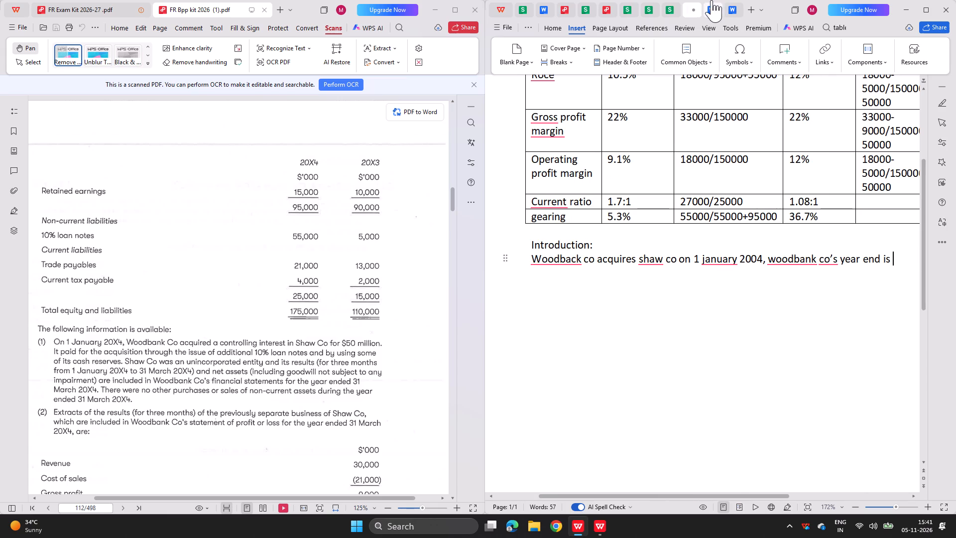
{"action": "left_click", "coordinate": [712, 0]}
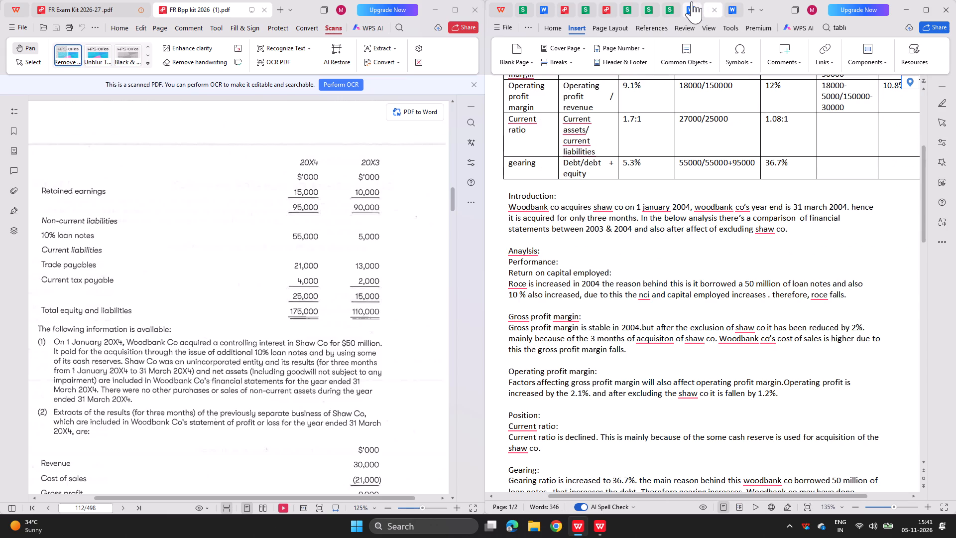
{"action": "left_click", "coordinate": [692, 1]}
{"action": "type", "text": "31 marc"}
{"action": "key", "text": "space"}
{"action": "key", "text": "BackSpace"}
{"action": "type", "text": "h 204"}
{"action": "key", "text": "BackSpace"}
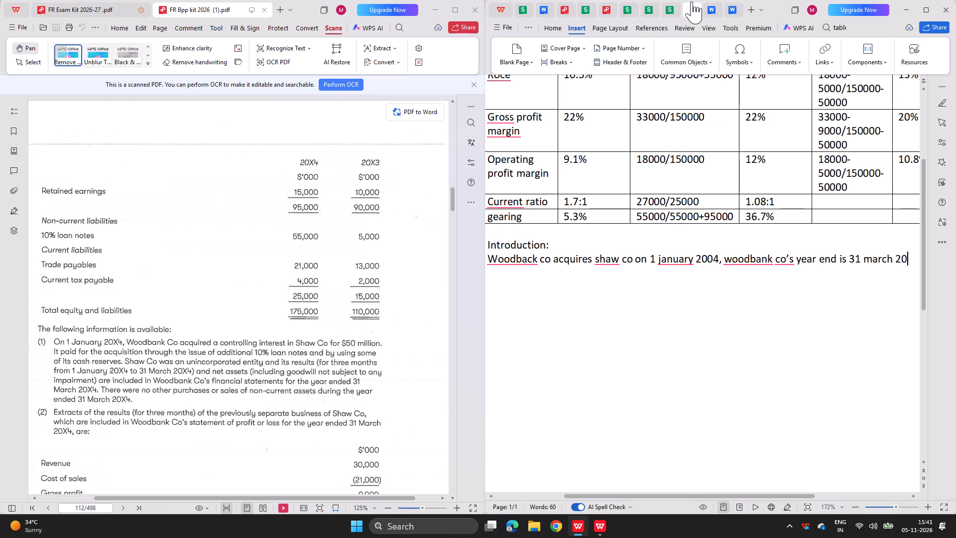
{"action": "type", "text": "04"}
{"action": "key", "text": "period"}
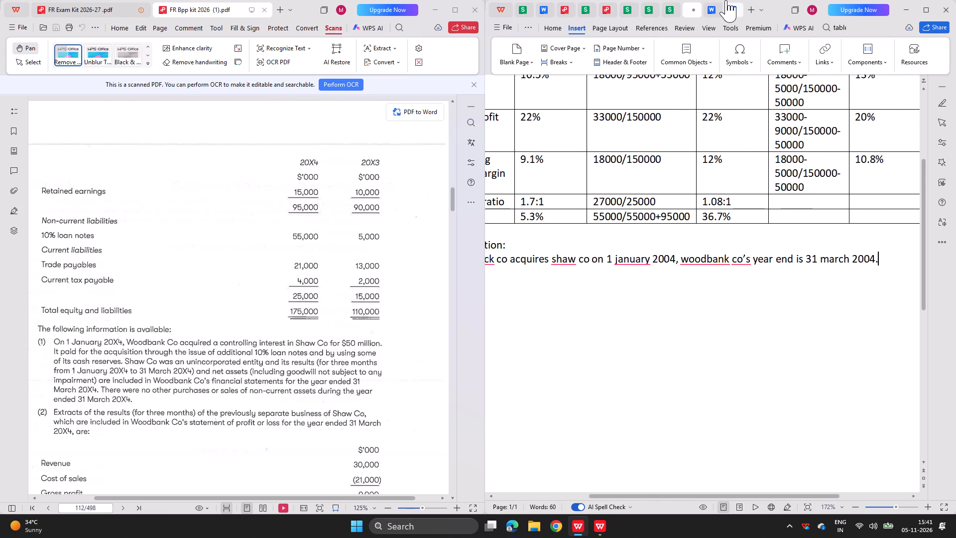
Consult the two earlier Woodbank answers and continue the introduction after the year-end sentence with "it is acquired for only 3 months".
{"action": "left_click", "coordinate": [726, 0]}
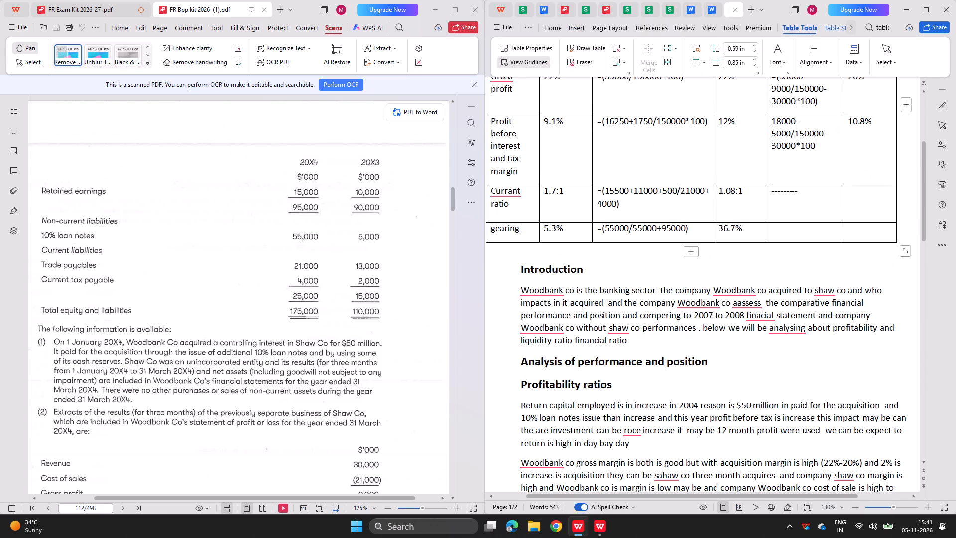
{"action": "left_click", "coordinate": [704, 0]}
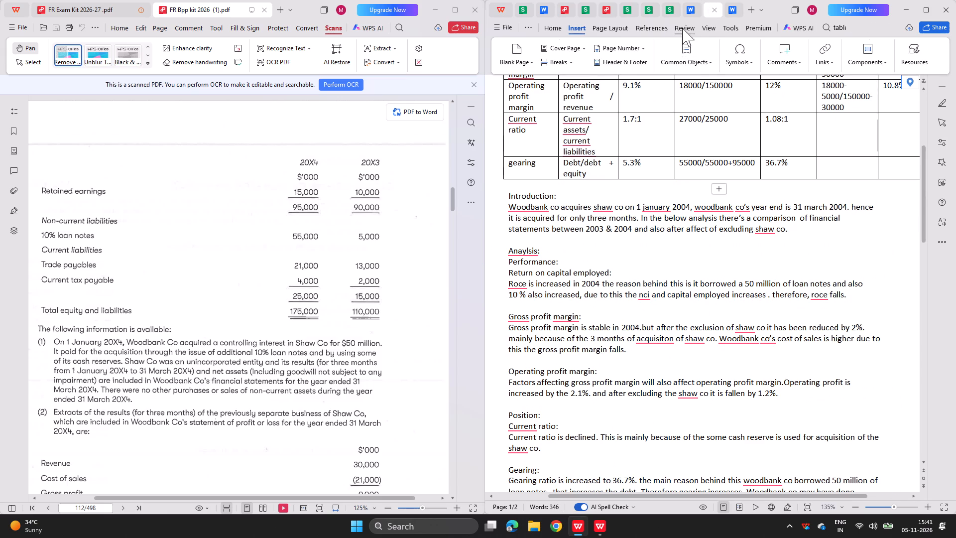
{"action": "left_click", "coordinate": [687, 14]}
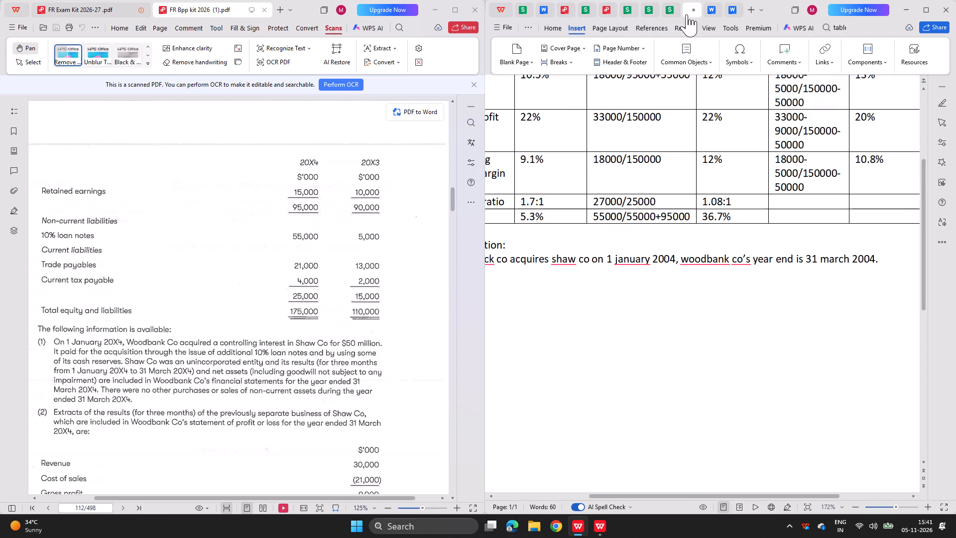
{"action": "key", "text": "space"}
{"action": "type", "text": "ir"}
{"action": "key", "text": "BackSpace"}
{"action": "type", "text": "ts"}
{"action": "key", "text": "space"}
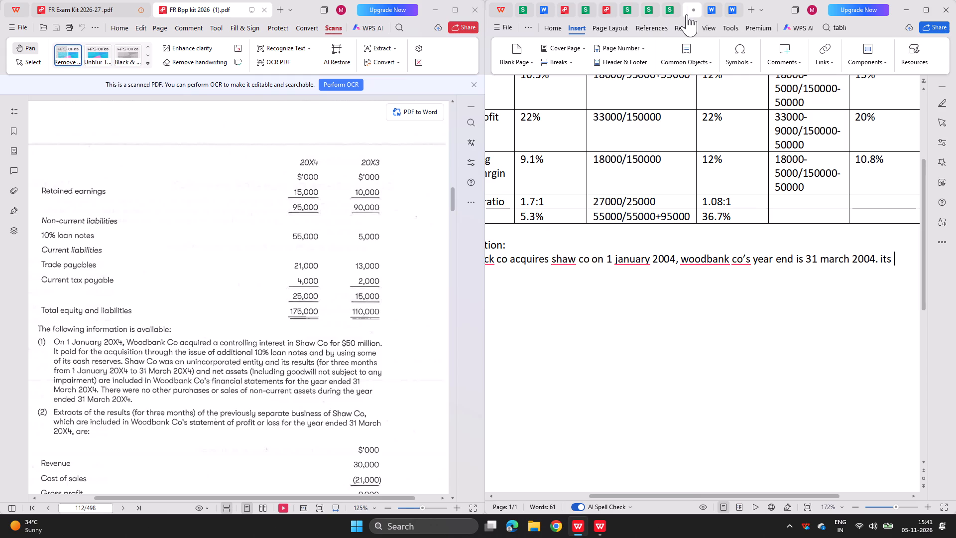
{"action": "key", "text": "BackSpace"}
{"action": "key", "text": "BackSpace"}
{"action": "key", "text": "BackSpace"}
{"action": "key", "text": "BackSpace"}
{"action": "type", "text": "it is acquired for only 3 months"}
{"action": "key", "text": "space"}
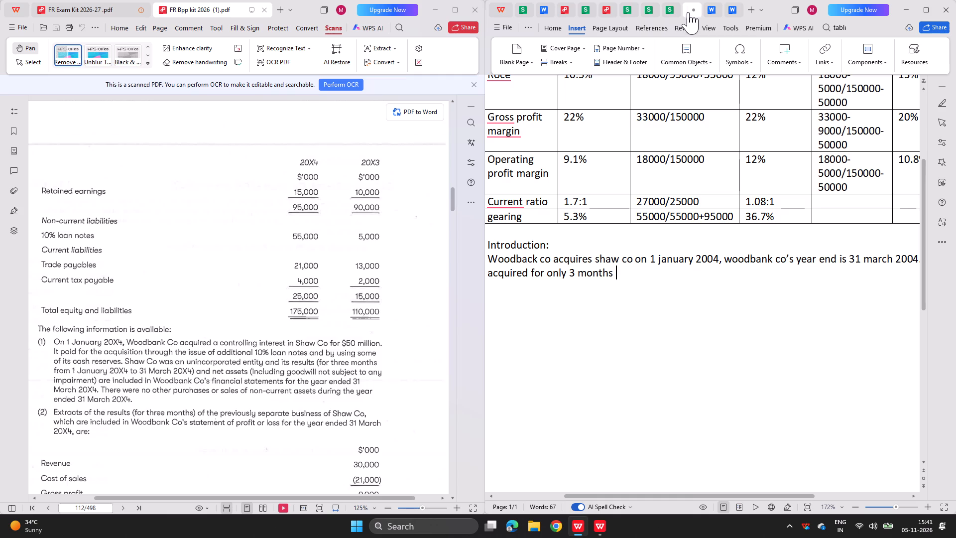
Recheck the earlier answer, end the sentence with a full stop, and start another with "In he below analysis ther eis a comparison of the".
{"action": "left_click", "coordinate": [713, 8]}
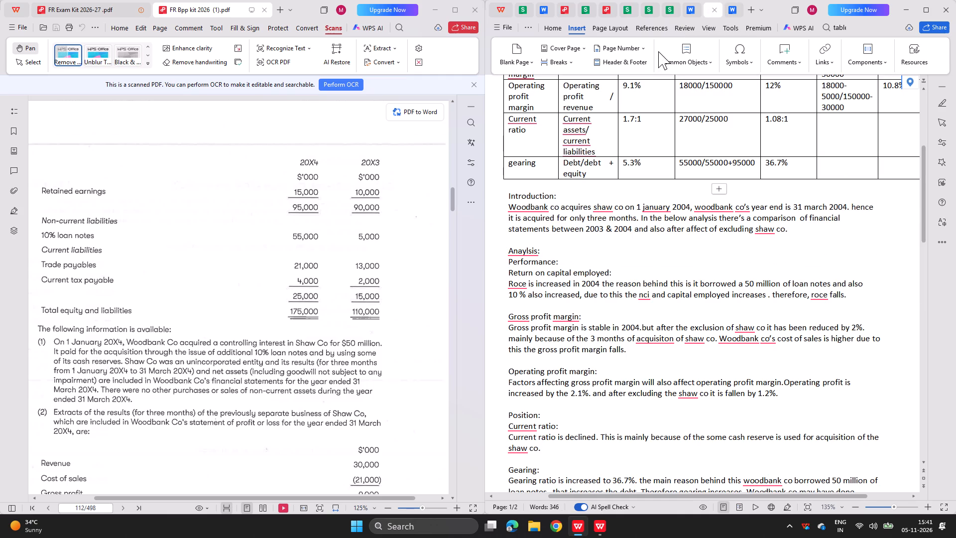
{"action": "left_click", "coordinate": [686, 18]}
{"action": "key", "text": "BackSpace"}
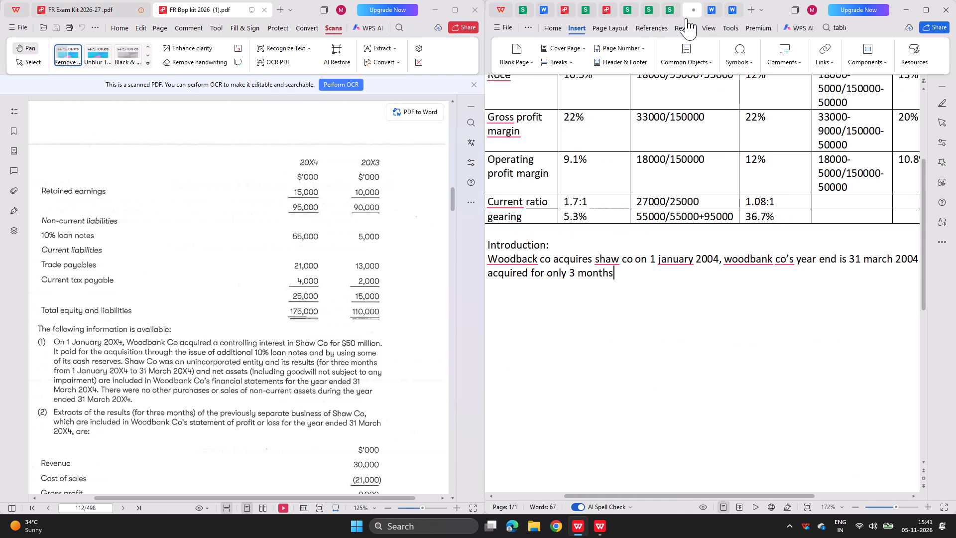
{"action": "key", "text": "comma"}
{"action": "key", "text": "BackSpace"}
{"action": "type", "text": ". t"}
{"action": "key", "text": "BackSpace"}
{"action": "type", "text": "in te"}
{"action": "key", "text": "space"}
{"action": "key", "text": "BackSpace"}
{"action": "key", "text": "BackSpace"}
{"action": "key", "text": "BackSpace"}
{"action": "type", "text": "he bel"}
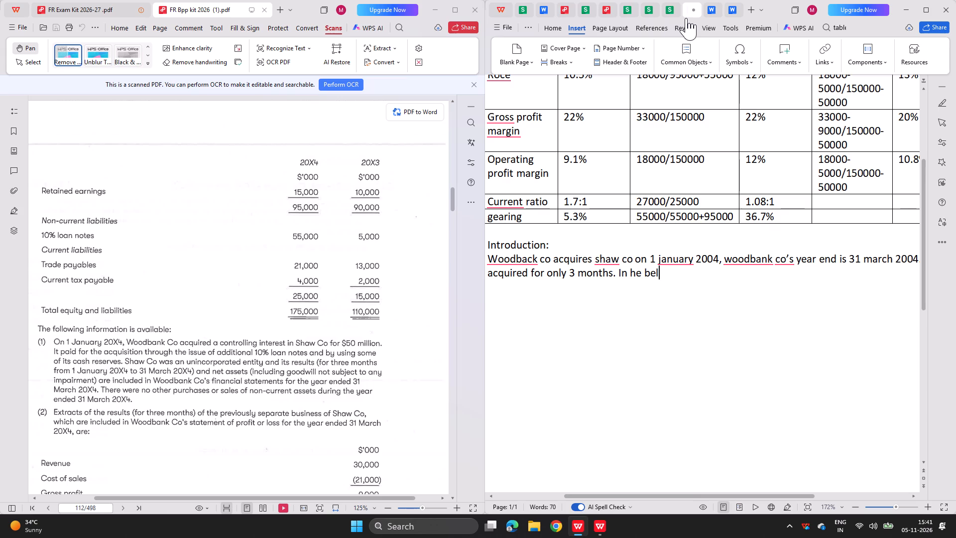
{"action": "type", "text": "ow analysis ther eis a comaprsiosn"}
{"action": "key", "text": "BackSpace"}
{"action": "key", "text": "BackSpace"}
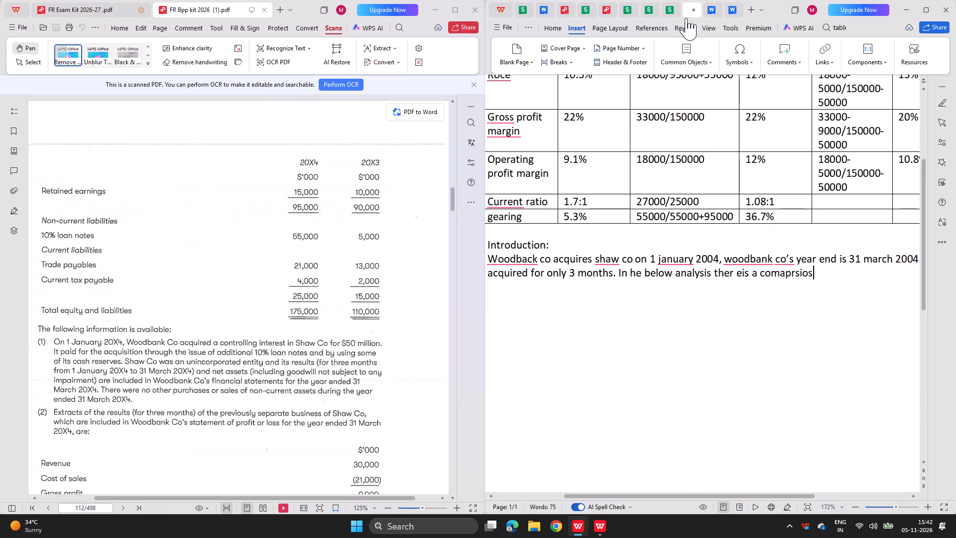
{"action": "key", "text": "BackSpace"}
{"action": "key", "text": "BackSpace"}
{"action": "key", "text": "BackSpace"}
{"action": "key", "text": "BackSpace"}
{"action": "key", "text": "BackSpace"}
{"action": "key", "text": "BackSpace"}
{"action": "type", "text": "parison of the wpopdbvanl"}
{"action": "key", "text": "space"}
{"action": "key", "text": "BackSpace"}
{"action": "key", "text": "BackSpace"}
{"action": "key", "text": "BackSpace"}
{"action": "key", "text": "BackSpace"}
{"action": "key", "text": "BackSpace"}
{"action": "key", "text": "BackSpace"}
{"action": "key", "text": "BackSpace"}
{"action": "key", "text": "BackSpace"}
{"action": "key", "text": "BackSpace"}
{"action": "key", "text": "BackSpace"}
{"action": "key", "text": "BackSpace"}
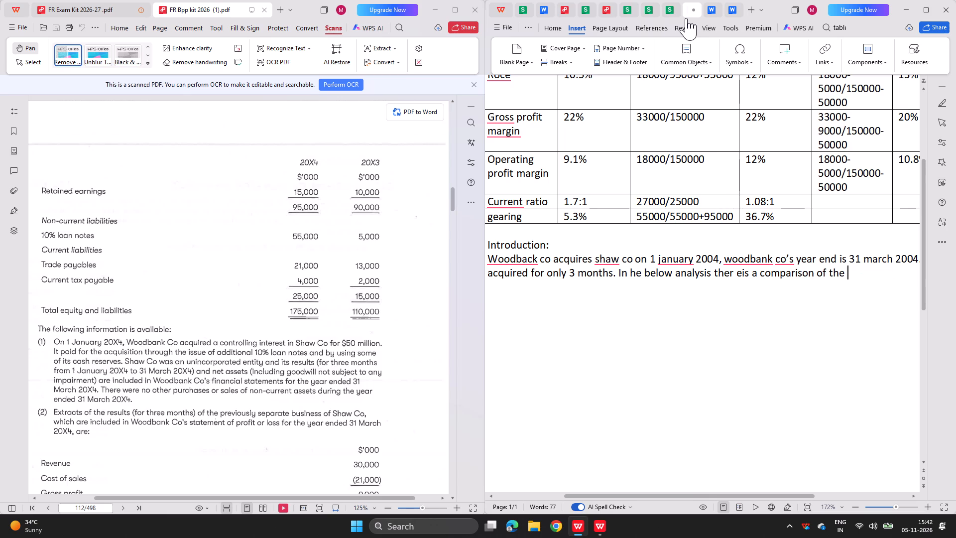
Consult the earlier Woodbank answer again and correct "ther eis" to "there is" in the introduction's last sentence.
{"action": "left_click", "coordinate": [715, 1]}
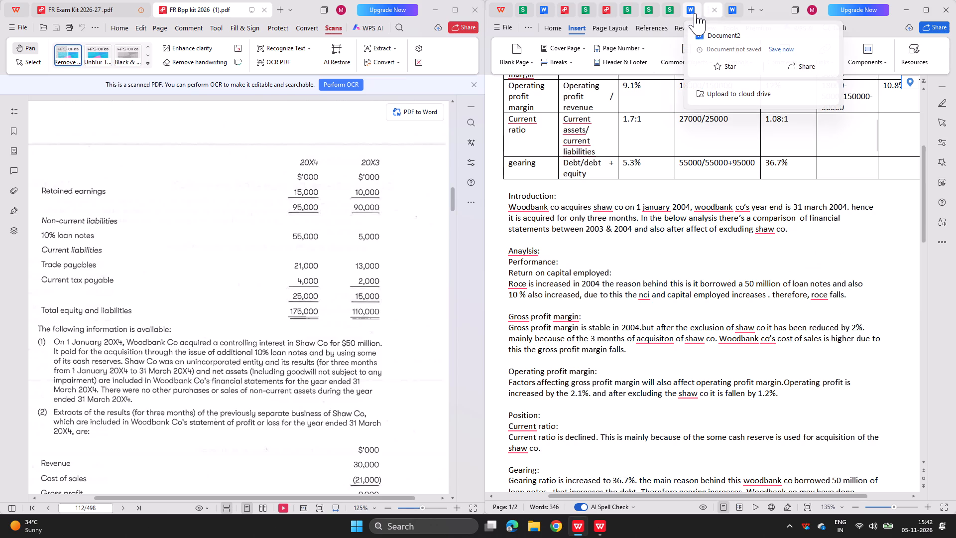
{"action": "left_click", "coordinate": [695, 13]}
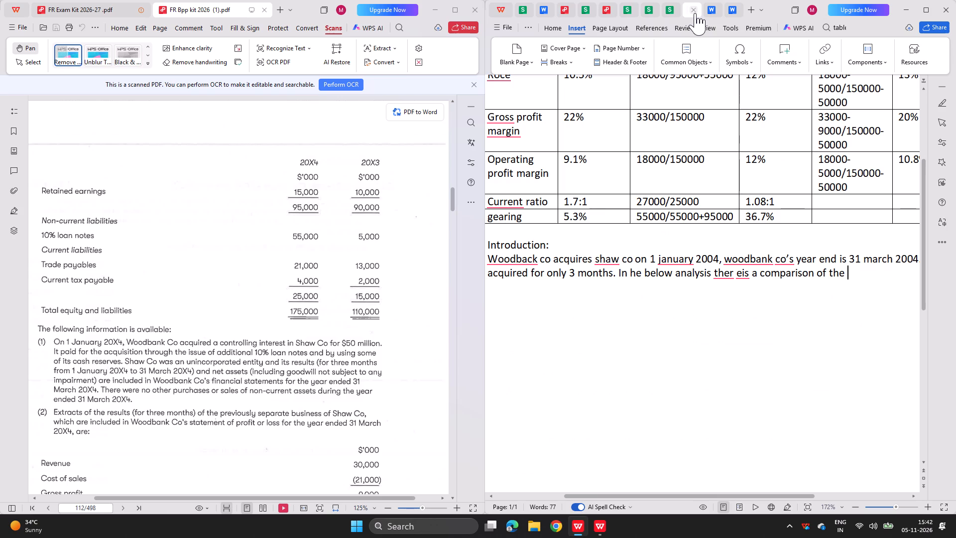
{"action": "left_click", "coordinate": [739, 274]}
{"action": "key", "text": "BackSpace"}
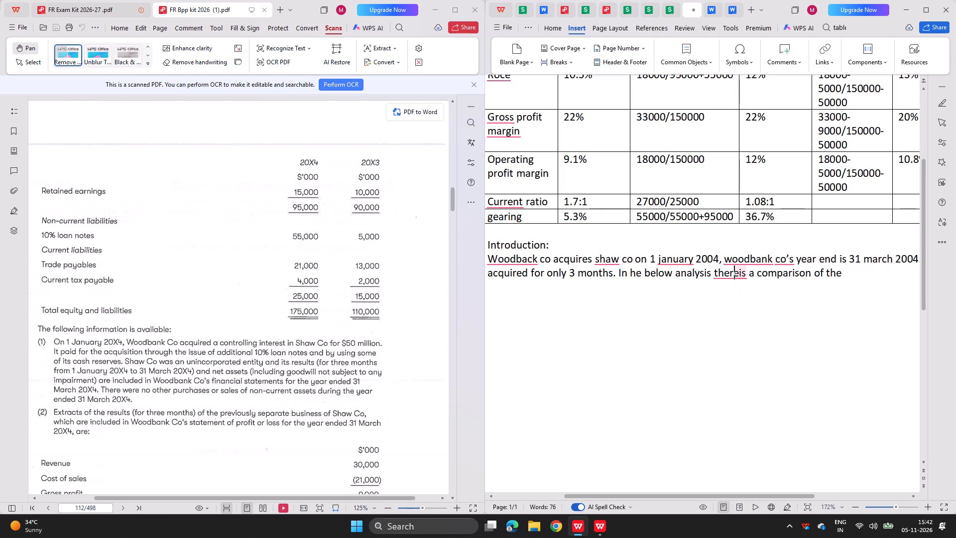
{"action": "left_click", "coordinate": [739, 274]}
{"action": "key", "text": "space"}
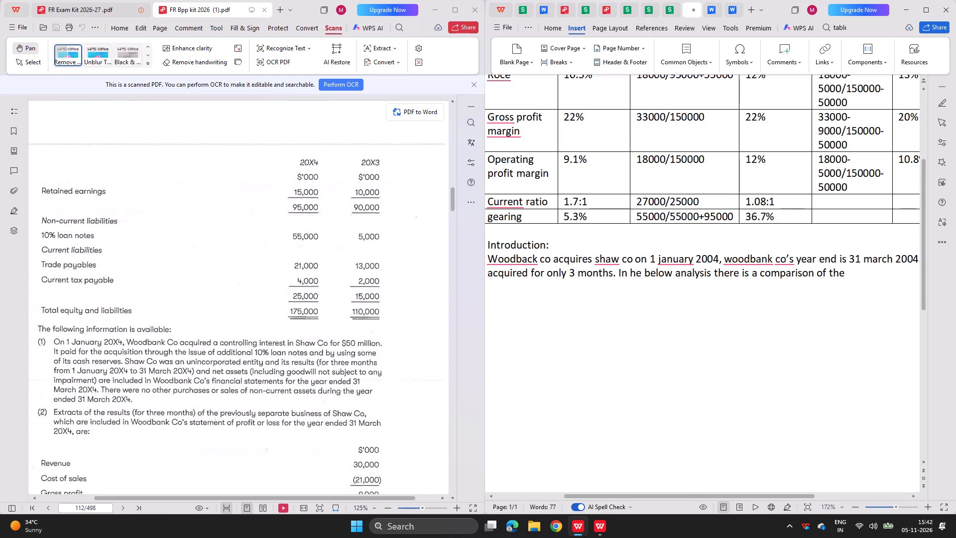
Continue the comparison sentence at the end of the introduction with "financial statements of".
{"action": "left_click", "coordinate": [863, 275]}
{"action": "type", "text": "financial s"}
{"action": "type", "text": "tatemtns of"}
{"action": "key", "text": "space"}
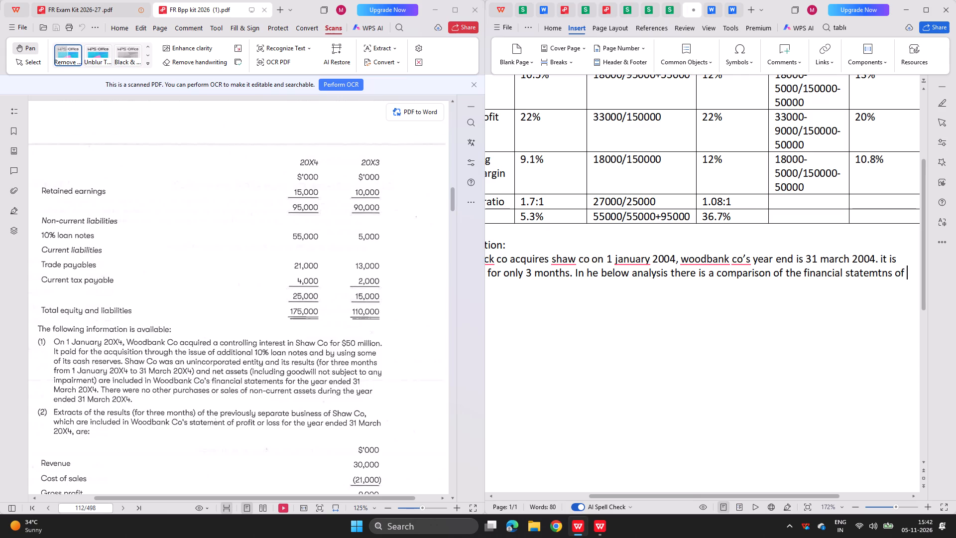
{"action": "key", "text": "BackSpace"}
{"action": "key", "text": "BackSpace"}
{"action": "key", "text": "BackSpace"}
{"action": "key", "text": "BackSpace"}
{"action": "key", "text": "BackSpace"}
{"action": "key", "text": "BackSpace"}
{"action": "key", "text": "BackSpace"}
{"action": "type", "text": "en"}
{"action": "type", "text": "ts of"}
{"action": "key", "text": "space"}
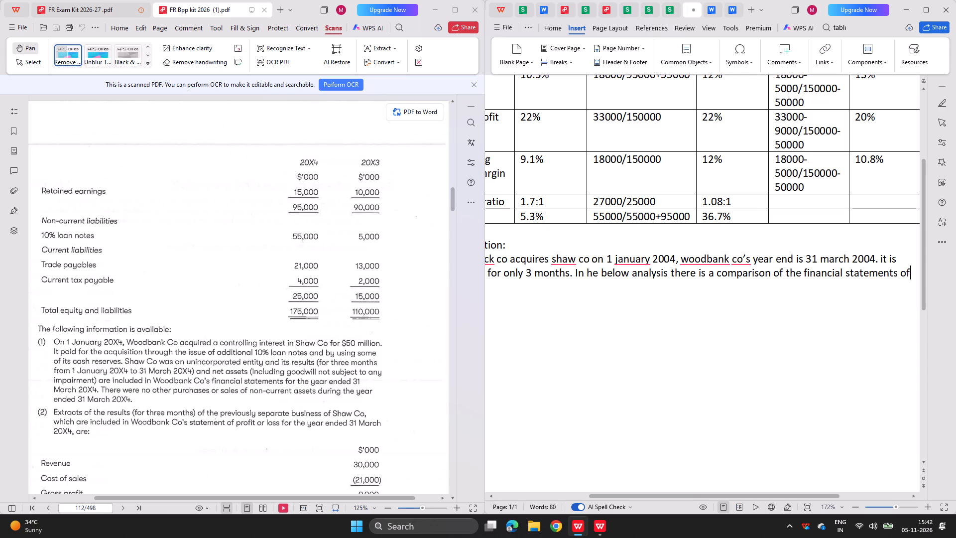
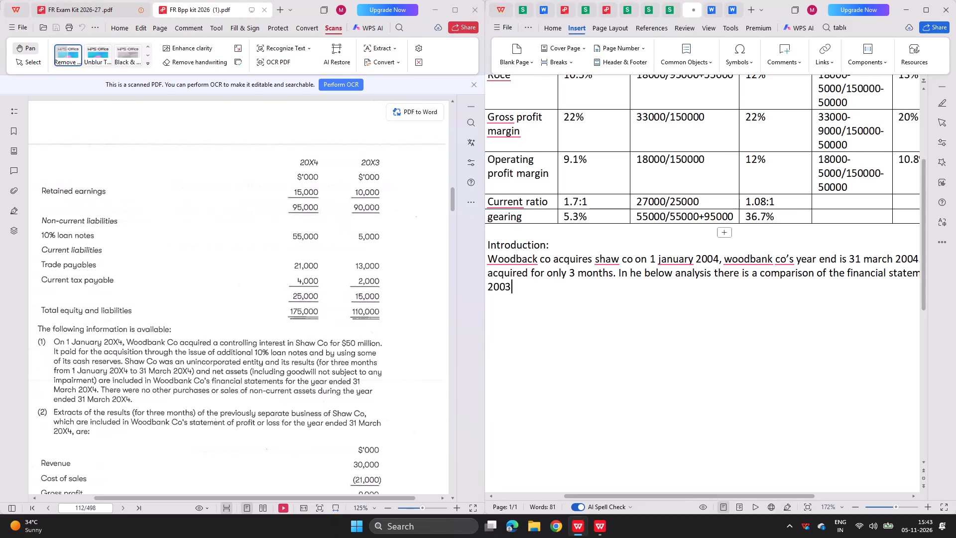
Check the earlier Woodbank answer and continue the introduction's comparison sentence after "2003" with "and 2004".
{"action": "left_click", "coordinate": [713, 18]}
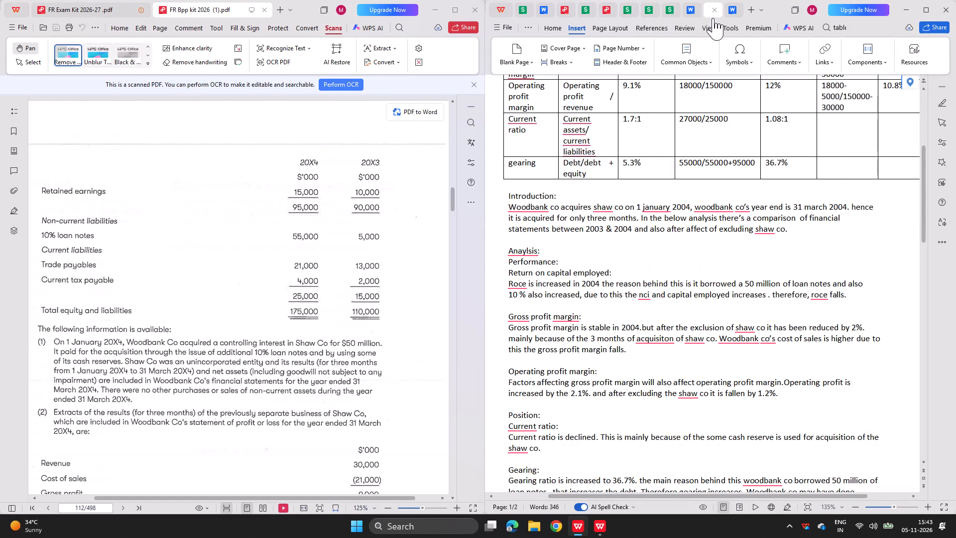
{"action": "left_click", "coordinate": [690, 7]}
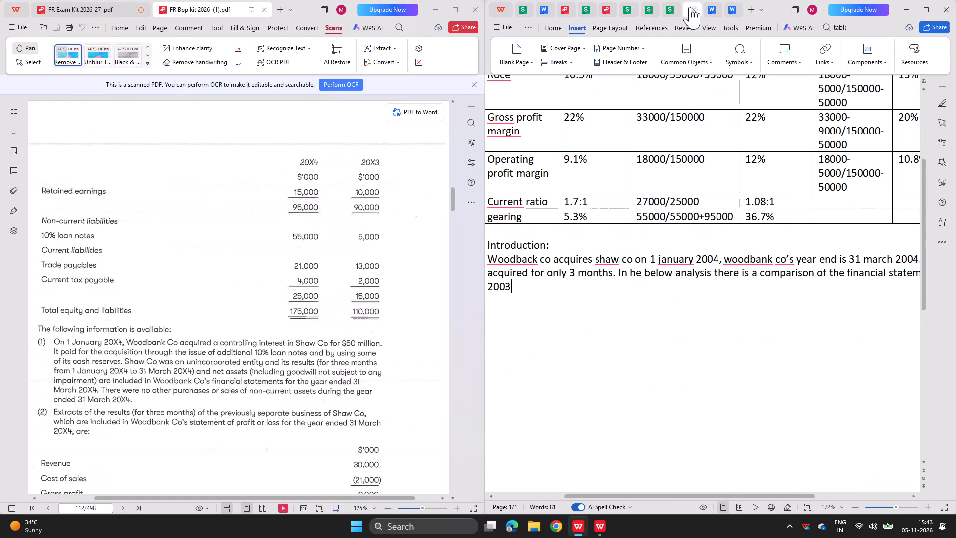
{"action": "key", "text": "space"}
{"action": "type", "text": "and 32004"}
{"action": "key", "text": "BackSpace"}
{"action": "key", "text": "BackSpace"}
{"action": "key", "text": "BackSpace"}
{"action": "key", "text": "BackSpace"}
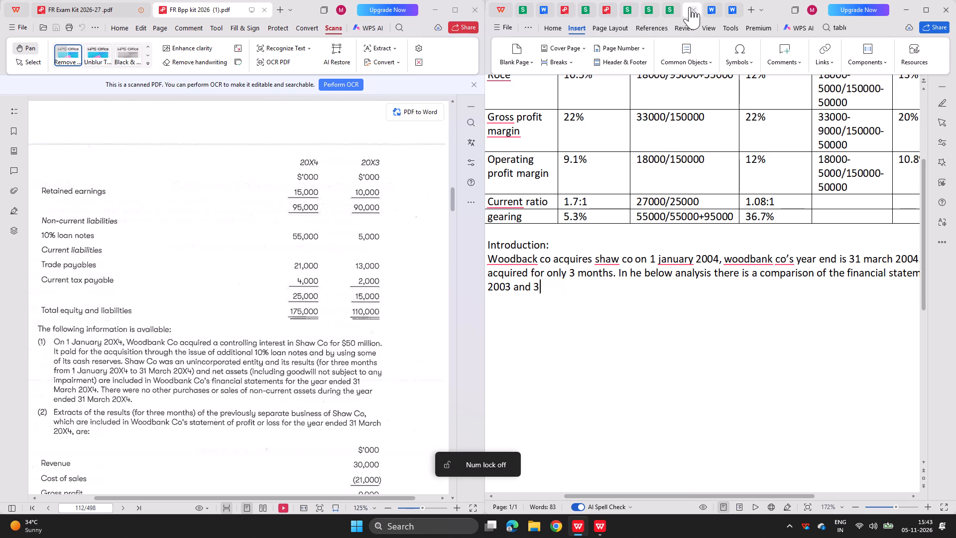
{"action": "key", "text": "BackSpace"}
{"action": "type", "text": "200"}
{"action": "key", "text": "Return"}
{"action": "key", "text": "BackSpace"}
{"action": "key", "text": "4"}
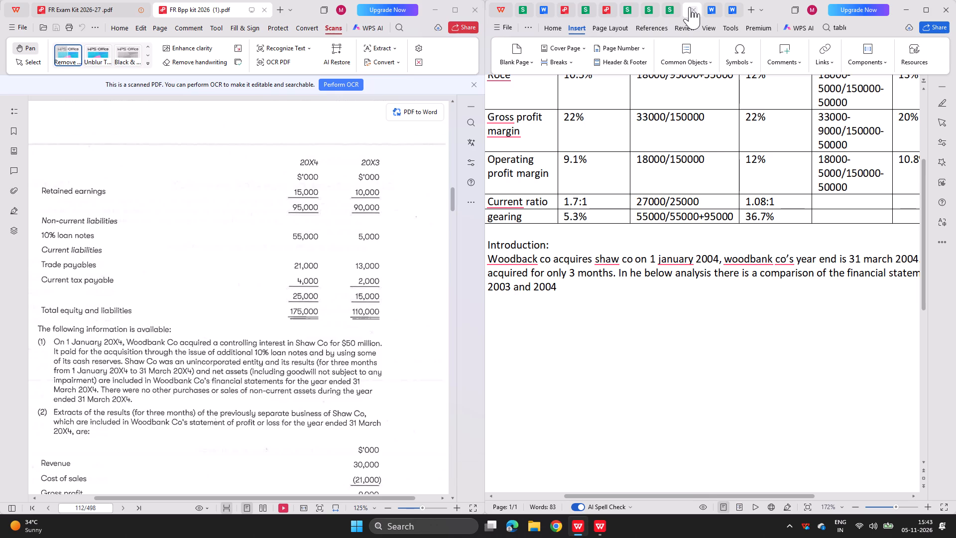
Consult the earlier Woodbank answer again and extend the comparison sentence with "and also the effect".
{"action": "left_click", "coordinate": [717, 2]}
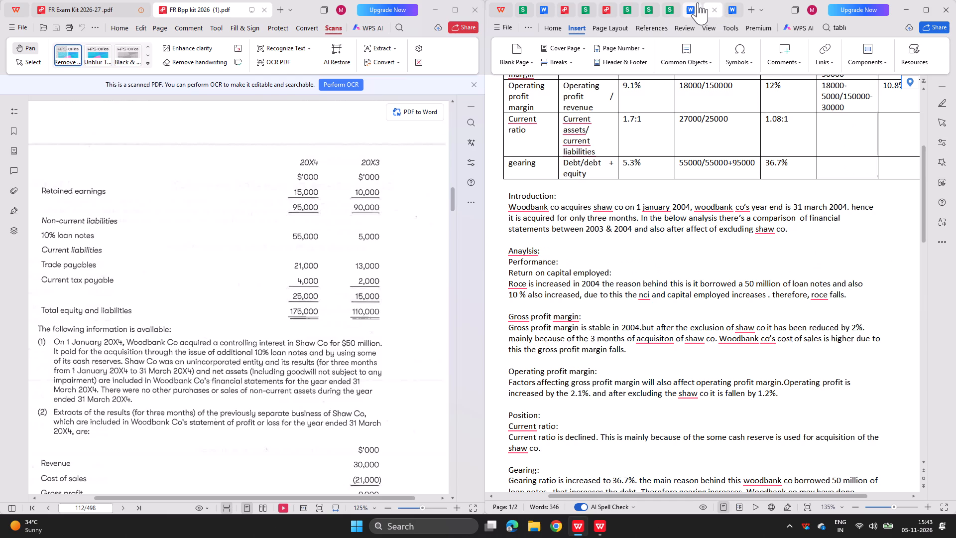
{"action": "left_click", "coordinate": [697, 2]}
{"action": "key", "text": "space"}
{"action": "type", "text": "adn aslos"}
{"action": "key", "text": "BackSpace"}
{"action": "key", "text": "BackSpace"}
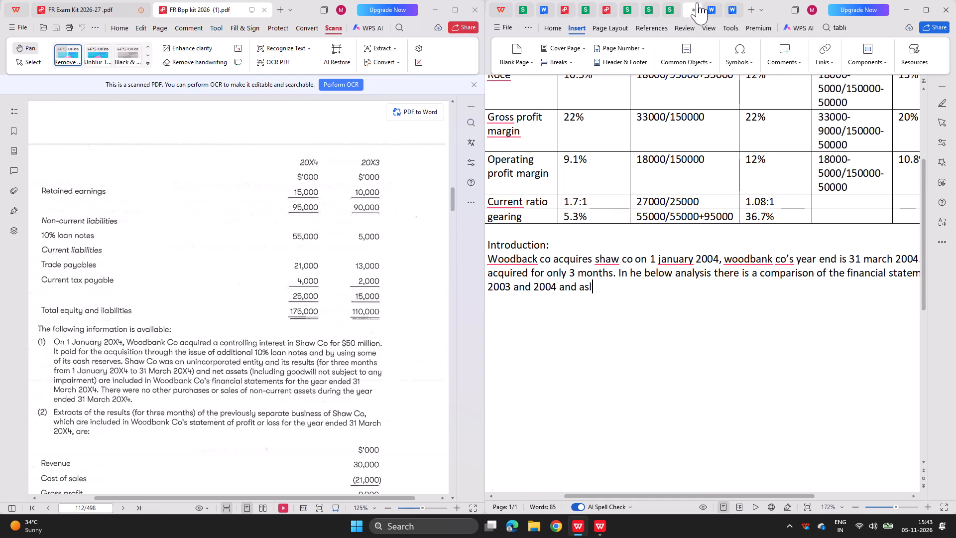
{"action": "key", "text": "BackSpace"}
{"action": "key", "text": "BackSpace"}
{"action": "type", "text": "lso the f"}
{"action": "key", "text": "BackSpace"}
{"action": "type", "text": "effect a"}
{"action": "key", "text": "BackSpace"}
{"action": "type", "text": "fo"}
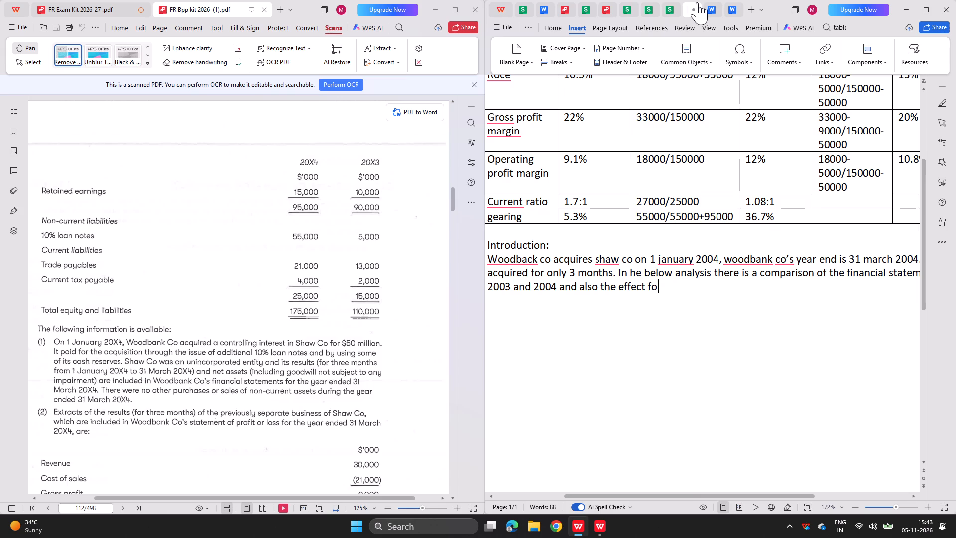
{"action": "key", "text": "BackSpace"}
{"action": "key", "text": "BackSpace"}
Finish the introduction's comparison sentence with "of exluding shaw co." and start a new line.
{"action": "type", "text": "of ec"}
{"action": "key", "text": "BackSpace"}
{"action": "type", "text": "xluding shae"}
{"action": "key", "text": "BackSpace"}
{"action": "type", "text": "w oc"}
{"action": "key", "text": "BackSpace"}
{"action": "key", "text": "c"}
{"action": "key", "text": "BackSpace"}
{"action": "key", "text": "BackSpace"}
{"action": "type", "text": "xo"}
{"action": "key", "text": "BackSpace"}
{"action": "key", "text": "BackSpace"}
{"action": "type", "text": "cio"}
{"action": "key", "text": "BackSpace"}
{"action": "key", "text": "BackSpace"}
{"action": "type", "text": "o."}
{"action": "key", "text": "Return"}
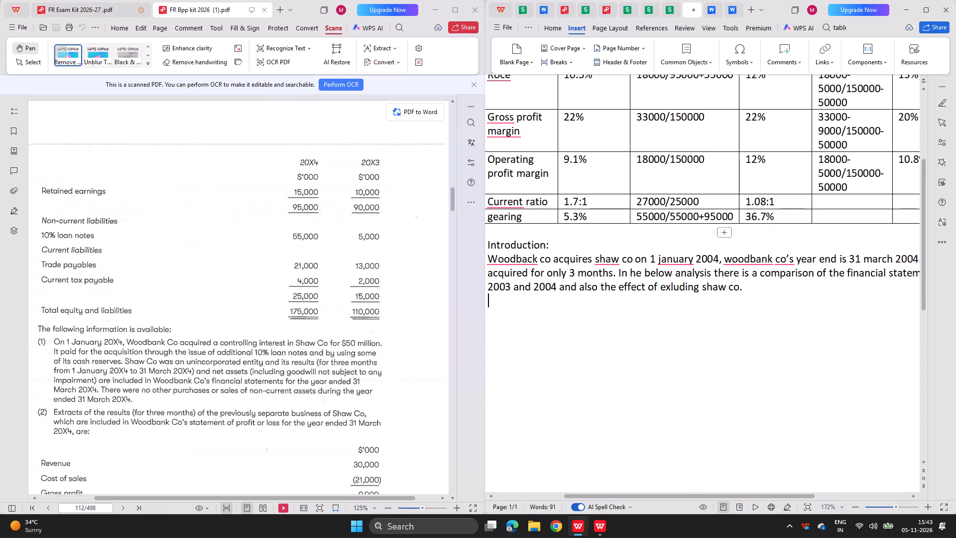
Leave a blank line below the introduction and add the heading "c) anaylsis:".
{"action": "scroll", "coordinate": [758, 152], "scroll_direction": "down", "scroll_amount": 1}
{"action": "key", "text": "Return"}
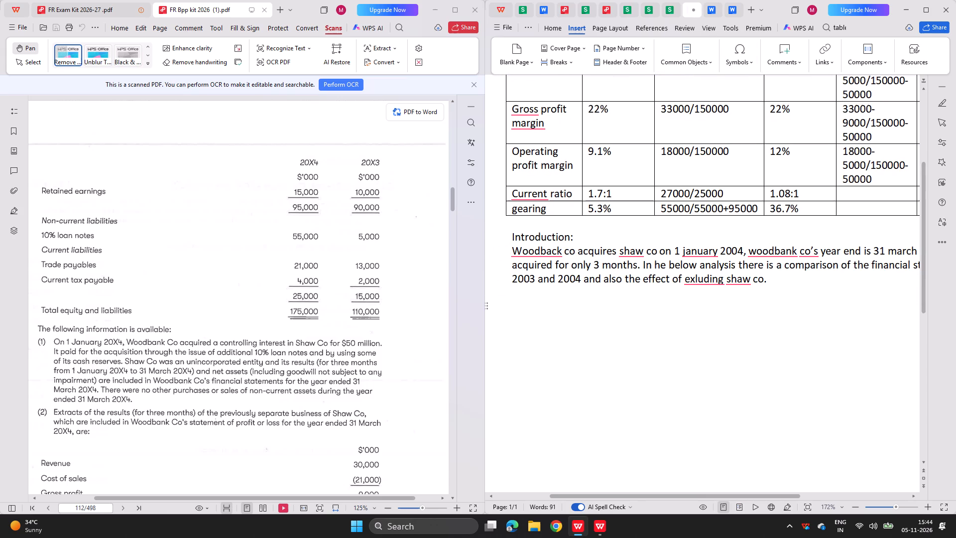
{"action": "type", "text": "c) an"}
{"action": "key", "text": "BackSpace"}
{"action": "key", "text": "BackSpace"}
{"action": "key", "text": "BackSpace"}
{"action": "key", "text": "BackSpace"}
{"action": "key", "text": "Return"}
{"action": "type", "text": "c)"}
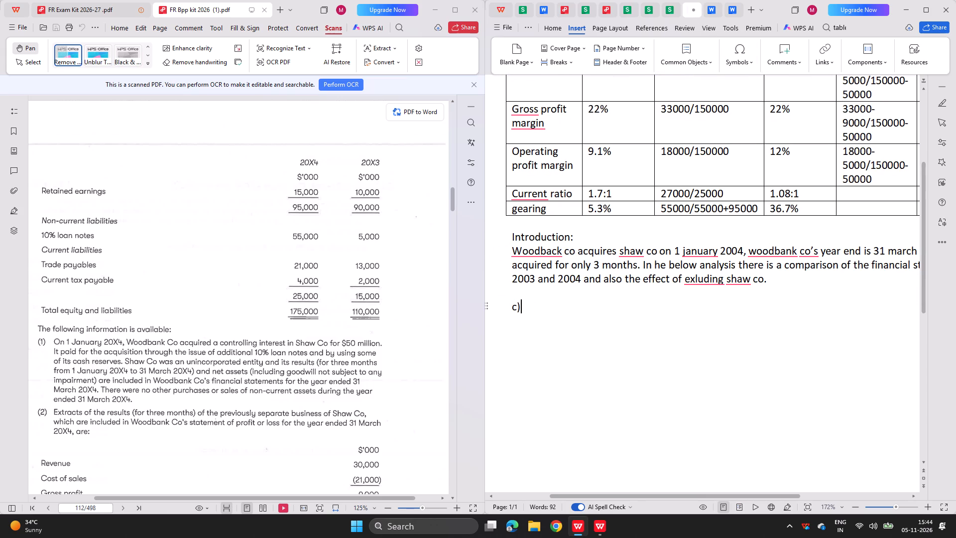
{"action": "key", "text": "Return"}
{"action": "key", "text": "BackSpace"}
{"action": "key", "text": "BackSpace"}
{"action": "key", "text": "BackSpace"}
{"action": "type", "text": "C) a"}
{"action": "key", "text": "BackSpace"}
{"action": "key", "text": "BackSpace"}
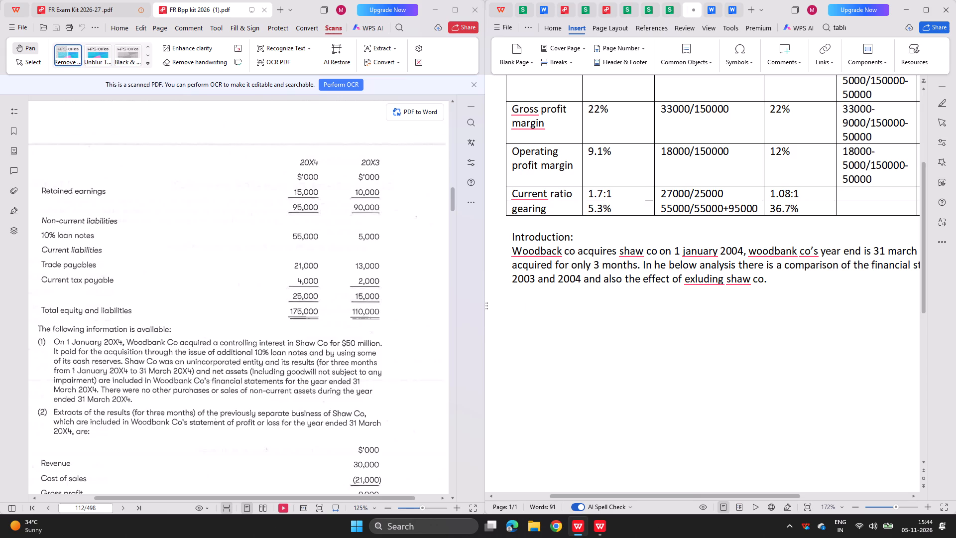
{"action": "type", "text": "c) anay"}
{"action": "key", "text": "BackSpace"}
{"action": "type", "text": "lsu"}
{"action": "key", "text": "BackSpace"}
{"action": "key", "text": "BackSpace"}
{"action": "key", "text": "BackSpace"}
{"action": "type", "text": "ylsis"}
{"action": "key", "text": "shift+colon"}
{"action": "key", "text": "Return"}
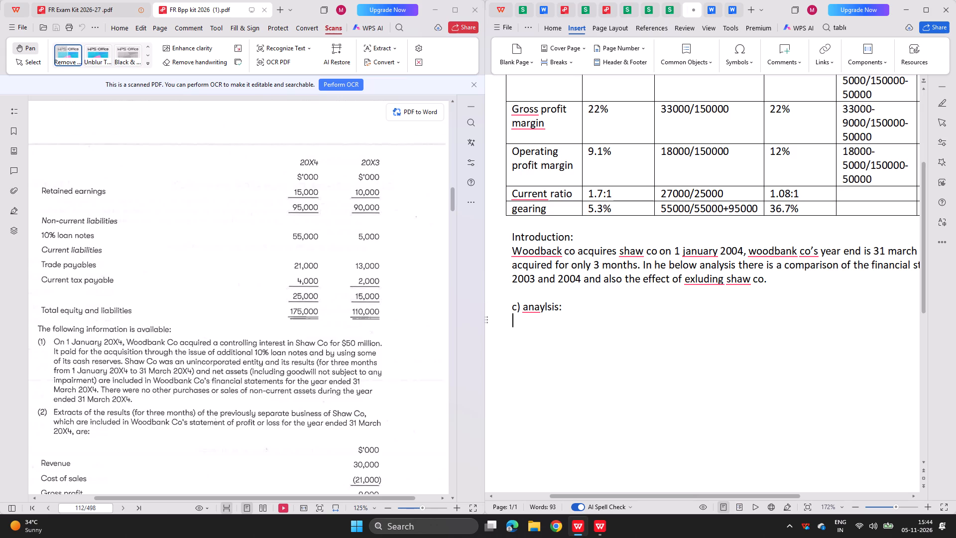
Correct the part (c) heading's spelling to "analysis" using the dictionary suggestion and continue on the line below it.
{"action": "left_click", "coordinate": [547, 310]}
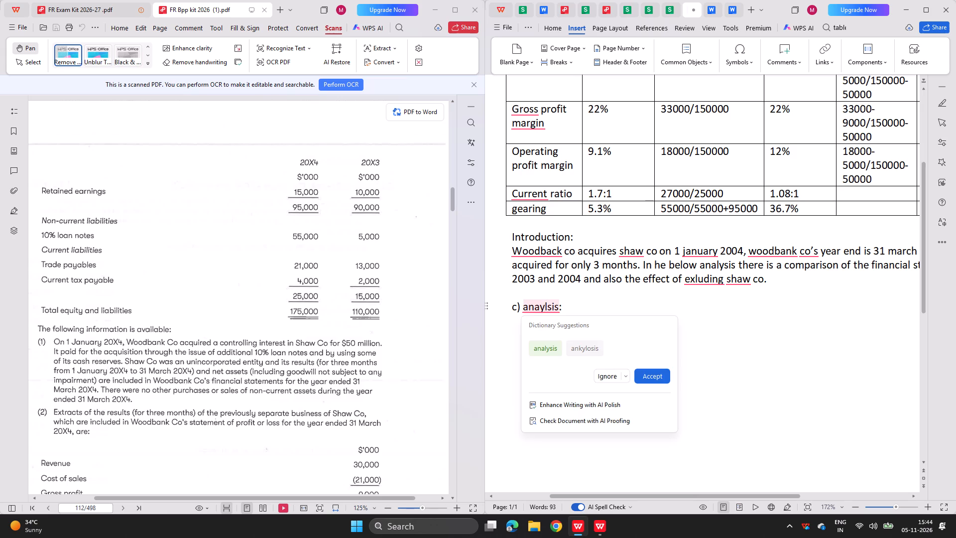
{"action": "left_click", "coordinate": [551, 346]}
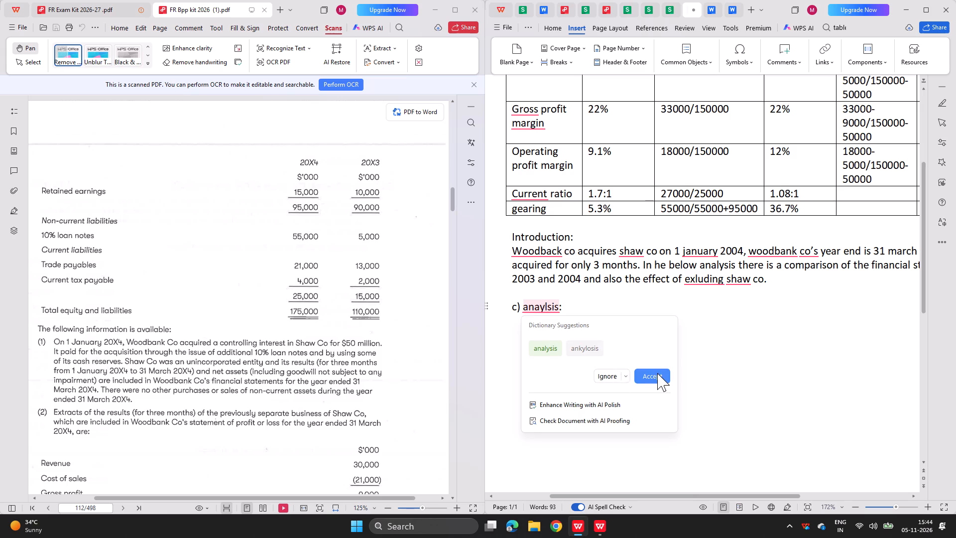
{"action": "left_click", "coordinate": [657, 373]}
{"action": "key", "text": "Right"}
{"action": "key", "text": "Return"}
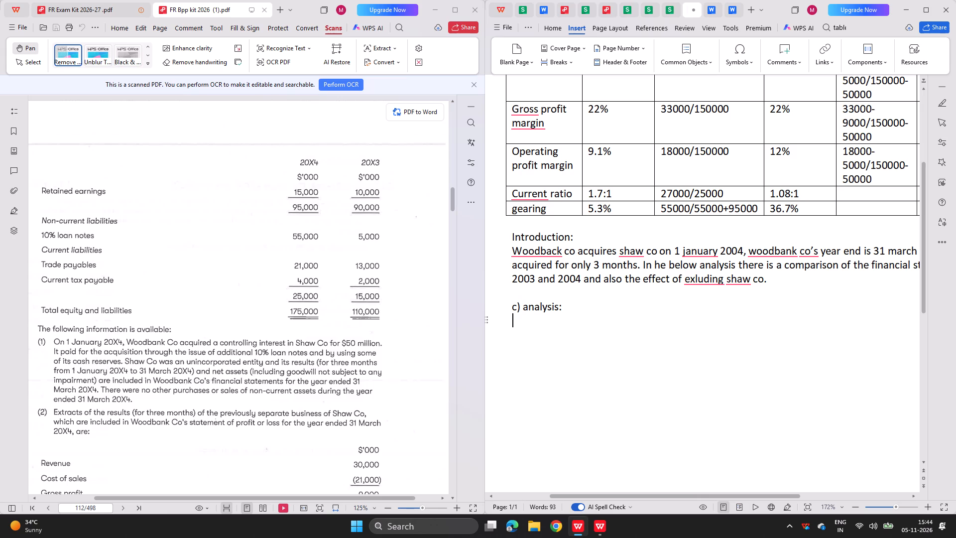
Consult the part (c) requirement in the question and add the subheading "Performance:" under the analysis heading.
{"action": "scroll", "coordinate": [281, 300], "scroll_direction": "down", "scroll_amount": 2}
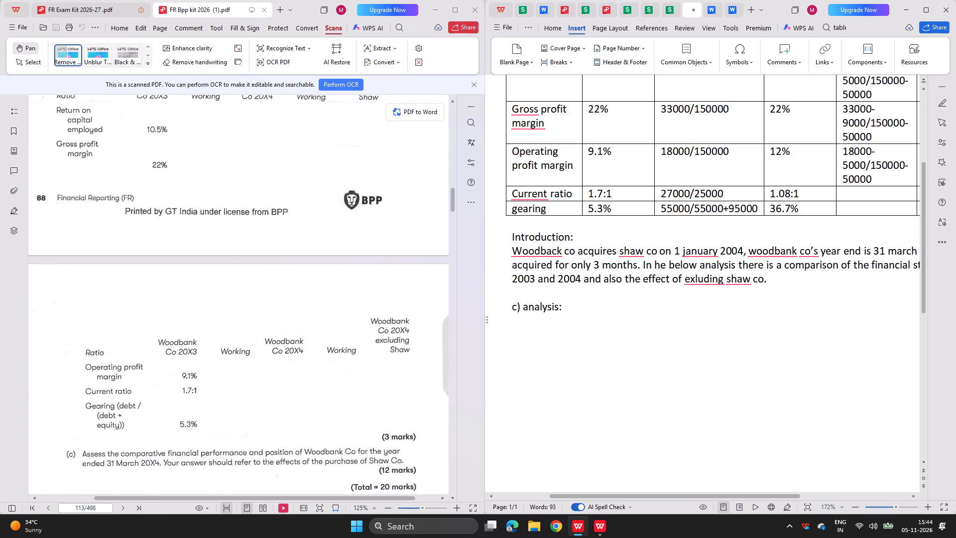
{"action": "scroll", "coordinate": [281, 300], "scroll_direction": "down", "scroll_amount": 2}
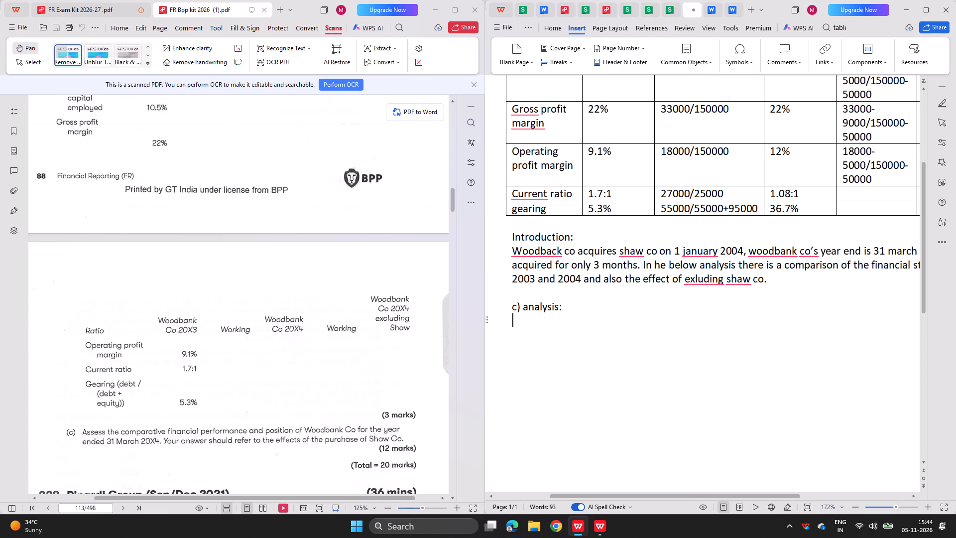
{"action": "type", "text": "performav"}
{"action": "key", "text": "BackSpace"}
{"action": "type", "text": "nce:"}
{"action": "key", "text": "Return"}
Add the subheading "Revenue:" under the performance subheading and start a new line.
{"action": "type", "text": "revenue;"}
{"action": "key", "text": "Return"}
{"action": "key", "text": "BackSpace"}
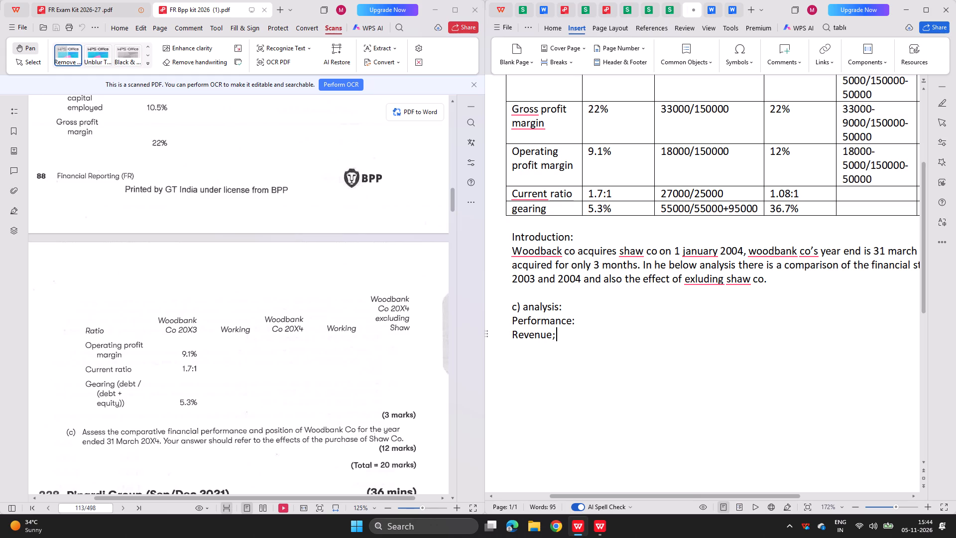
{"action": "key", "text": "BackSpace"}
{"action": "key", "text": "semicolon"}
{"action": "key", "text": "Return"}
{"action": "key", "text": "BackSpace"}
{"action": "key", "text": "BackSpace"}
{"action": "key", "text": "shift+colon"}
{"action": "key", "text": "Return"}
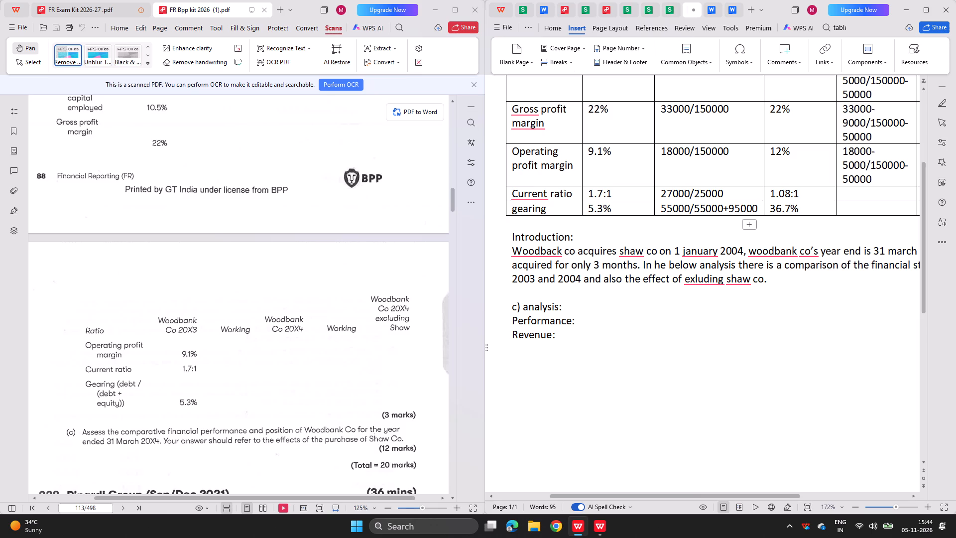
Examine Woodbank Co's statements of profit or loss and the analysis sections of the two earlier Woodbank answers.
{"action": "scroll", "coordinate": [386, 180], "scroll_direction": "up", "scroll_amount": 7}
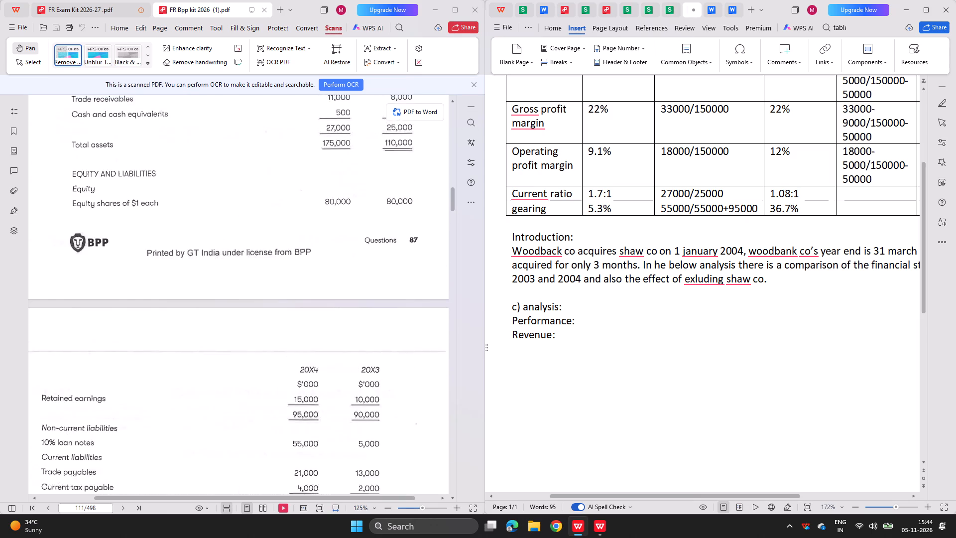
{"action": "scroll", "coordinate": [386, 180], "scroll_direction": "up", "scroll_amount": 4}
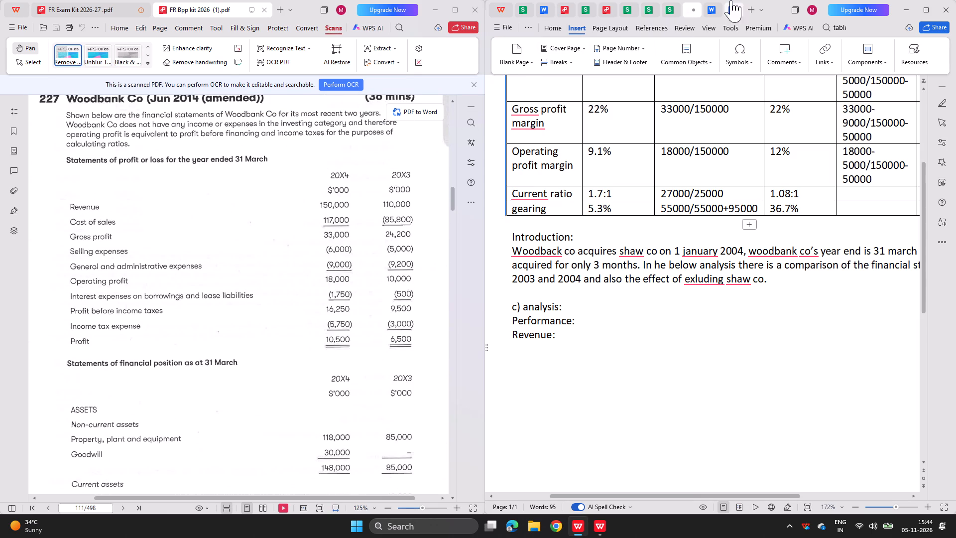
{"action": "left_click", "coordinate": [714, 6]}
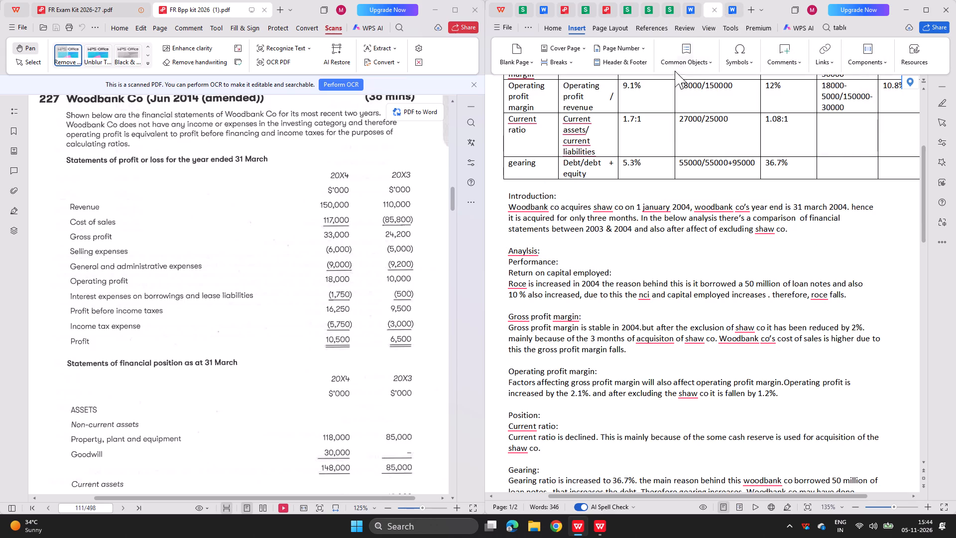
{"action": "scroll", "coordinate": [604, 222], "scroll_direction": "down", "scroll_amount": 1}
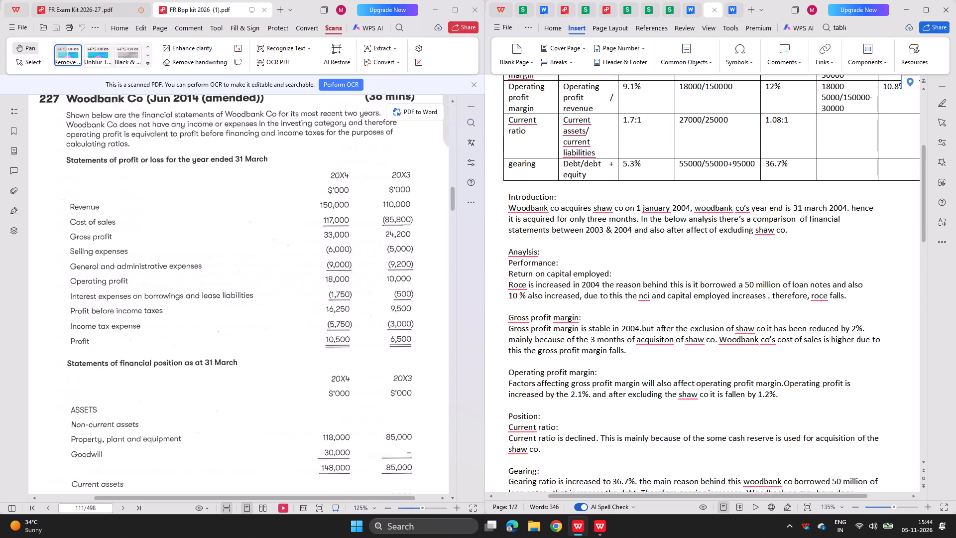
{"action": "scroll", "coordinate": [604, 222], "scroll_direction": "down", "scroll_amount": 2}
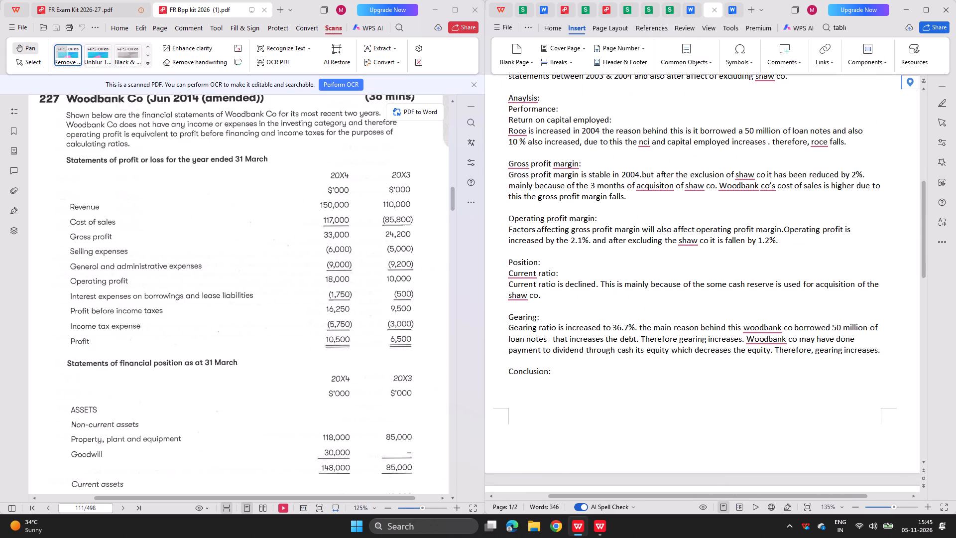
{"action": "scroll", "coordinate": [604, 222], "scroll_direction": "down", "scroll_amount": 1}
{"action": "scroll", "coordinate": [604, 222], "scroll_direction": "up", "scroll_amount": 2}
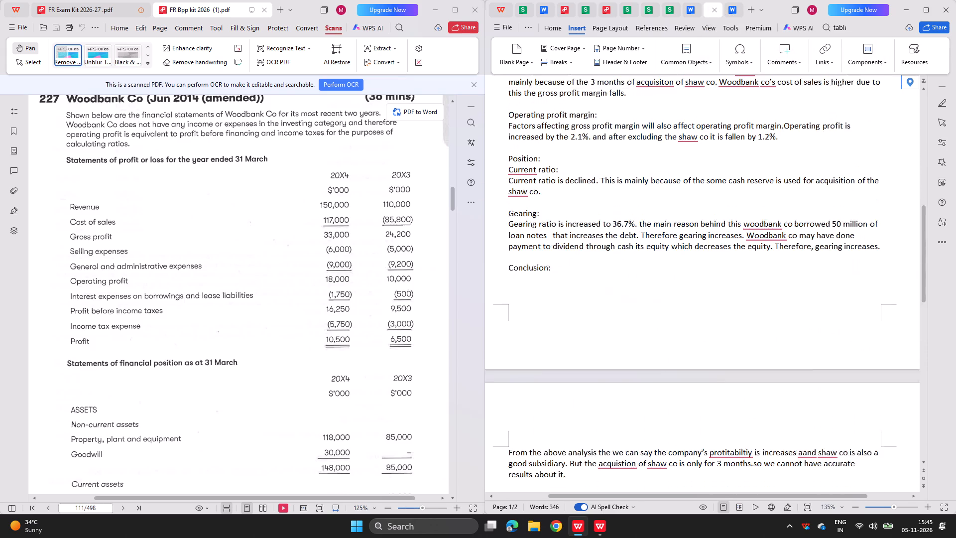
{"action": "scroll", "coordinate": [604, 222], "scroll_direction": "up", "scroll_amount": 2}
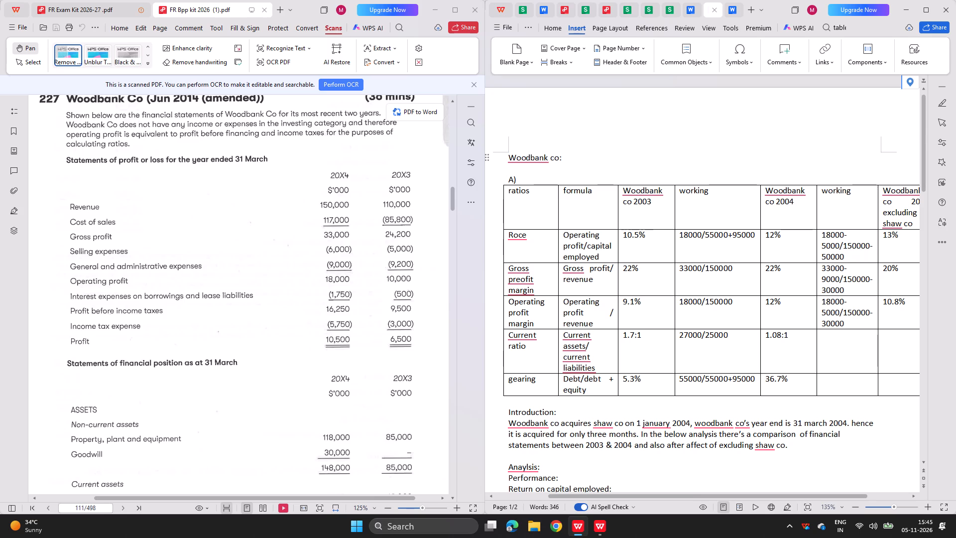
{"action": "scroll", "coordinate": [673, 227], "scroll_direction": "down", "scroll_amount": 2}
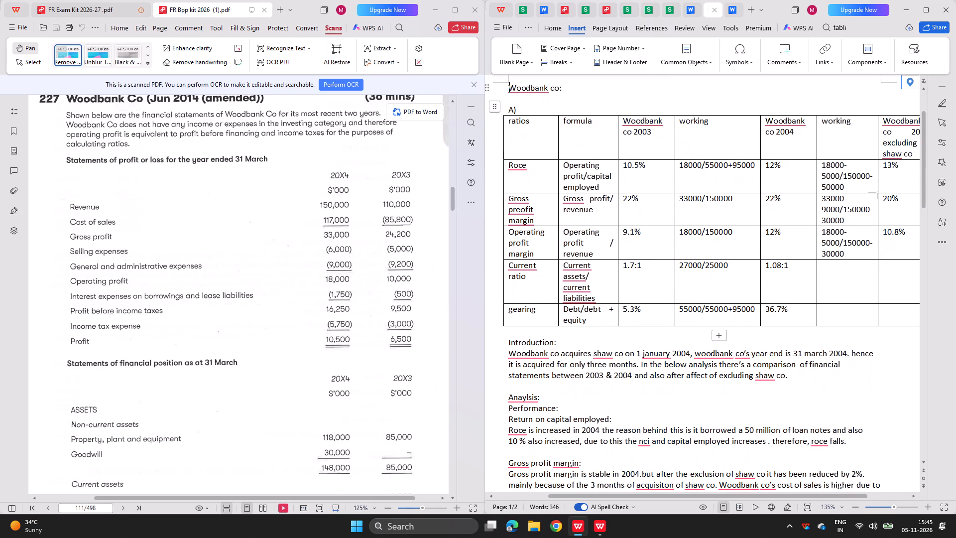
{"action": "left_click", "coordinate": [732, 8]}
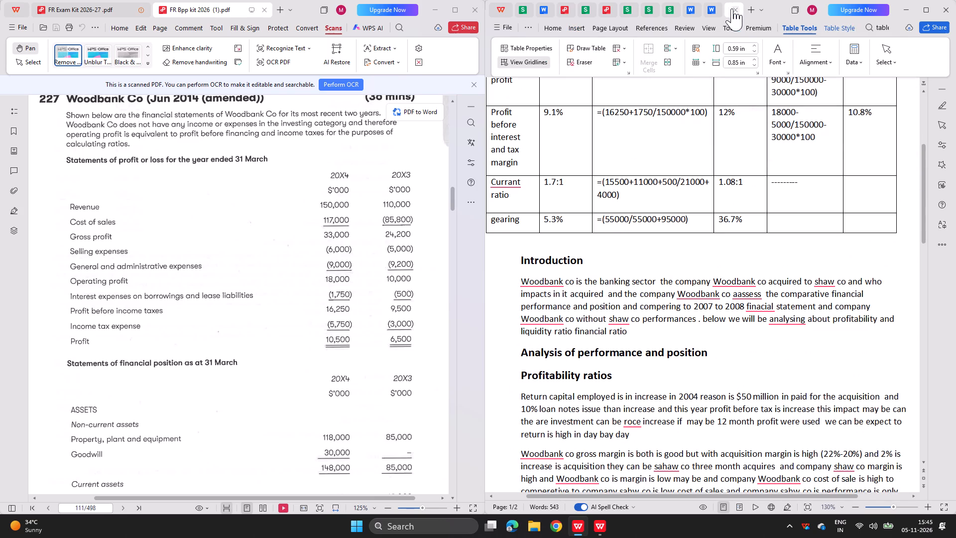
{"action": "scroll", "coordinate": [626, 210], "scroll_direction": "down", "scroll_amount": 1}
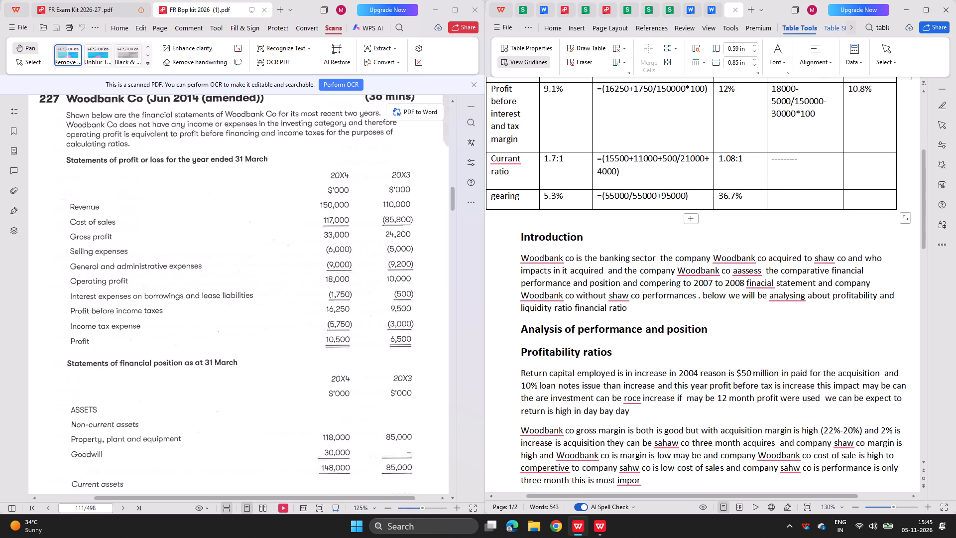
{"action": "left_click", "coordinate": [692, 5]}
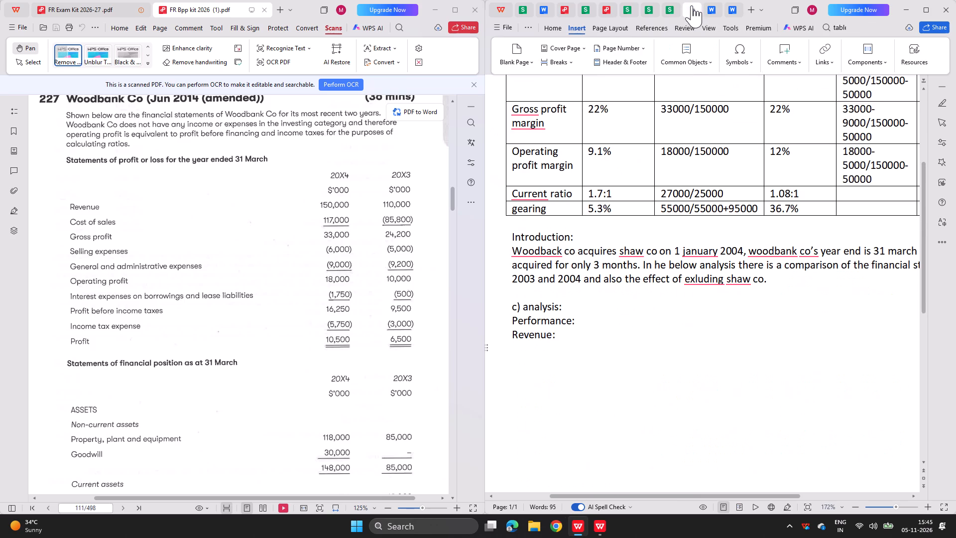
Replace the "Revenue:" subheading with "Return on capital employed:" under the performance heading and start a new line.
{"action": "key", "text": "BackSpace"}
{"action": "key", "text": "BackSpace"}
{"action": "key", "text": "BackSpace"}
{"action": "key", "text": "BackSpace"}
{"action": "key", "text": "BackSpace"}
{"action": "key", "text": "BackSpace"}
{"action": "key", "text": "BackSpace"}
{"action": "key", "text": "BackSpace"}
{"action": "key", "text": "e"}
{"action": "type", "text": "turn on capitral employed"}
{"action": "key", "text": "BackSpace"}
{"action": "key", "text": "BackSpace"}
{"action": "key", "text": "BackSpace"}
{"action": "key", "text": "BackSpace"}
{"action": "key", "text": "BackSpace"}
{"action": "key", "text": "BackSpace"}
{"action": "key", "text": "BackSpace"}
{"action": "key", "text": "BackSpace"}
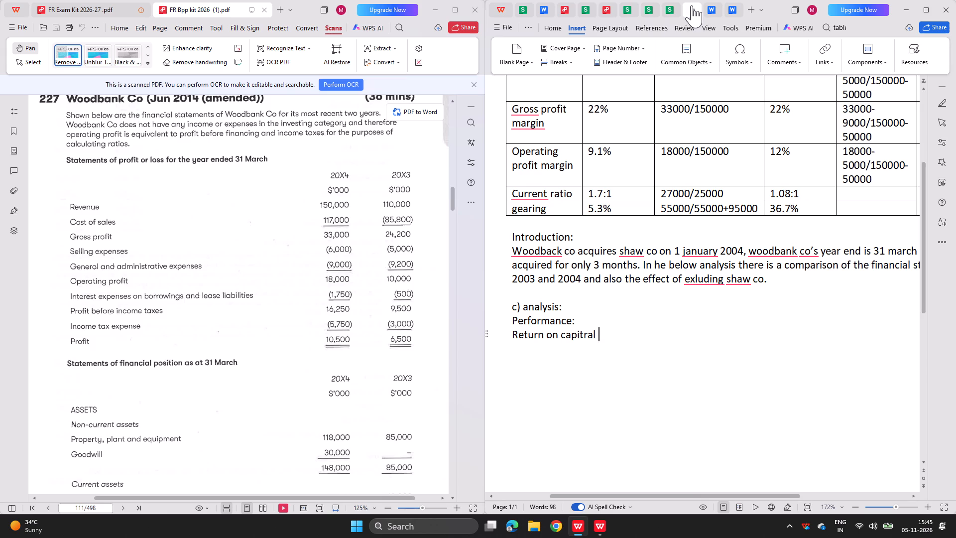
{"action": "key", "text": "BackSpace"}
{"action": "key", "text": "BackSpace"}
{"action": "key", "text": "BackSpace"}
{"action": "key", "text": "BackSpace"}
{"action": "type", "text": "al emplyed"}
{"action": "key", "text": "space"}
{"action": "key", "text": "BackSpace"}
{"action": "key", "text": "BackSpace"}
{"action": "key", "text": "BackSpace"}
{"action": "key", "text": "BackSpace"}
{"action": "type", "text": "oyed;"}
{"action": "key", "text": "Return"}
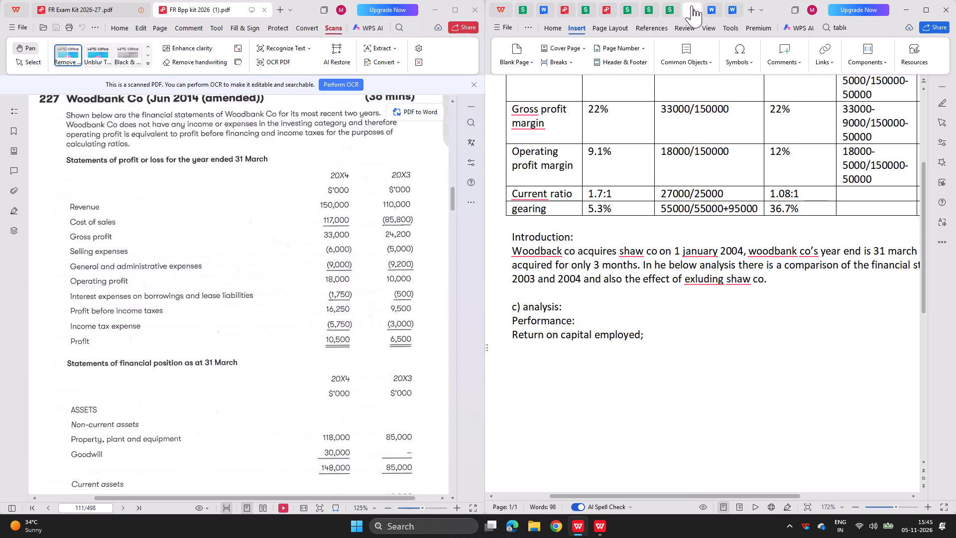
{"action": "key", "text": "BackSpace"}
{"action": "key", "text": "BackSpace"}
{"action": "key", "text": "shift+colon"}
{"action": "key", "text": "Return"}
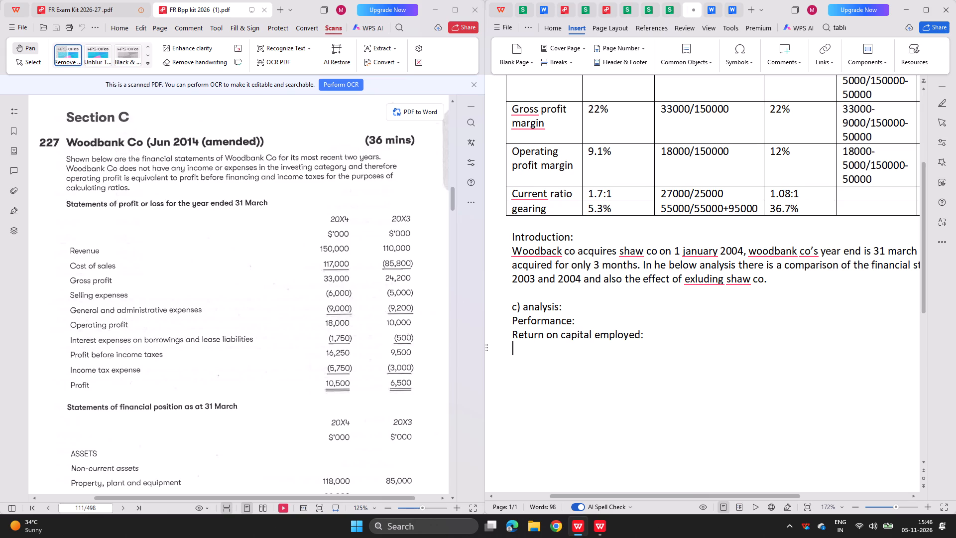
Copy the return on capital employed paragraph under "Profitability ratios" in the earlier Woodbank answer and paste it below the new subheading.
{"action": "scroll", "coordinate": [575, 368], "scroll_direction": "up", "scroll_amount": 1}
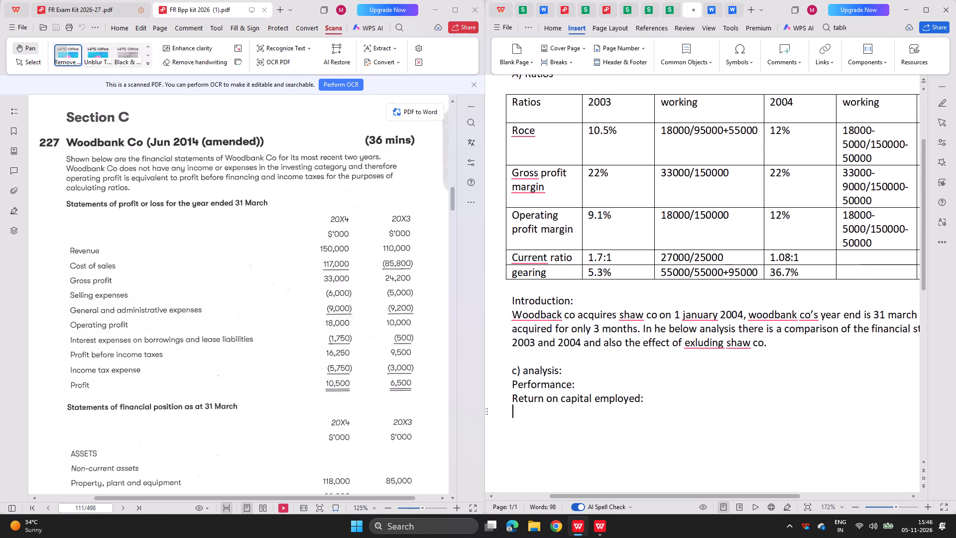
{"action": "scroll", "coordinate": [575, 368], "scroll_direction": "up", "scroll_amount": 1}
{"action": "scroll", "coordinate": [575, 368], "scroll_direction": "down", "scroll_amount": 1}
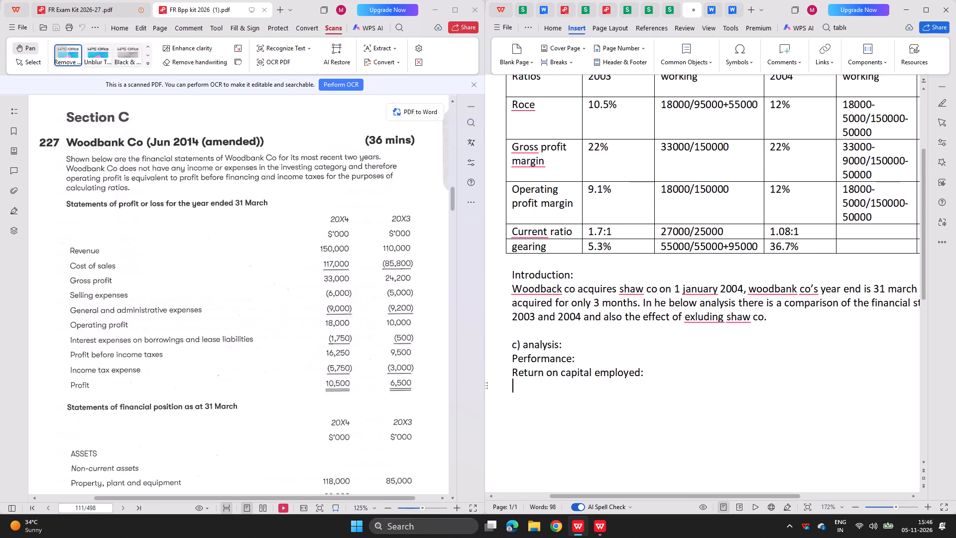
{"action": "scroll", "coordinate": [572, 376], "scroll_direction": "up", "scroll_amount": 1}
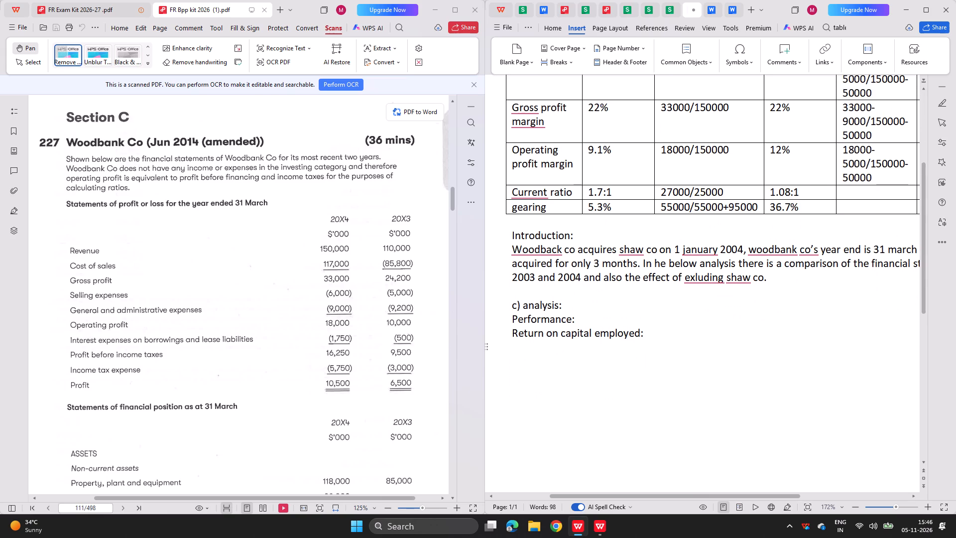
{"action": "left_click", "coordinate": [733, 0]}
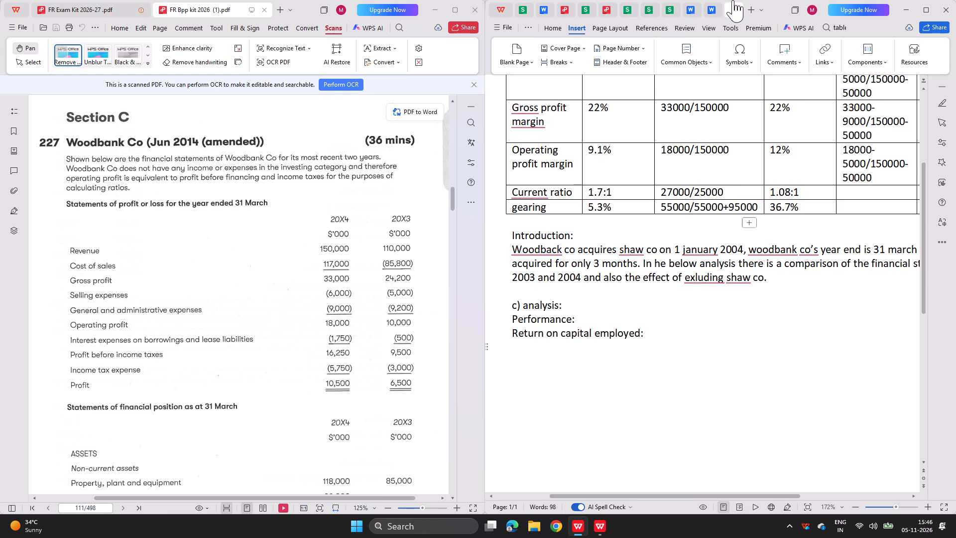
{"action": "scroll", "coordinate": [597, 248], "scroll_direction": "down", "scroll_amount": 1}
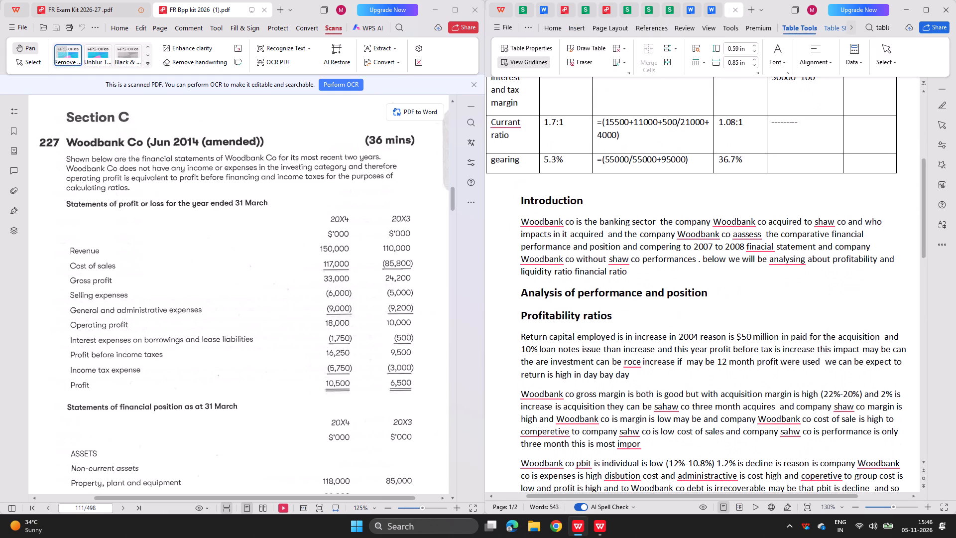
{"action": "scroll", "coordinate": [568, 341], "scroll_direction": "down", "scroll_amount": 1}
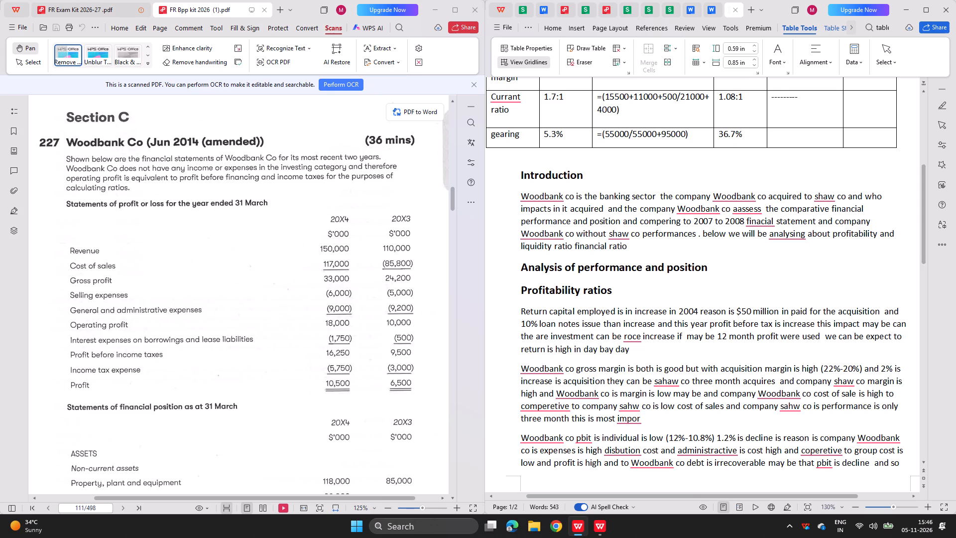
{"action": "left_click_drag", "start_coordinate": [518, 314], "coordinate": [576, 328]}
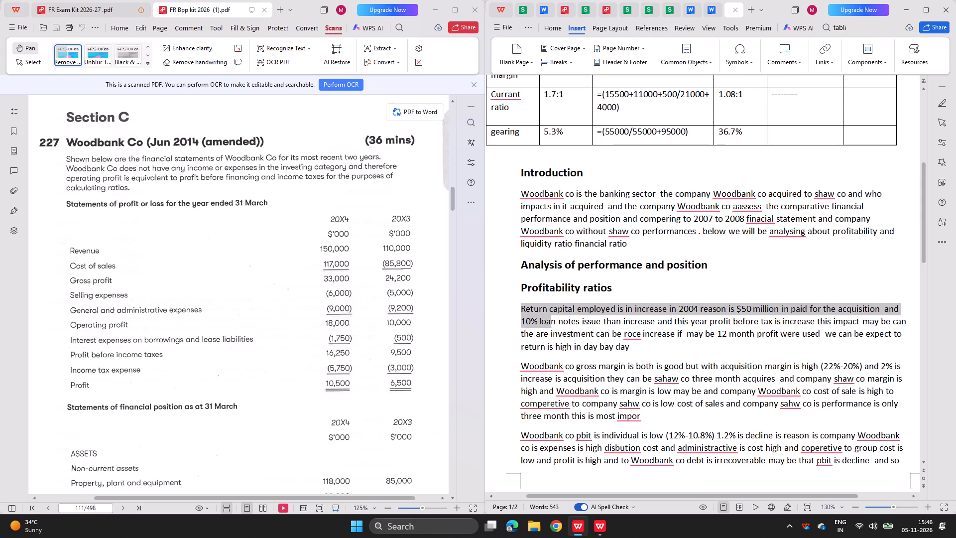
{"action": "left_click_drag", "start_coordinate": [576, 328], "coordinate": [634, 345]}
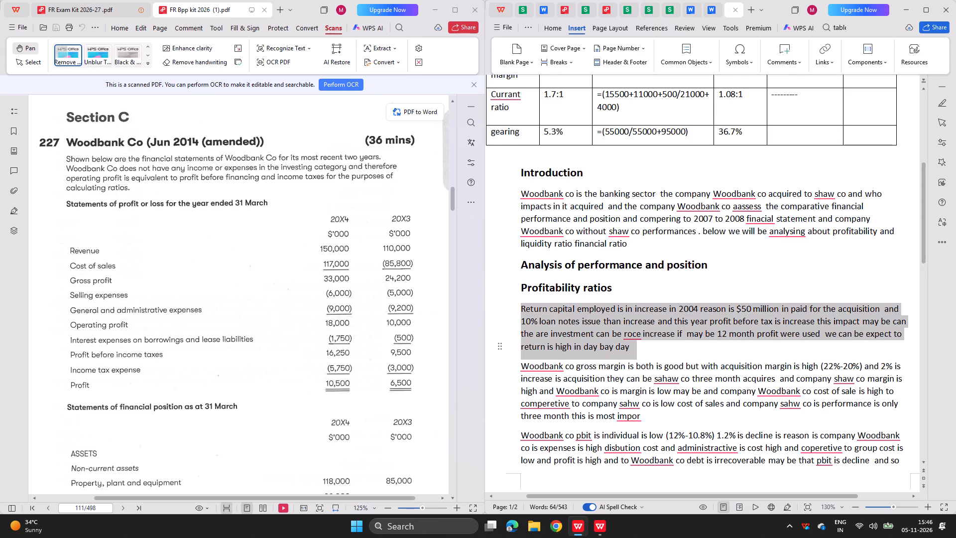
{"action": "left_click_drag", "start_coordinate": [634, 345], "coordinate": [631, 341]}
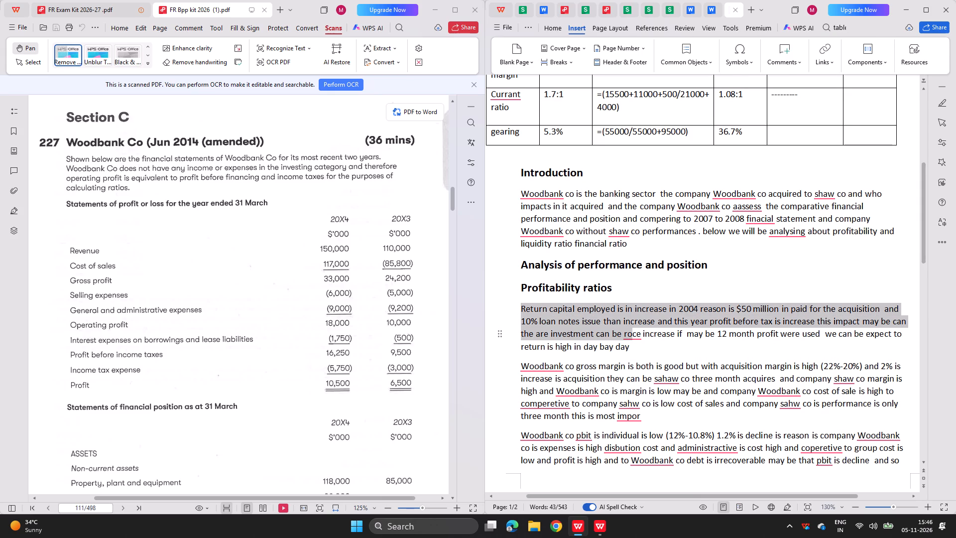
{"action": "left_click_drag", "start_coordinate": [631, 341], "coordinate": [629, 345]}
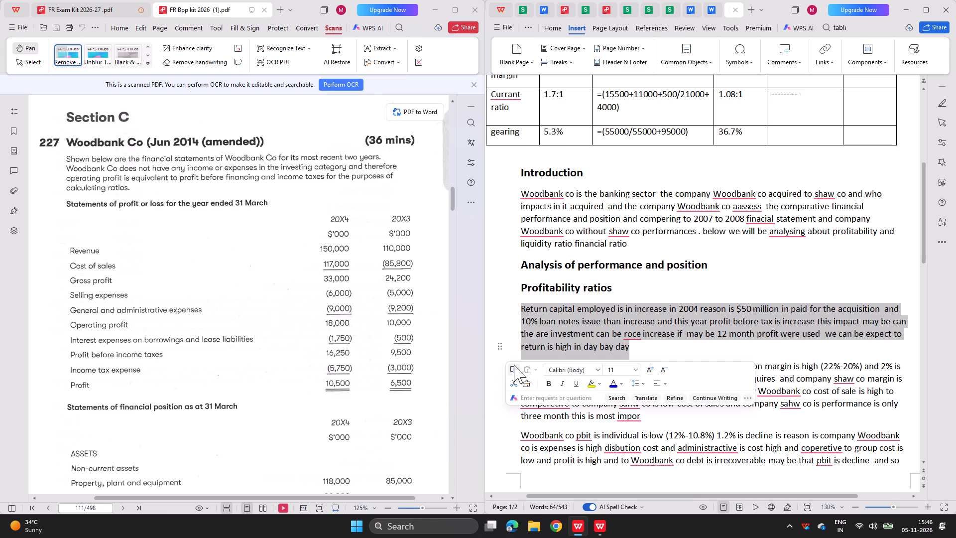
{"action": "left_click", "coordinate": [514, 365]}
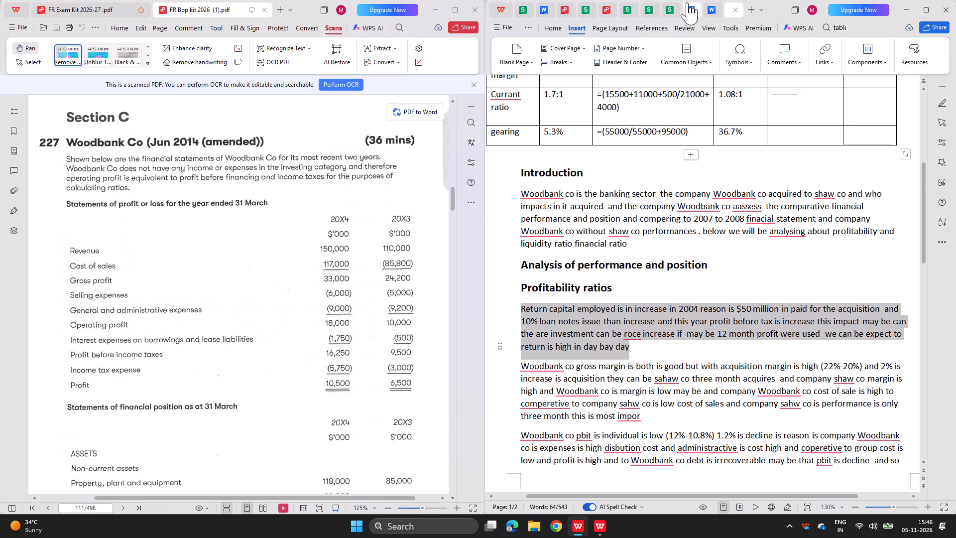
{"action": "left_click", "coordinate": [687, 2]}
{"action": "key", "text": "ctrl+v"}
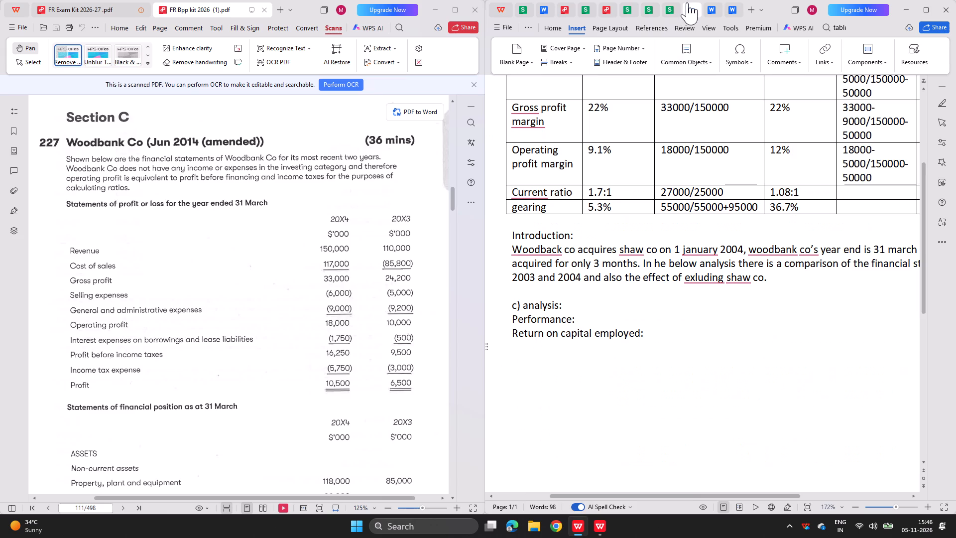
{"action": "scroll", "coordinate": [564, 348], "scroll_direction": "down", "scroll_amount": 1}
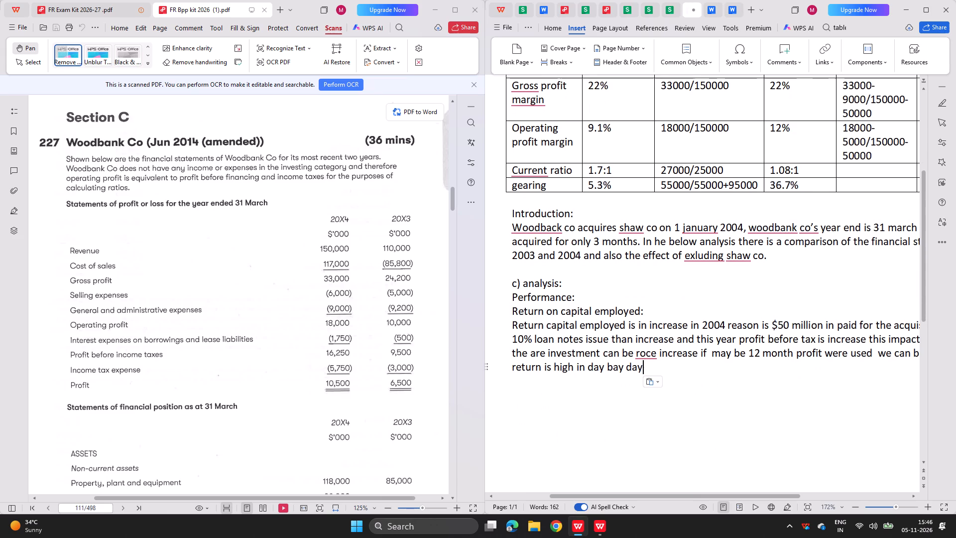
Examine the ratio table and the performance analysis paragraphs in the other earlier Woodbank answer.
{"action": "left_click", "coordinate": [704, 2]}
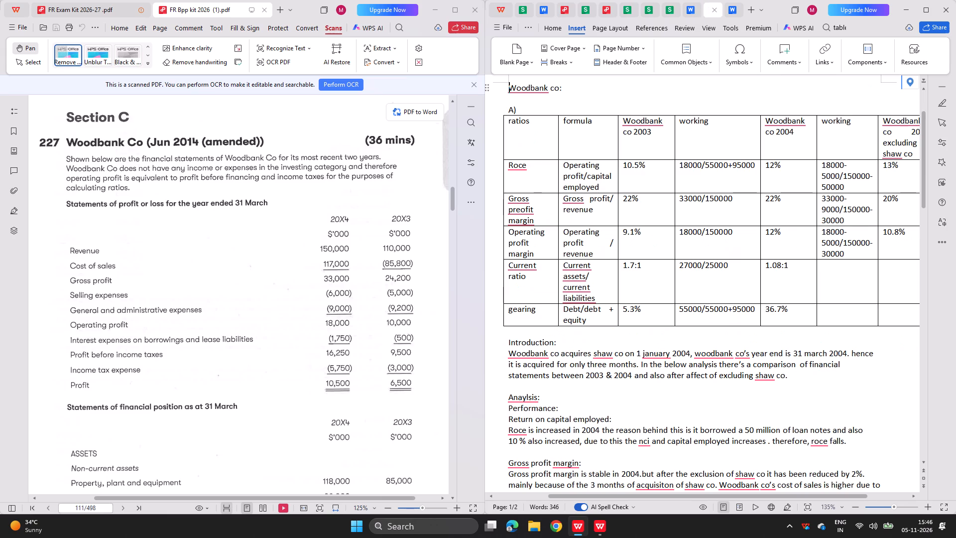
{"action": "scroll", "coordinate": [637, 195], "scroll_direction": "down", "scroll_amount": 2}
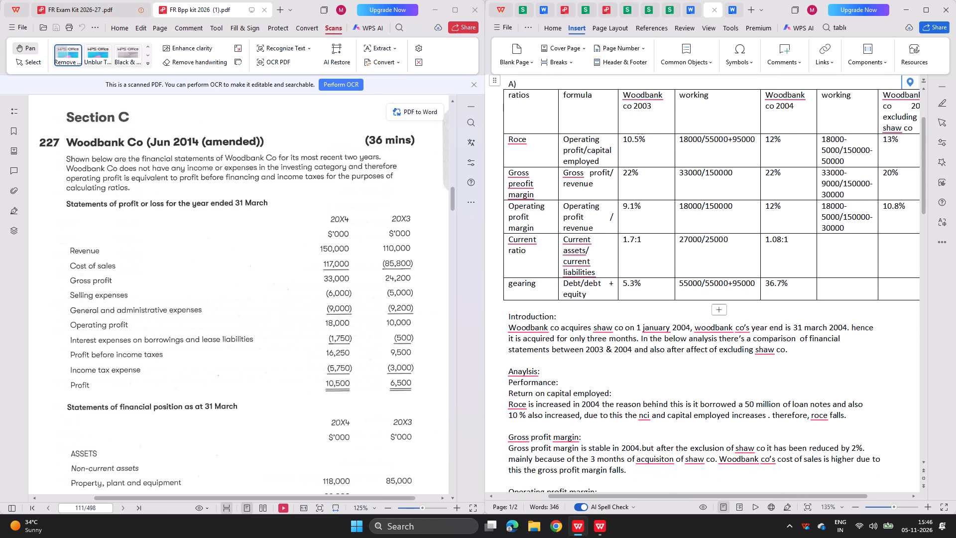
{"action": "scroll", "coordinate": [640, 181], "scroll_direction": "right", "scroll_amount": 1}
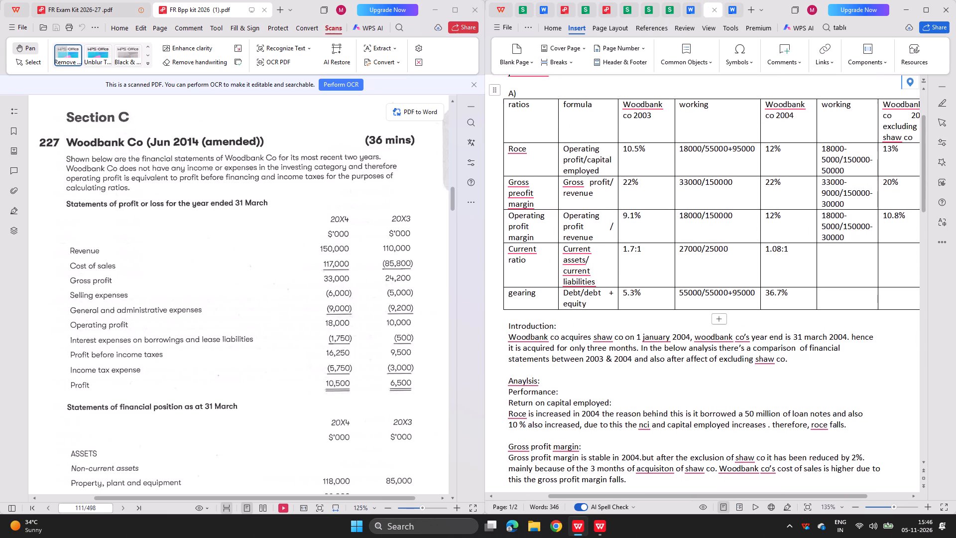
{"action": "scroll", "coordinate": [640, 181], "scroll_direction": "right", "scroll_amount": 1}
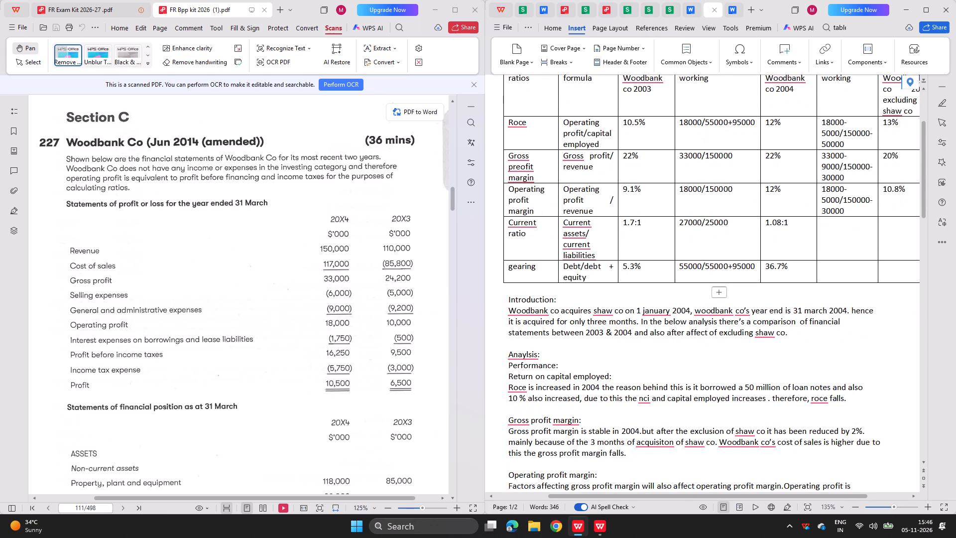
{"action": "scroll", "coordinate": [640, 181], "scroll_direction": "up", "scroll_amount": 1}
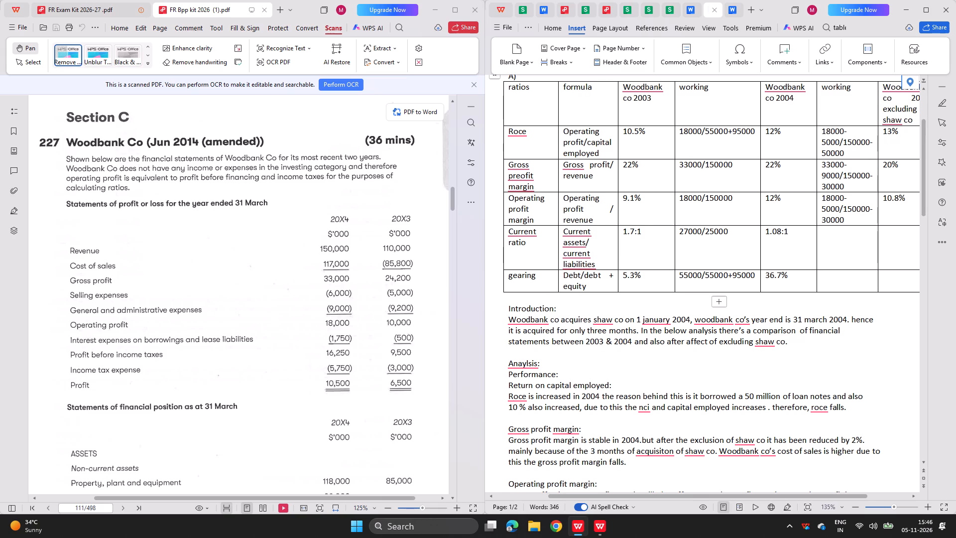
{"action": "scroll", "coordinate": [640, 181], "scroll_direction": "down", "scroll_amount": 1}
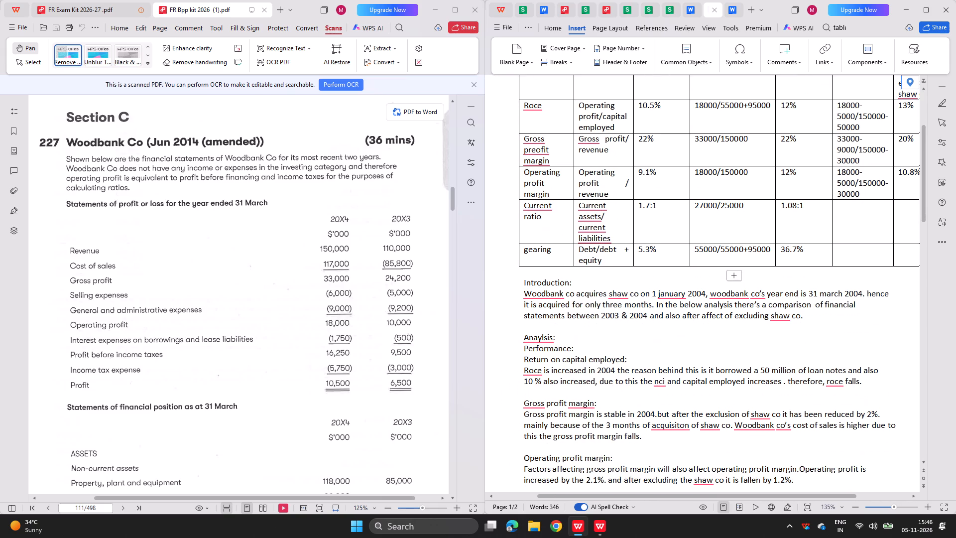
{"action": "scroll", "coordinate": [640, 181], "scroll_direction": "down", "scroll_amount": 1}
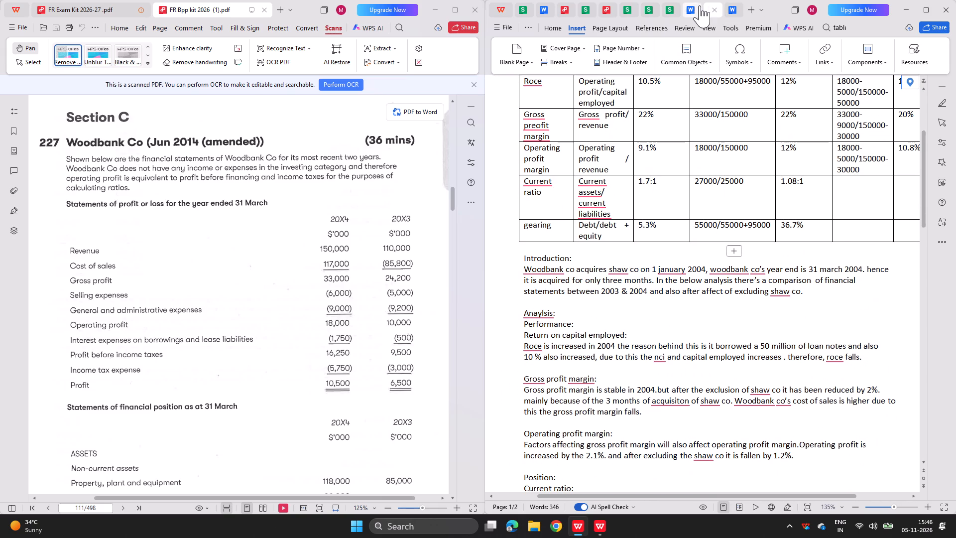
Return to the current answer and add two line breaks after the pasted return on capital employed paragraph.
{"action": "left_click", "coordinate": [696, 5]}
{"action": "scroll", "coordinate": [648, 194], "scroll_direction": "down", "scroll_amount": 1}
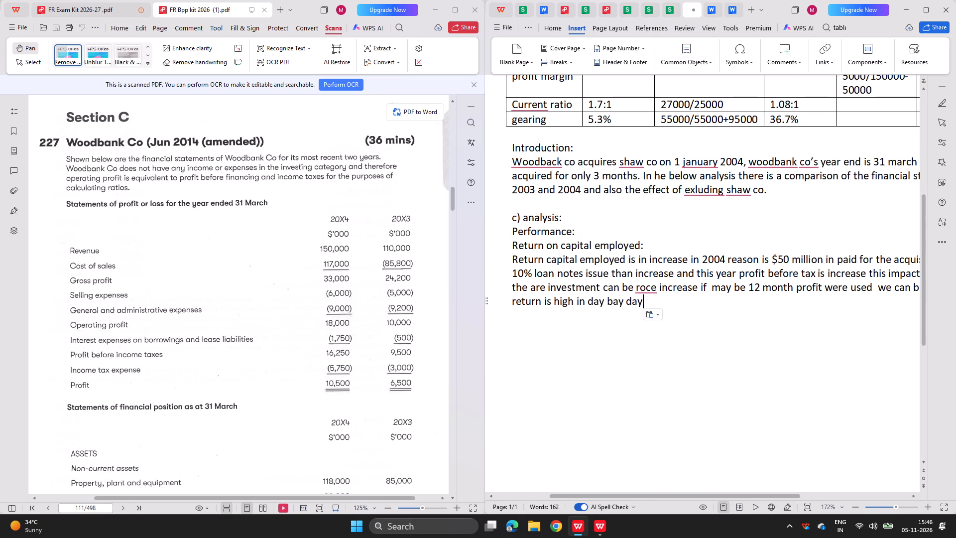
{"action": "key", "text": "Return"}
{"action": "key", "text": "Return"}
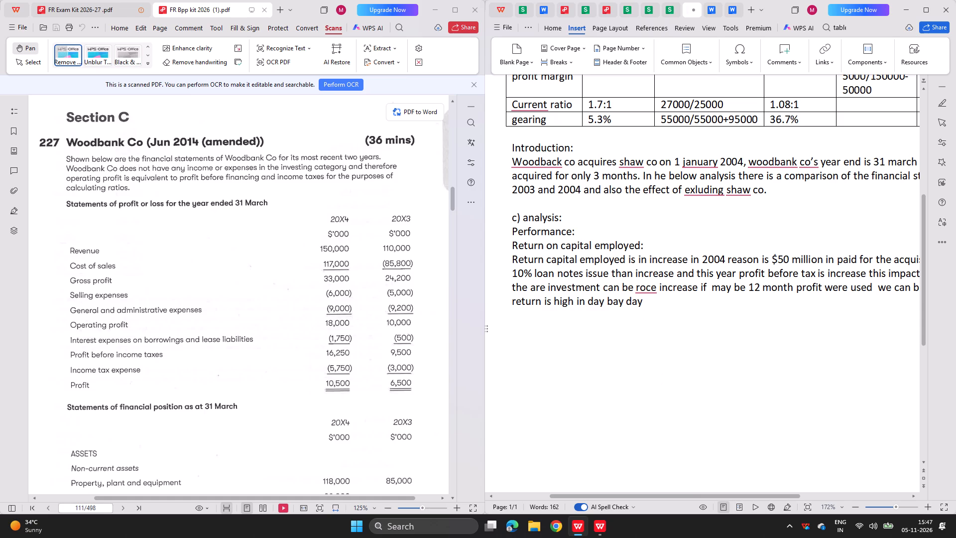
Extend the "Performance" subheading to "Performance and position:" and add a blank line beneath it.
{"action": "left_click", "coordinate": [586, 230]}
{"action": "key", "text": "BackSpace"}
{"action": "key", "text": "space"}
{"action": "type", "text": "and psoiton"}
{"action": "key", "text": "BackSpace"}
{"action": "key", "text": "BackSpace"}
{"action": "key", "text": "BackSpace"}
{"action": "key", "text": "BackSpace"}
{"action": "key", "text": "BackSpace"}
{"action": "key", "text": "BackSpace"}
{"action": "type", "text": "sp"}
{"action": "key", "text": "BackSpace"}
{"action": "key", "text": "o"}
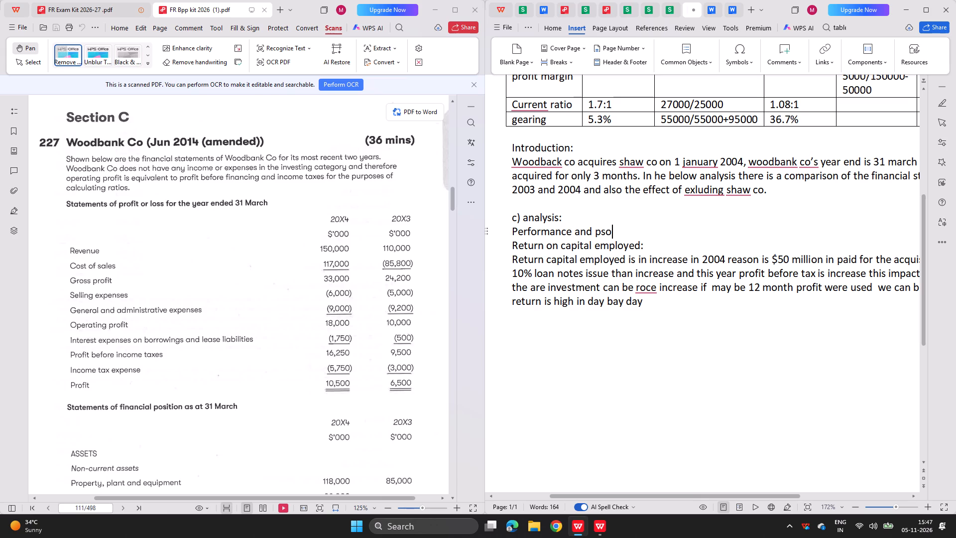
{"action": "key", "text": "BackSpace"}
{"action": "key", "text": "BackSpace"}
{"action": "type", "text": "osition;"}
{"action": "key", "text": "BackSpace"}
{"action": "key", "text": "shift+colon"}
{"action": "key", "text": "Return"}
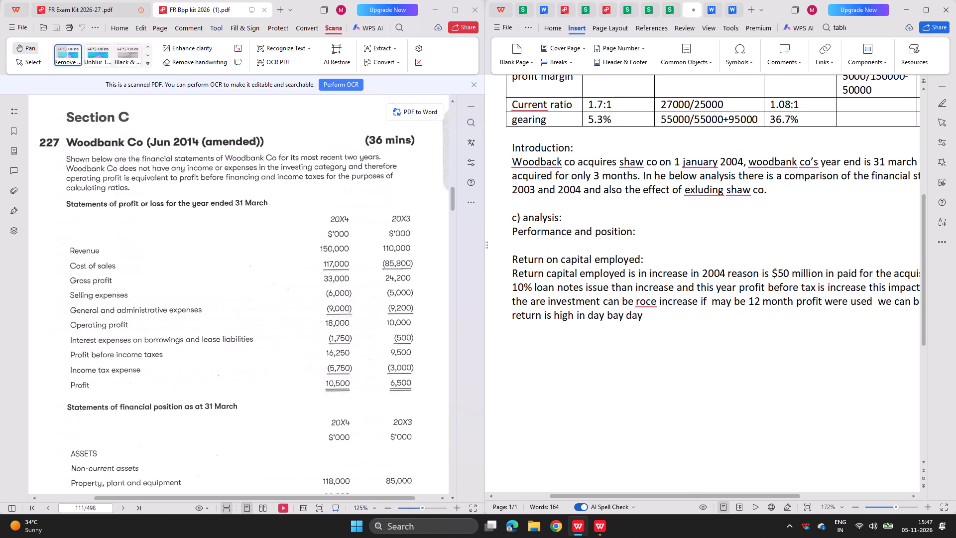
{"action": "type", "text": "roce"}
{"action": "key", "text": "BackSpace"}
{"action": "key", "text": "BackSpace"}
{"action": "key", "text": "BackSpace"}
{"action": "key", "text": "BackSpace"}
Insert a blank line between the "Return on capital employed:" subheading and its paragraph.
{"action": "left_click", "coordinate": [649, 261]}
{"action": "key", "text": "Return"}
{"action": "left_click", "coordinate": [561, 356]}
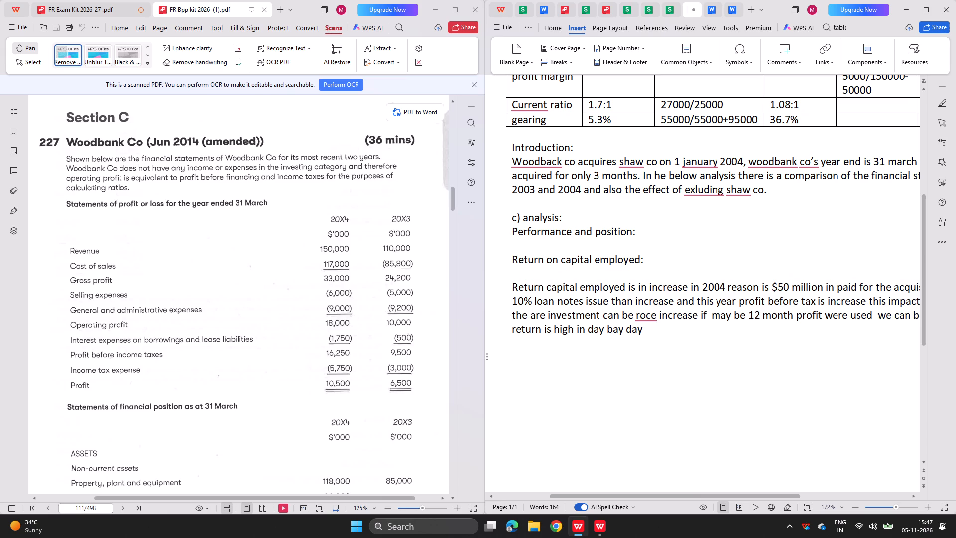
Add the subheading "Gross profit margin:" below the return on capital employed paragraph, followed by a new line.
{"action": "type", "text": "for"}
{"action": "key", "text": "BackSpace"}
{"action": "key", "text": "BackSpace"}
{"action": "type", "text": "gros"}
{"action": "key", "text": "BackSpace"}
{"action": "key", "text": "BackSpace"}
{"action": "key", "text": "BackSpace"}
{"action": "key", "text": "BackSpace"}
{"action": "key", "text": "BackSpace"}
{"action": "type", "text": "gross profit amrgoin;"}
{"action": "key", "text": "Return"}
{"action": "key", "text": "BackSpace"}
{"action": "key", "text": "BackSpace"}
{"action": "key", "text": "BackSpace"}
{"action": "key", "text": "BackSpace"}
{"action": "key", "text": "BackSpace"}
{"action": "key", "text": "BackSpace"}
{"action": "key", "text": "BackSpace"}
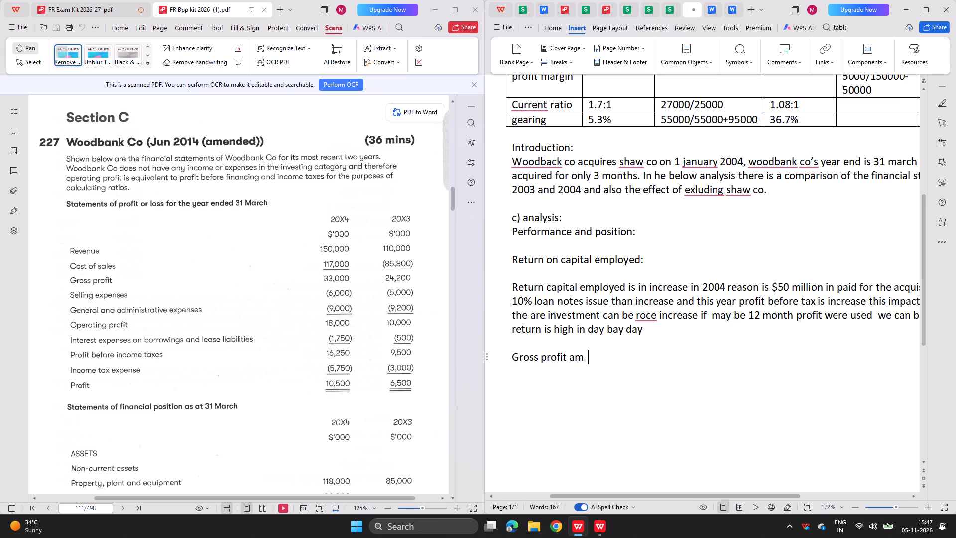
{"action": "key", "text": "BackSpace"}
{"action": "key", "text": "BackSpace"}
{"action": "type", "text": "margin:"}
{"action": "key", "text": "Return"}
Examine the ratio table in the answer and the question's financial position figures, acquisition note and Shaw Co results extract.
{"action": "scroll", "coordinate": [673, 305], "scroll_direction": "up", "scroll_amount": 4}
{"action": "scroll", "coordinate": [673, 305], "scroll_direction": "left", "scroll_amount": 2}
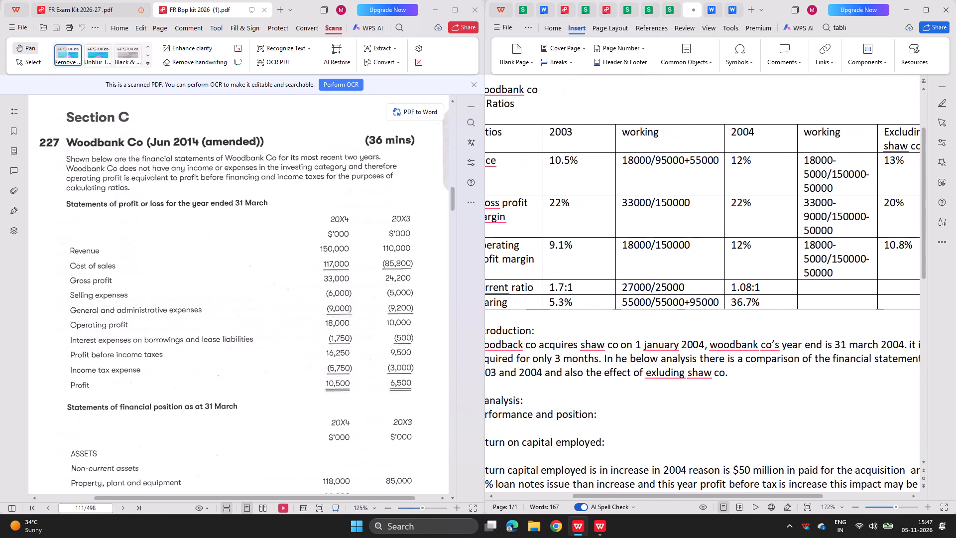
{"action": "scroll", "coordinate": [673, 305], "scroll_direction": "left", "scroll_amount": 1}
{"action": "scroll", "coordinate": [673, 305], "scroll_direction": "down", "scroll_amount": 3}
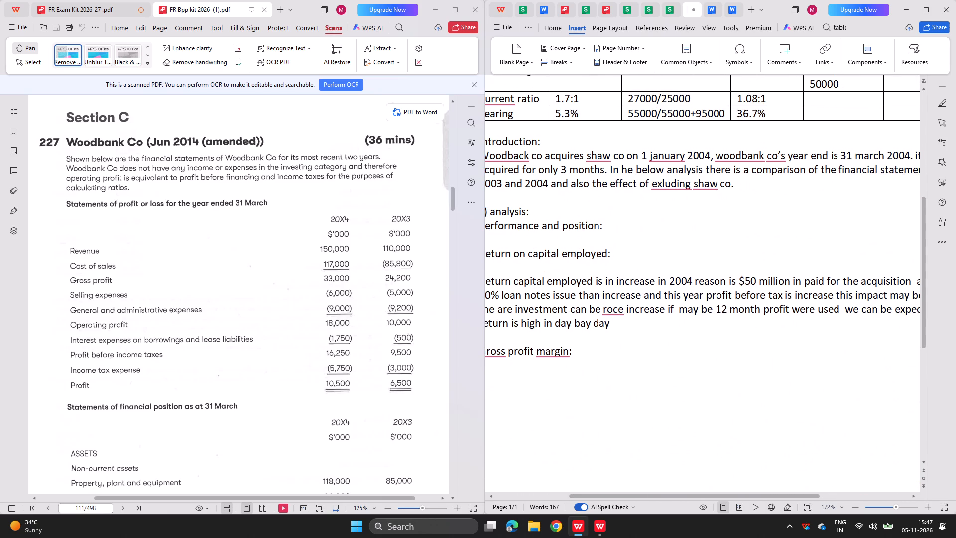
{"action": "scroll", "coordinate": [436, 340], "scroll_direction": "down", "scroll_amount": 2}
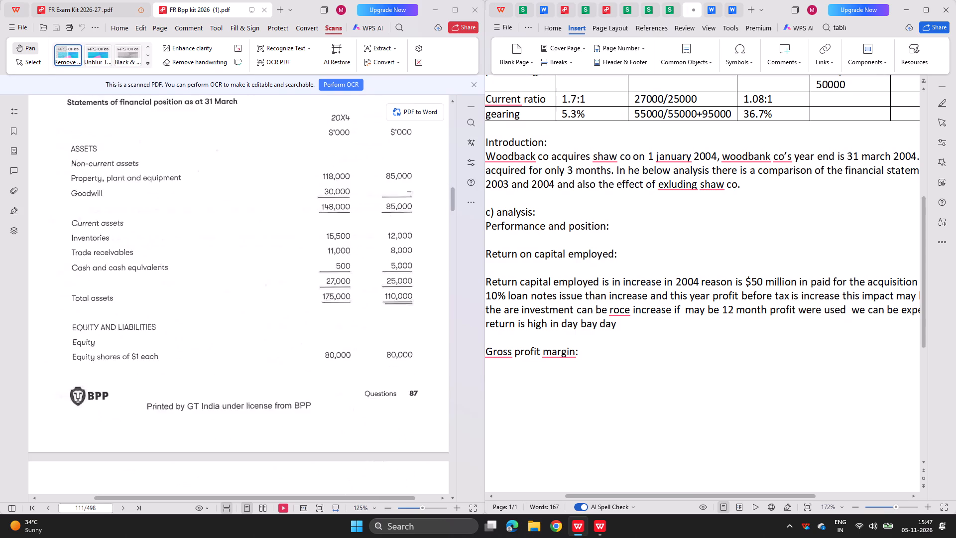
{"action": "scroll", "coordinate": [436, 340], "scroll_direction": "down", "scroll_amount": 2}
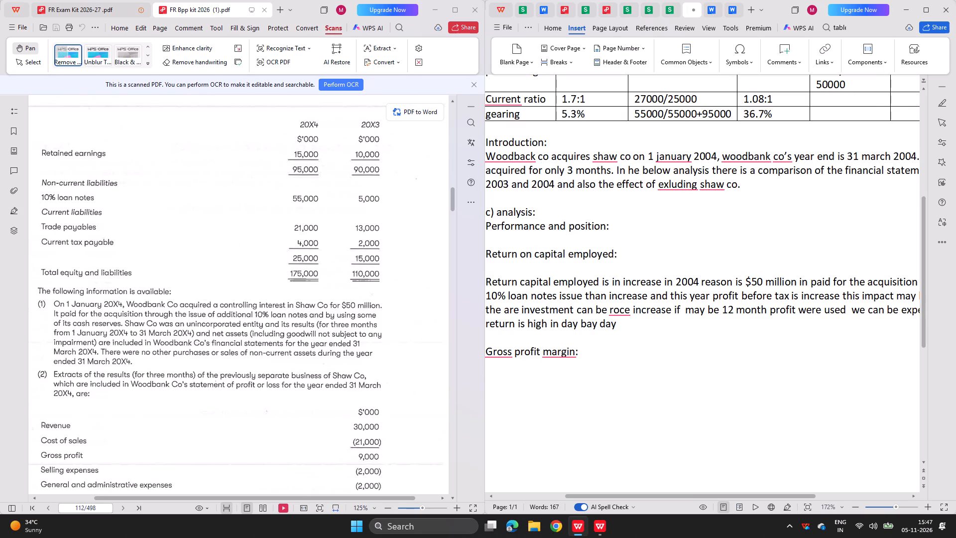
{"action": "scroll", "coordinate": [382, 344], "scroll_direction": "up", "scroll_amount": 1, "text": "ctrl"}
{"action": "scroll", "coordinate": [382, 344], "scroll_direction": "right", "scroll_amount": 1}
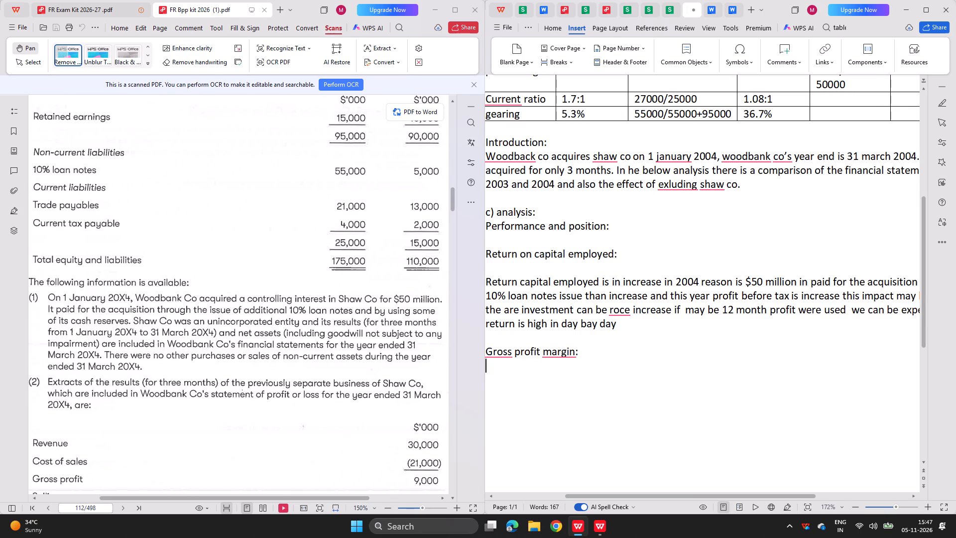
{"action": "scroll", "coordinate": [382, 344], "scroll_direction": "right", "scroll_amount": 1}
{"action": "scroll", "coordinate": [523, 281], "scroll_direction": "down", "scroll_amount": 1}
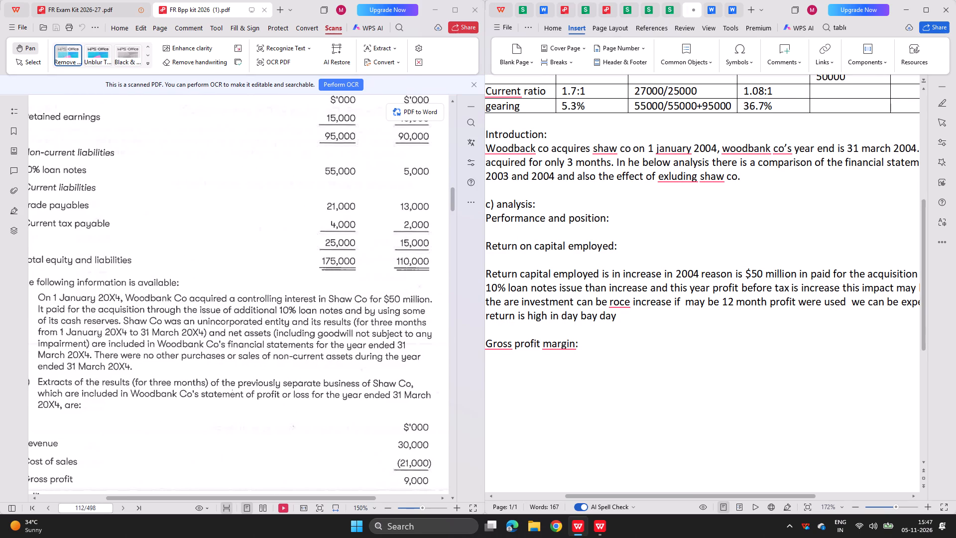
{"action": "scroll", "coordinate": [555, 352], "scroll_direction": "right", "scroll_amount": 1}
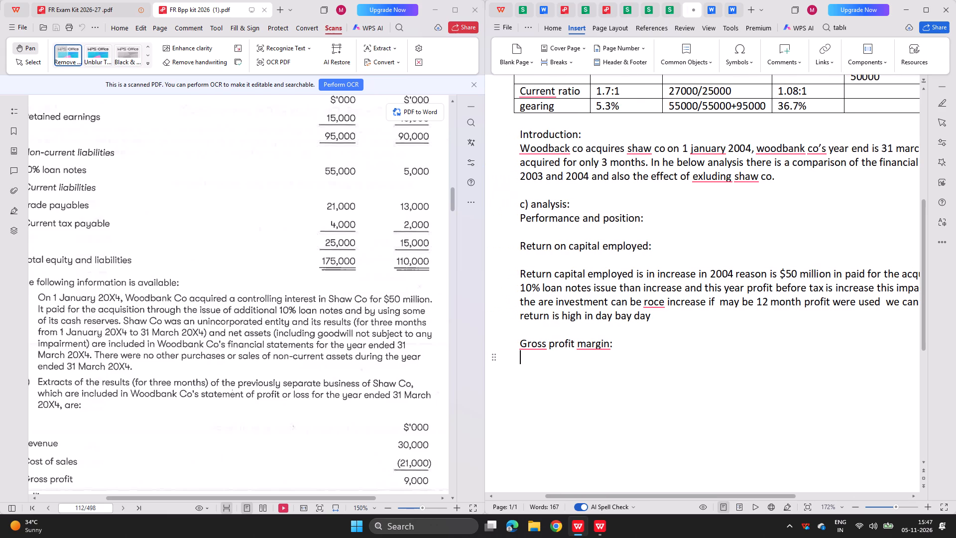
Start the gross profit margin paragraph with "Gross profit margin is stable in 2004.", consulting the earlier Woodbank answer's wording.
{"action": "type", "text": "gorss"}
{"action": "key", "text": "space"}
{"action": "key", "text": "BackSpace"}
{"action": "key", "text": "BackSpace"}
{"action": "key", "text": "BackSpace"}
{"action": "key", "text": "BackSpace"}
{"action": "key", "text": "BackSpace"}
{"action": "type", "text": "ross"}
{"action": "key", "text": "space"}
{"action": "left_click", "coordinate": [718, 8]}
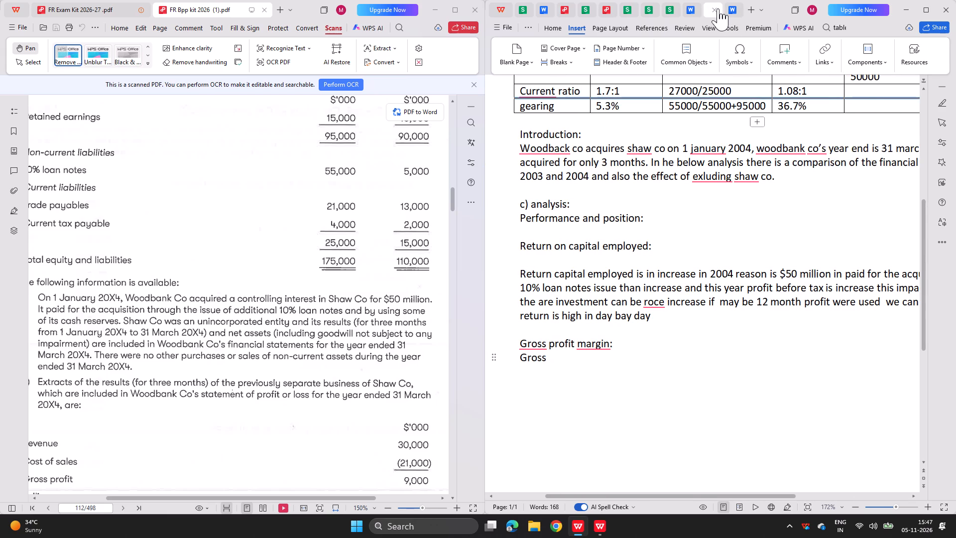
{"action": "scroll", "coordinate": [567, 335], "scroll_direction": "down", "scroll_amount": 1}
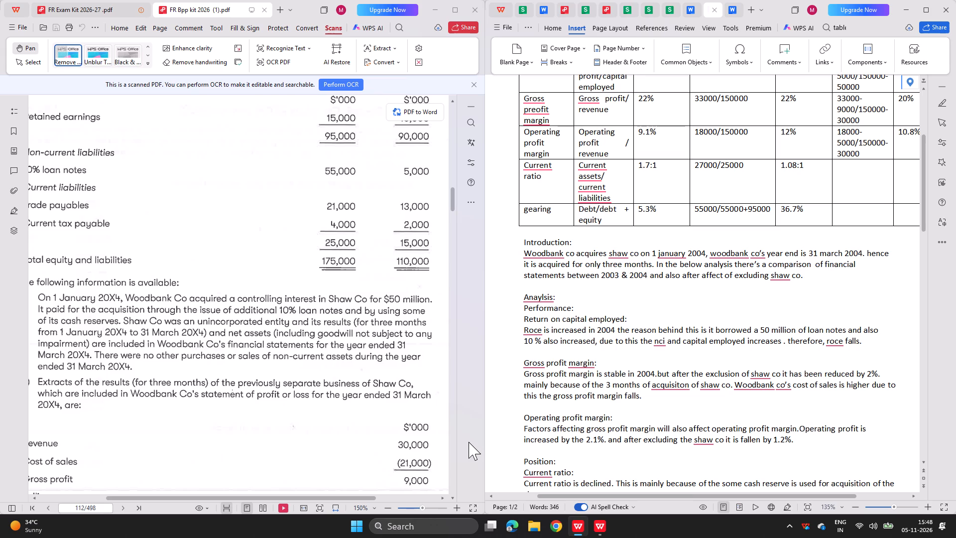
{"action": "scroll", "coordinate": [618, 412], "scroll_direction": "down", "scroll_amount": 1}
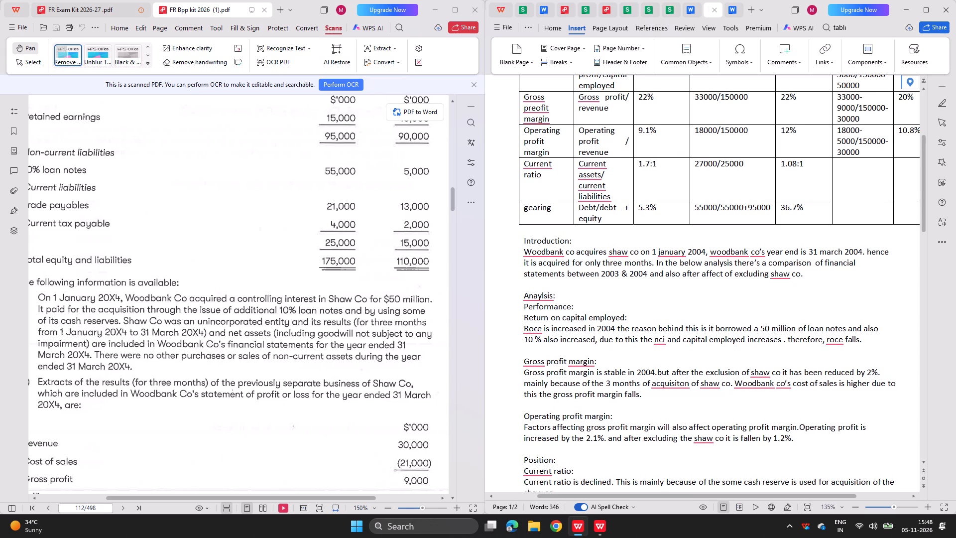
{"action": "scroll", "coordinate": [618, 412], "scroll_direction": "down", "scroll_amount": 1}
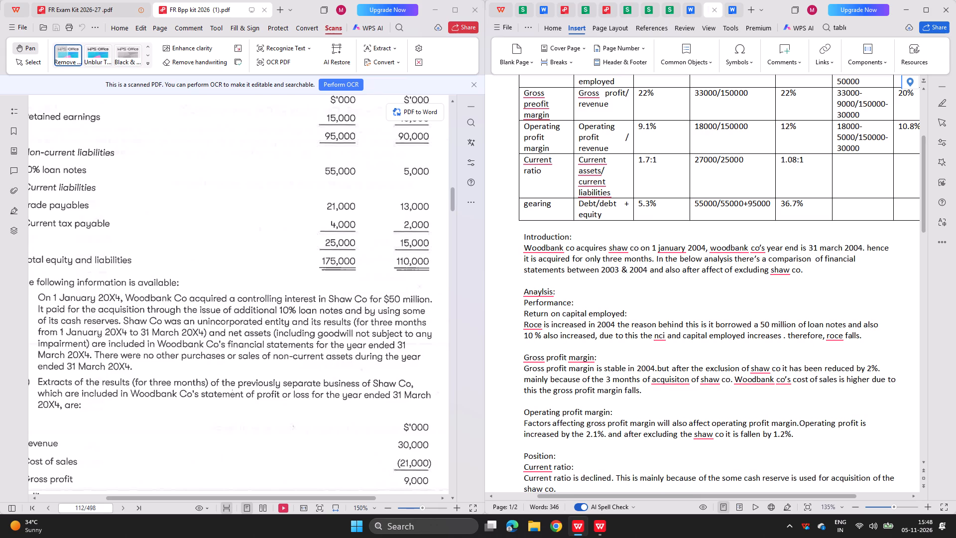
{"action": "left_click", "coordinate": [690, 2]}
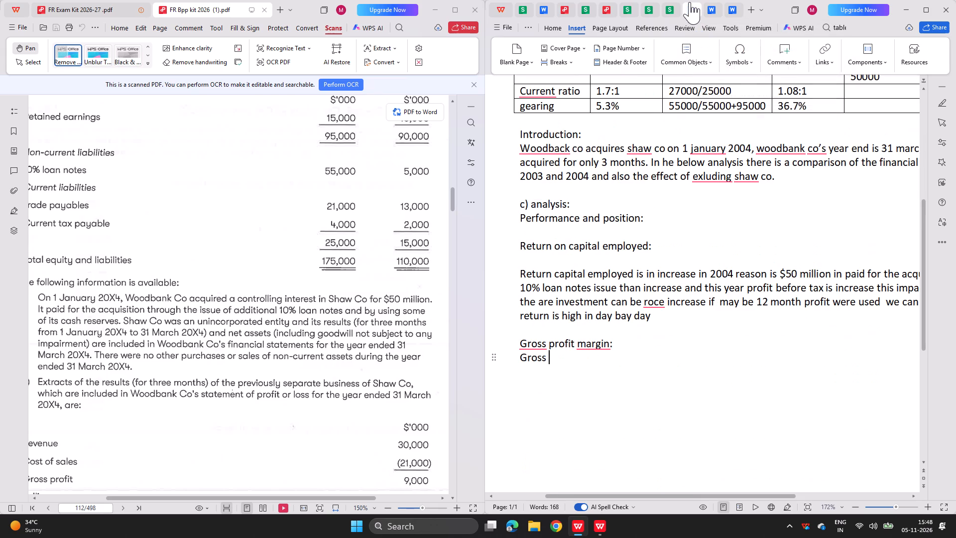
{"action": "type", "text": "profit margon"}
{"action": "key", "text": "space"}
{"action": "key", "text": "BackSpace"}
{"action": "key", "text": "BackSpace"}
{"action": "key", "text": "BackSpace"}
{"action": "type", "text": "in s"}
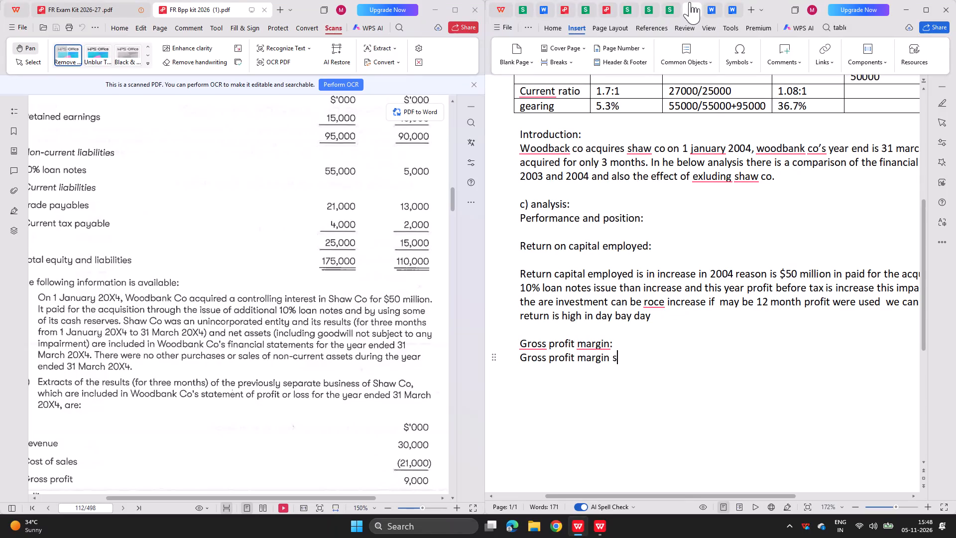
{"action": "key", "text": "BackSpace"}
{"action": "type", "text": "is stable in 200"}
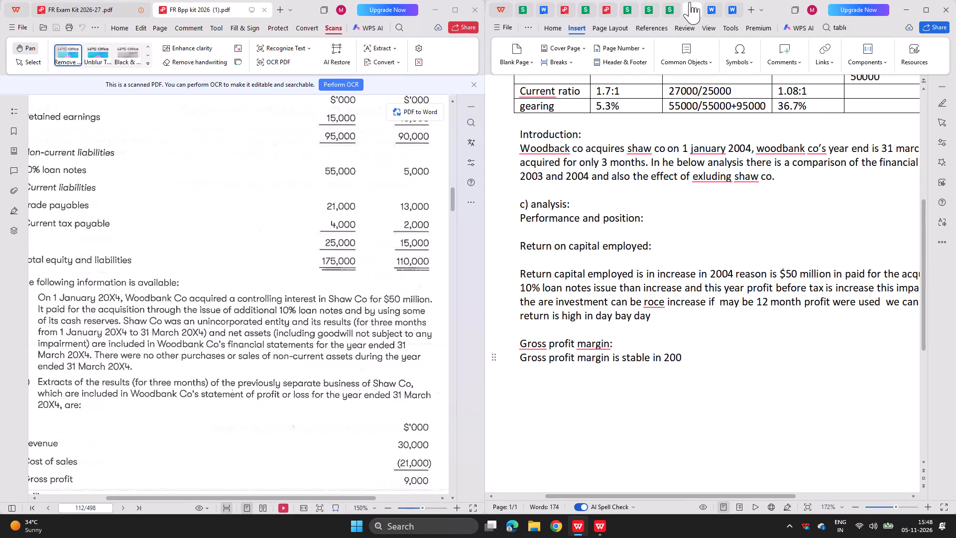
{"action": "type", "text": "4. but afgter the ecs"}
Continue the gross profit margin paragraph with "but after excluding the shaw co".
{"action": "key", "text": "BackSpace"}
{"action": "key", "text": "BackSpace"}
{"action": "key", "text": "BackSpace"}
{"action": "key", "text": "BackSpace"}
{"action": "key", "text": "BackSpace"}
{"action": "key", "text": "BackSpace"}
{"action": "key", "text": "BackSpace"}
{"action": "key", "text": "BackSpace"}
{"action": "key", "text": "BackSpace"}
{"action": "key", "text": "BackSpace"}
{"action": "key", "text": "BackSpace"}
{"action": "key", "text": "BackSpace"}
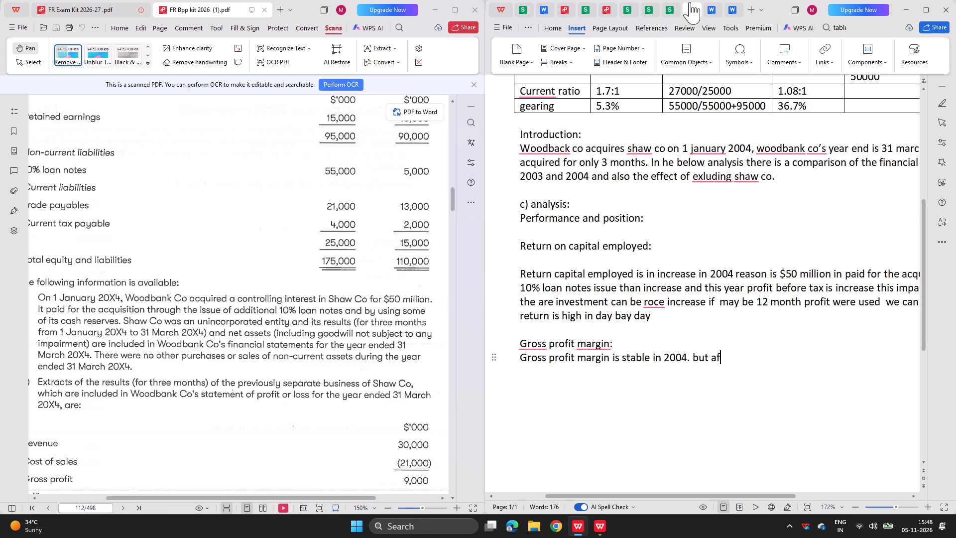
{"action": "type", "text": "ter the eclusin"}
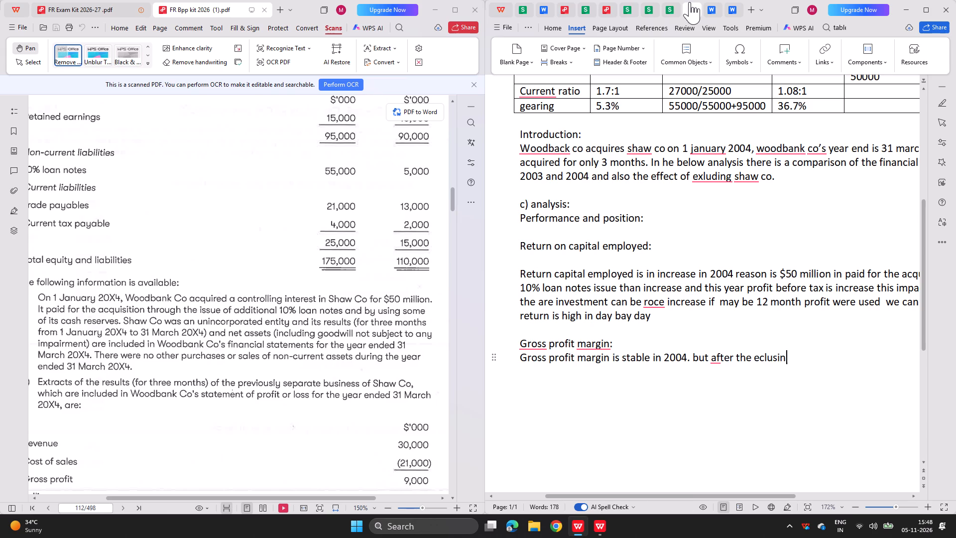
{"action": "key", "text": "equal"}
{"action": "key", "text": "BackSpace"}
{"action": "key", "text": "BackSpace"}
{"action": "key", "text": "BackSpace"}
{"action": "key", "text": "BackSpace"}
{"action": "key", "text": "BackSpace"}
{"action": "key", "text": "BackSpace"}
{"action": "key", "text": "BackSpace"}
{"action": "key", "text": "BackSpace"}
{"action": "key", "text": "BackSpace"}
{"action": "key", "text": "BackSpace"}
{"action": "key", "text": "BackSpace"}
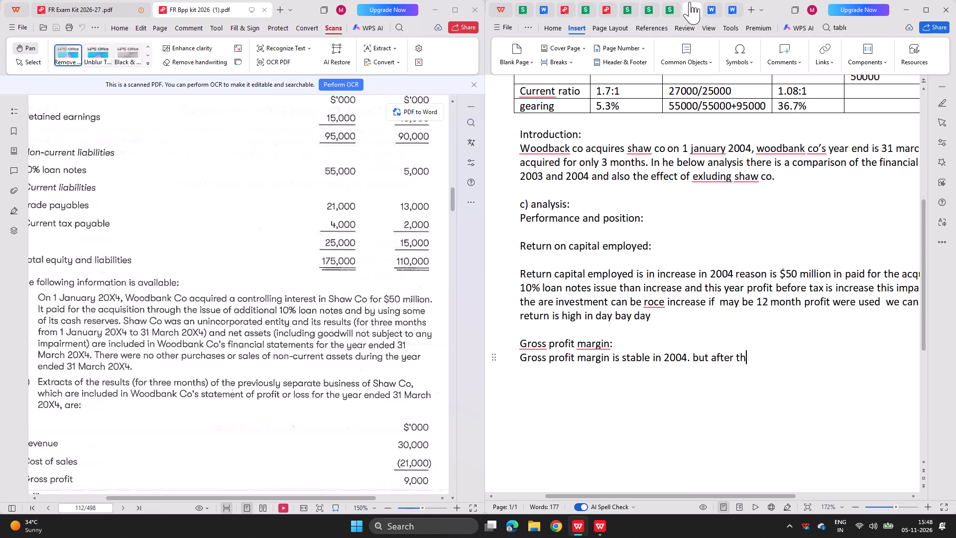
{"action": "key", "text": "BackSpace"}
{"action": "type", "text": "exclus=fi"}
{"action": "key", "text": "BackSpace"}
{"action": "key", "text": "BackSpace"}
{"action": "key", "text": "BackSpace"}
{"action": "key", "text": "BackSpace"}
{"action": "type", "text": "ding the shaw"}
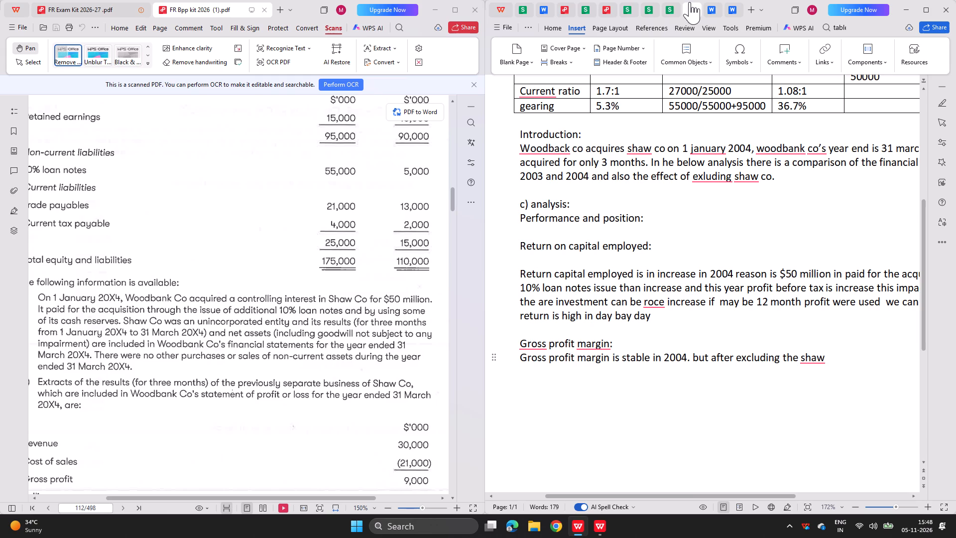
{"action": "key", "text": "space"}
Continue the paragraph with "the gpm is reduced by 2% this is mainly because of".
{"action": "type", "text": "co the gp,m i"}
{"action": "key", "text": "BackSpace"}
{"action": "key", "text": "BackSpace"}
{"action": "key", "text": "BackSpace"}
{"action": "key", "text": "BackSpace"}
{"action": "type", "text": "m is reduce d"}
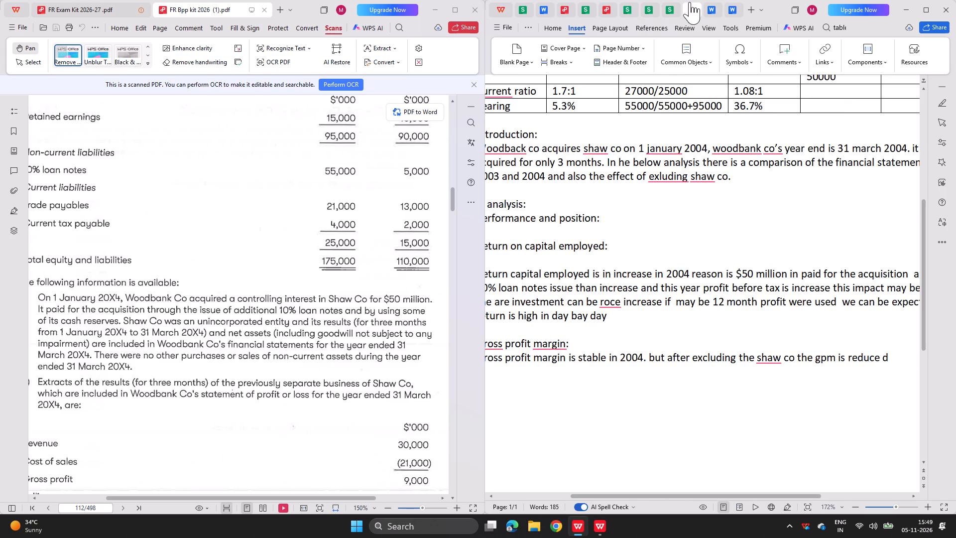
{"action": "key", "text": "BackSpace"}
{"action": "key", "text": "BackSpace"}
{"action": "type", "text": "d by 2% this is mainly because of onl"}
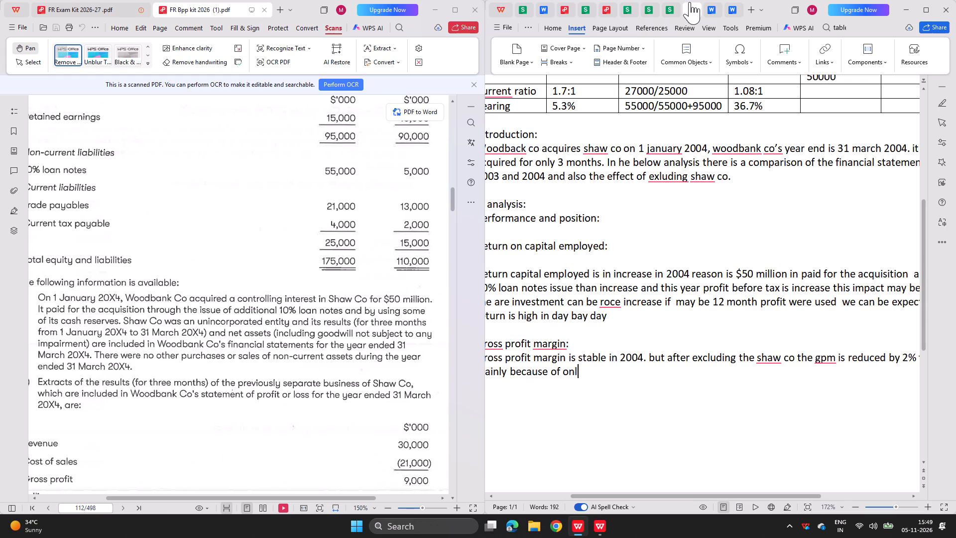
Complete the reason with "only 3 months of acquistion of shaw co.", rechecking the earlier Woodbank answer.
{"action": "type", "text": "y 3 moths ofg"}
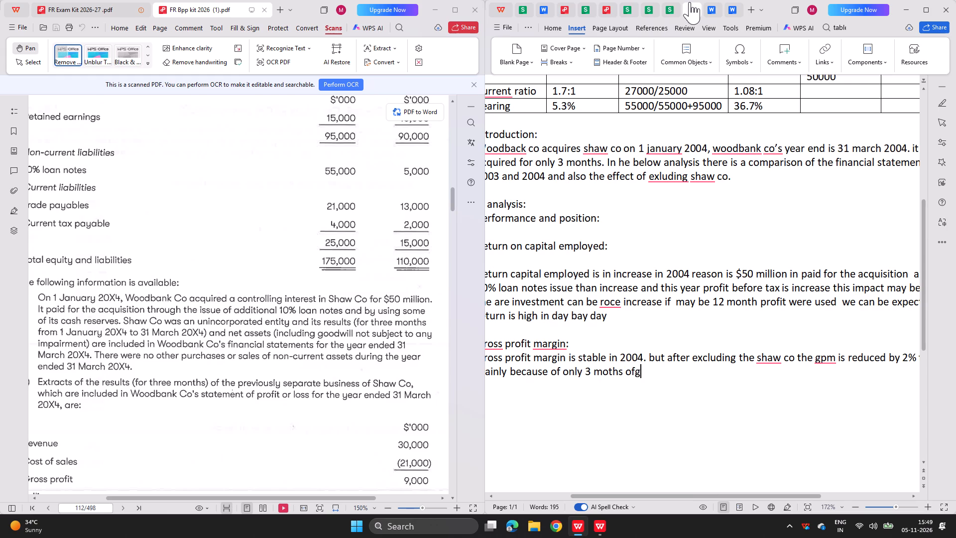
{"action": "key", "text": "BackSpace"}
{"action": "key", "text": "BackSpace"}
{"action": "key", "text": "BackSpace"}
{"action": "key", "text": "BackSpace"}
{"action": "key", "text": "BackSpace"}
{"action": "key", "text": "BackSpace"}
{"action": "key", "text": "BackSpace"}
{"action": "type", "text": "nths of acquistipm"}
{"action": "key", "text": "BackSpace"}
{"action": "key", "text": "BackSpace"}
{"action": "type", "text": "on"}
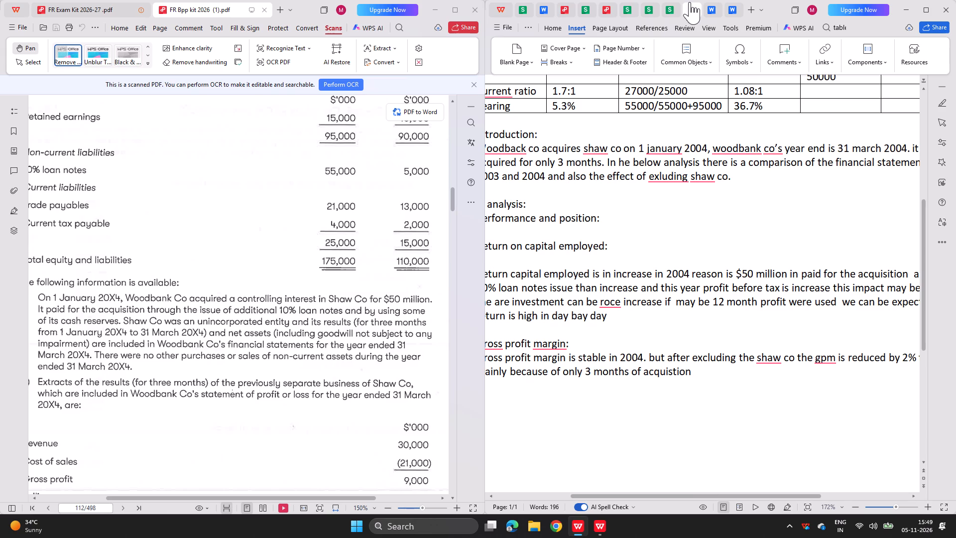
{"action": "left_click", "coordinate": [715, 5]}
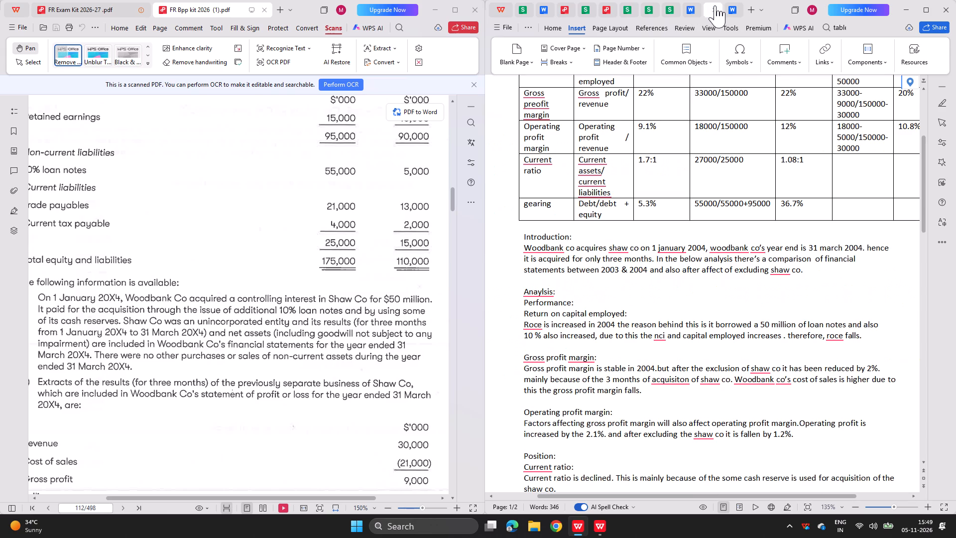
{"action": "left_click", "coordinate": [690, 8]}
{"action": "scroll", "coordinate": [655, 238], "scroll_direction": "right", "scroll_amount": 1}
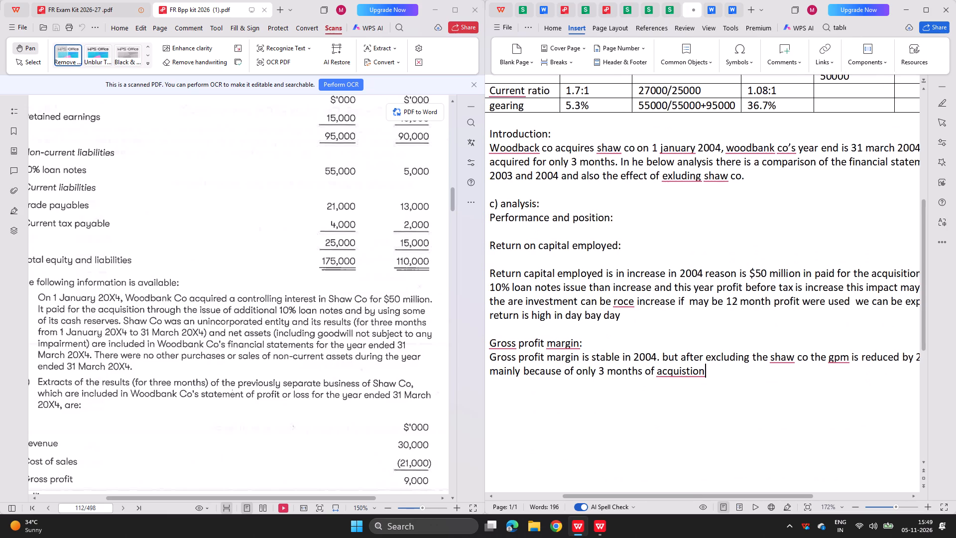
{"action": "scroll", "coordinate": [655, 238], "scroll_direction": "right", "scroll_amount": 1}
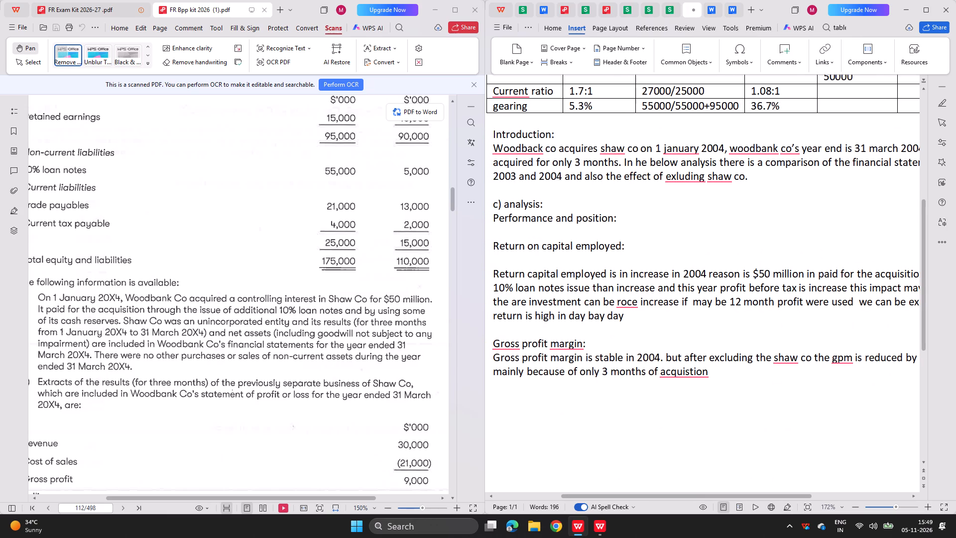
{"action": "key", "text": "space"}
{"action": "type", "text": "of shaw co."}
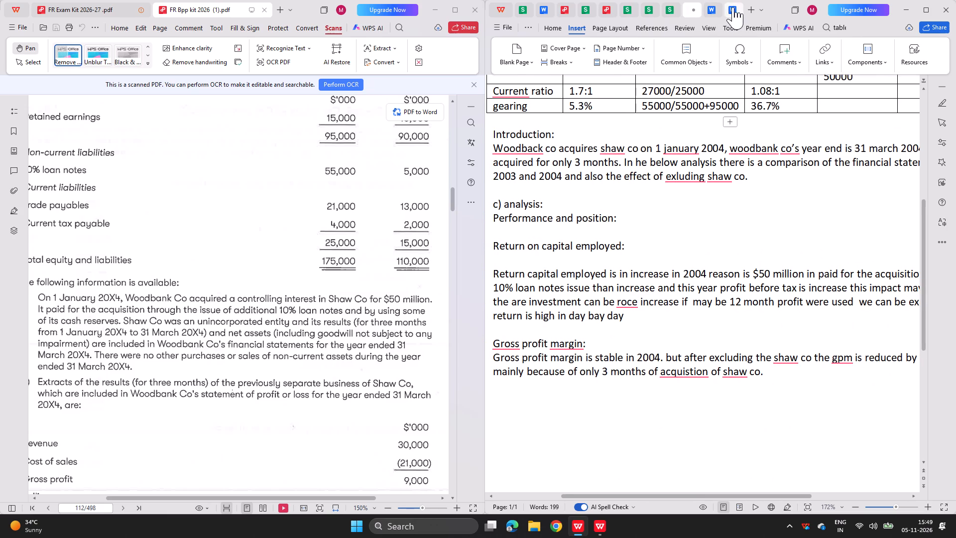
Check the gross profit margin wording in both earlier Woodbank answers and return to the current answer.
{"action": "left_click", "coordinate": [733, 7]}
{"action": "left_click", "coordinate": [622, 298]}
{"action": "scroll", "coordinate": [622, 298], "scroll_direction": "down", "scroll_amount": 1}
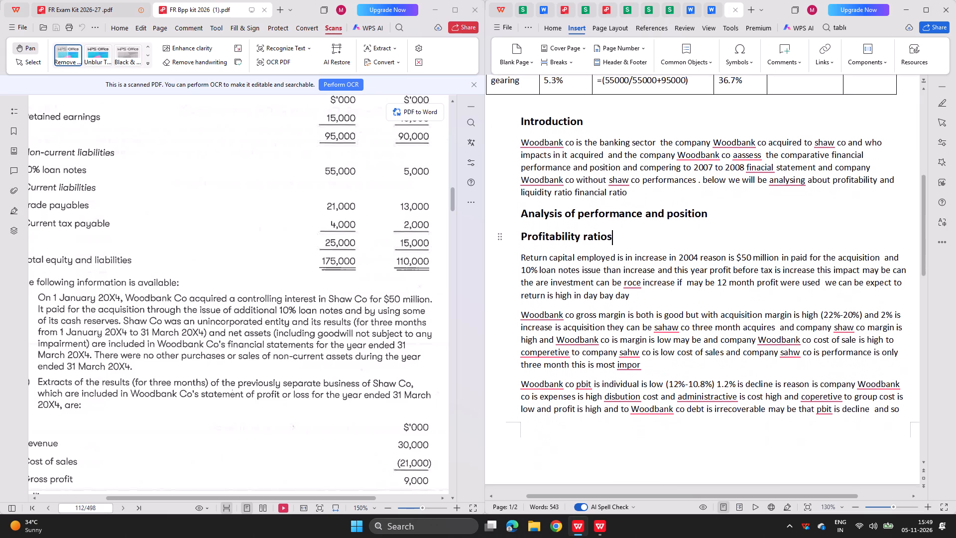
{"action": "scroll", "coordinate": [622, 298], "scroll_direction": "down", "scroll_amount": 1}
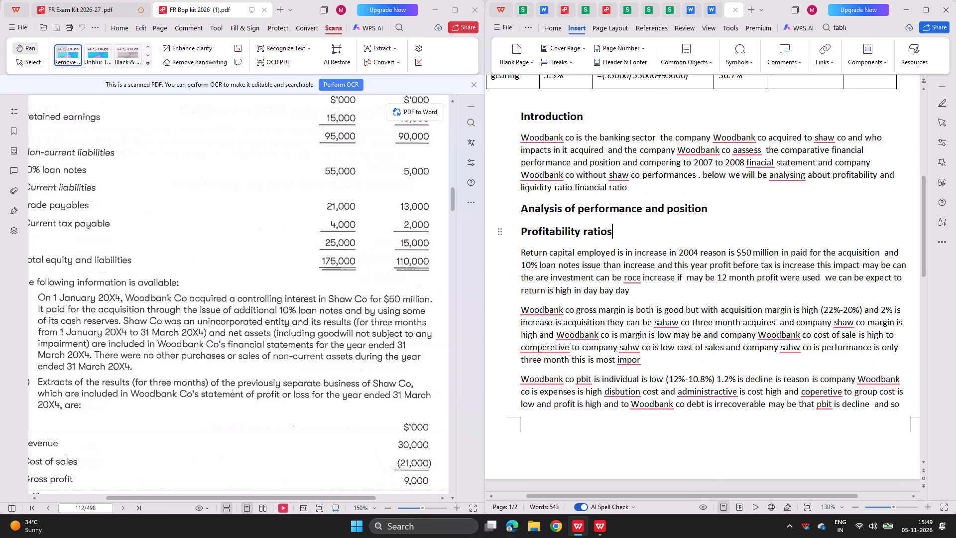
{"action": "left_click", "coordinate": [716, 13]}
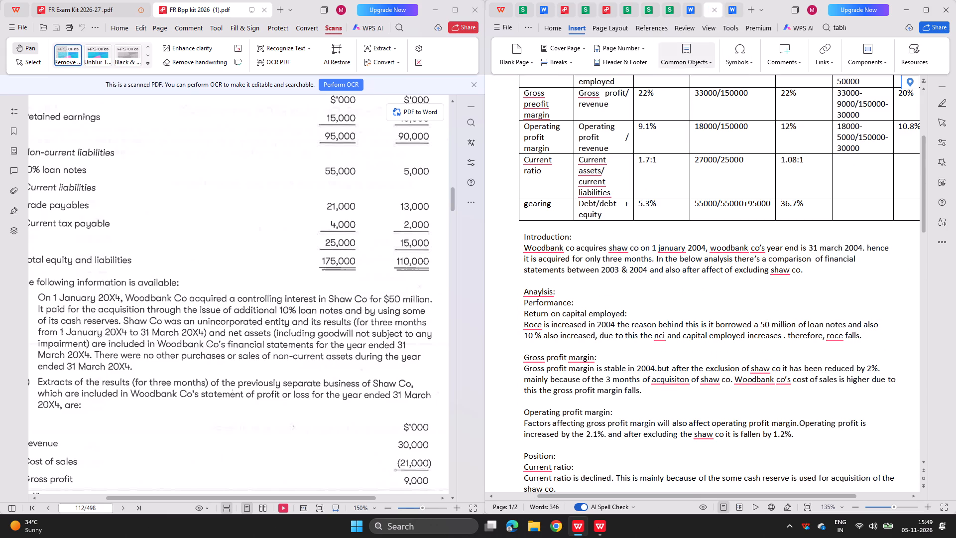
{"action": "scroll", "coordinate": [641, 222], "scroll_direction": "down", "scroll_amount": 1}
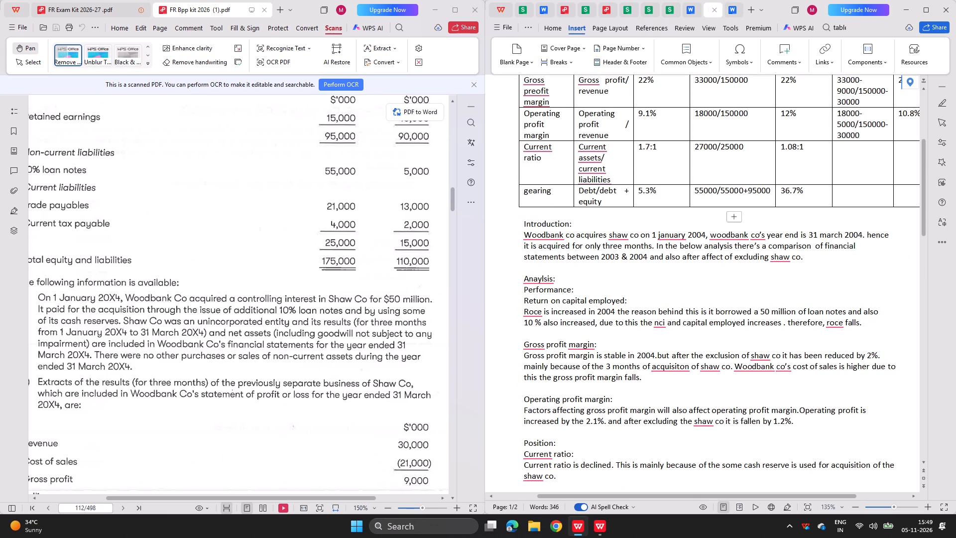
{"action": "left_click", "coordinate": [686, 9]}
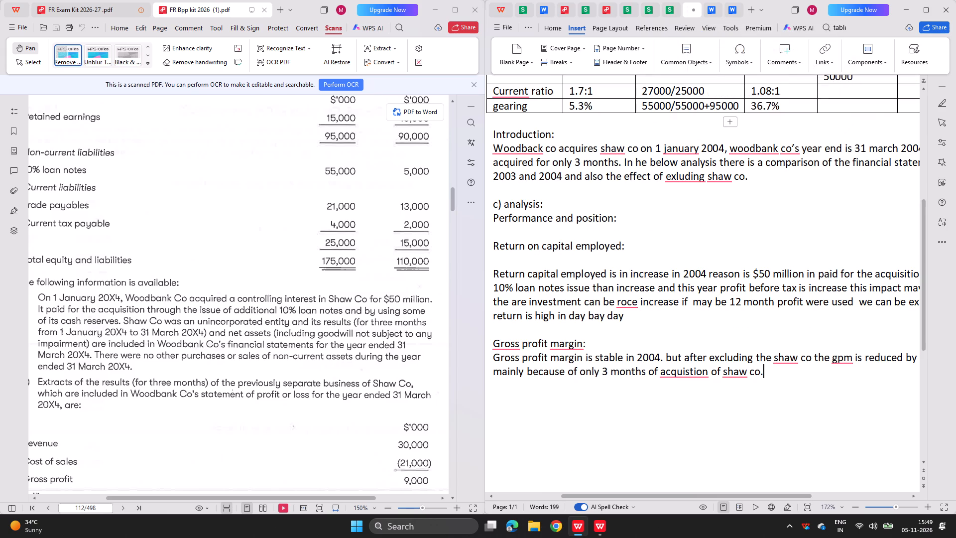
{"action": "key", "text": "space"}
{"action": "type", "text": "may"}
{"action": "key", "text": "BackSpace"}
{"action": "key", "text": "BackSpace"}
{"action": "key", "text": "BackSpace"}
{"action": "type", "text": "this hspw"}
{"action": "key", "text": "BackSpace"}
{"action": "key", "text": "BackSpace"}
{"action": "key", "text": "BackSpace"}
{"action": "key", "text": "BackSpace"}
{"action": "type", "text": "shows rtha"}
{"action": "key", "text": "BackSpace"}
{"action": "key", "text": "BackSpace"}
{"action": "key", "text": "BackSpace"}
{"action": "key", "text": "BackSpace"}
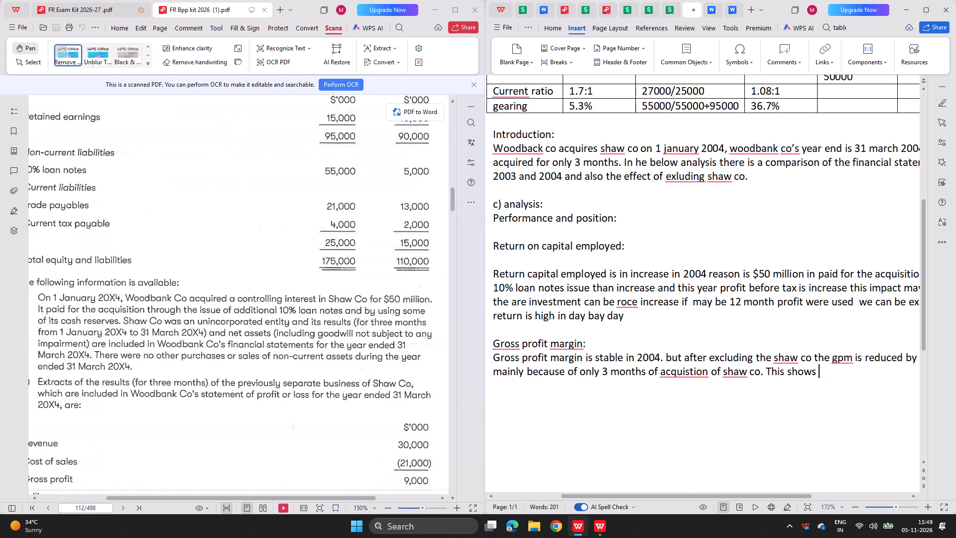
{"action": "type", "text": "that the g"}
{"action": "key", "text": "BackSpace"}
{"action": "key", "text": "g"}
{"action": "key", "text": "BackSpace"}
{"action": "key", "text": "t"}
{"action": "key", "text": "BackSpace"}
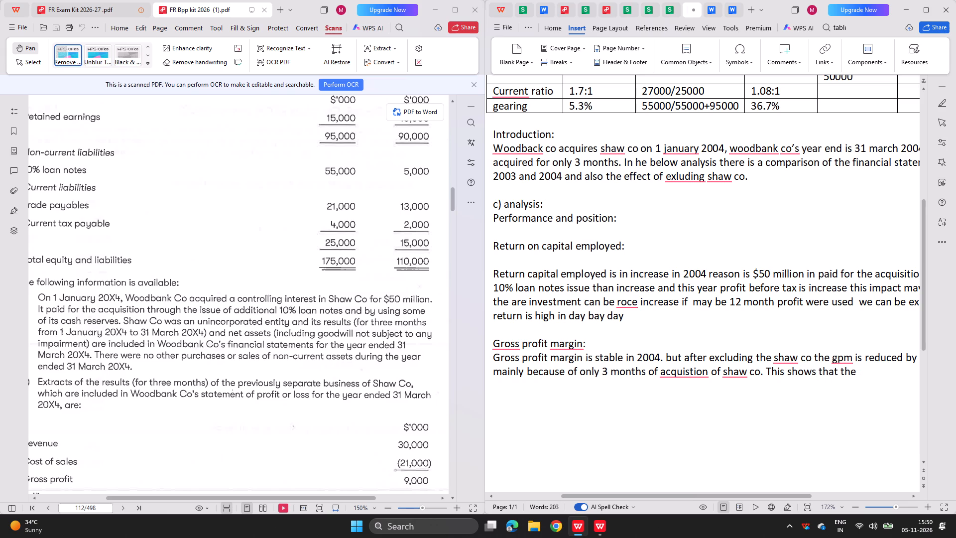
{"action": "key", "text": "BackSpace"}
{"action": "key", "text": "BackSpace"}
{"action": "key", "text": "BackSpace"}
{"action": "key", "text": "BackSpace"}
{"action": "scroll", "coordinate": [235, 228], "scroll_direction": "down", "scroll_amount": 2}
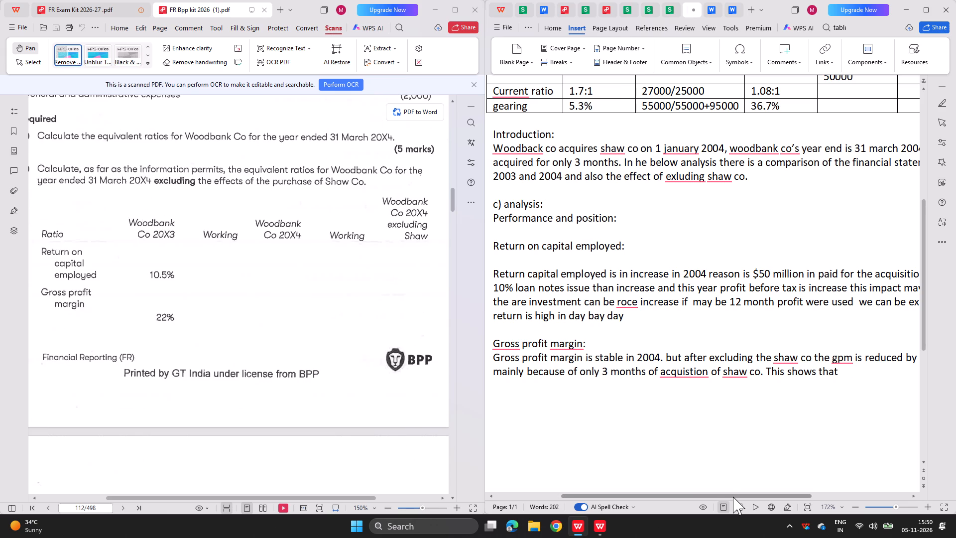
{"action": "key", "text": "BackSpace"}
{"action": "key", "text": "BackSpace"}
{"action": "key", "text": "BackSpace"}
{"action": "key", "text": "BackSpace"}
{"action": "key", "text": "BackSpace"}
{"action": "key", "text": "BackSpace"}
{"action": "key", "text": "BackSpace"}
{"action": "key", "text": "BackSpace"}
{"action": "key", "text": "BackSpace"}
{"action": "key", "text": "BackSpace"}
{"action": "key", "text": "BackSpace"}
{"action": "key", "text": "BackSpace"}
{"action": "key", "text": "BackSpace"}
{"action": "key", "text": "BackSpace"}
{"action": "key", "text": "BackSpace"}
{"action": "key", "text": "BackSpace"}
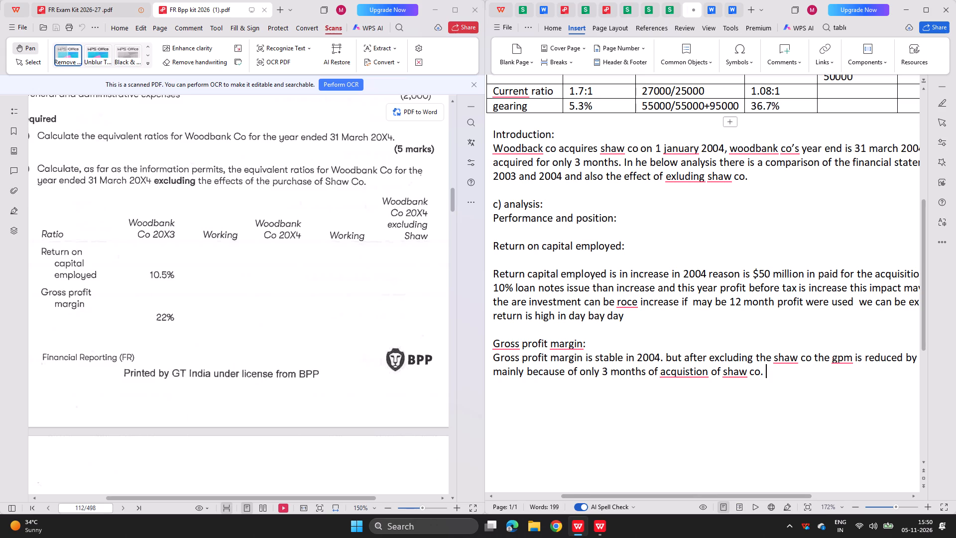
Continue the gross profit margin paragraph with "Woodbank co's cos is higher".
{"action": "type", "text": "woodva"}
{"action": "key", "text": "BackSpace"}
{"action": "key", "text": "BackSpace"}
{"action": "type", "text": "bank co;s"}
{"action": "key", "text": "space"}
{"action": "key", "text": "BackSpace"}
{"action": "key", "text": "BackSpace"}
{"action": "key", "text": "BackSpace"}
{"action": "type", "text": "'s"}
{"action": "key", "text": "space"}
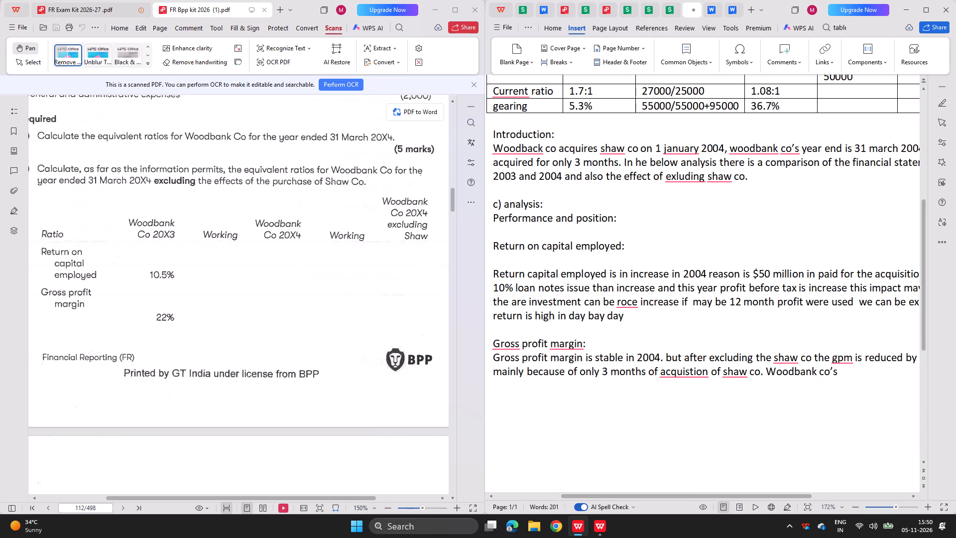
{"action": "type", "text": "cos"}
{"action": "key", "text": "BackSpace"}
{"action": "key", "text": "BackSpace"}
{"action": "type", "text": "os os"}
{"action": "key", "text": "BackSpace"}
{"action": "key", "text": "BackSpace"}
{"action": "type", "text": "is higher"}
{"action": "key", "text": "space"}
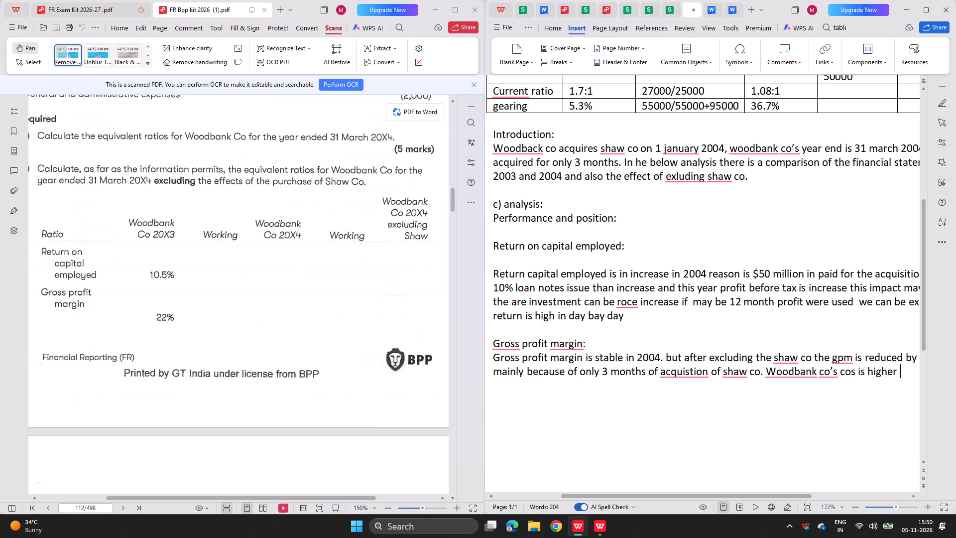
Finish the gross profit margin paragraph with "due to which the gross profit margin falls.".
{"action": "key", "text": "f"}
{"action": "key", "text": "BackSpace"}
{"action": "type", "text": "due to which the"}
{"action": "key", "text": "space"}
{"action": "type", "text": "grposs"}
{"action": "key", "text": "BackSpace"}
{"action": "key", "text": "BackSpace"}
{"action": "key", "text": "BackSpace"}
{"action": "key", "text": "BackSpace"}
{"action": "type", "text": "poss"}
{"action": "key", "text": "BackSpace"}
{"action": "key", "text": "BackSpace"}
{"action": "key", "text": "BackSpace"}
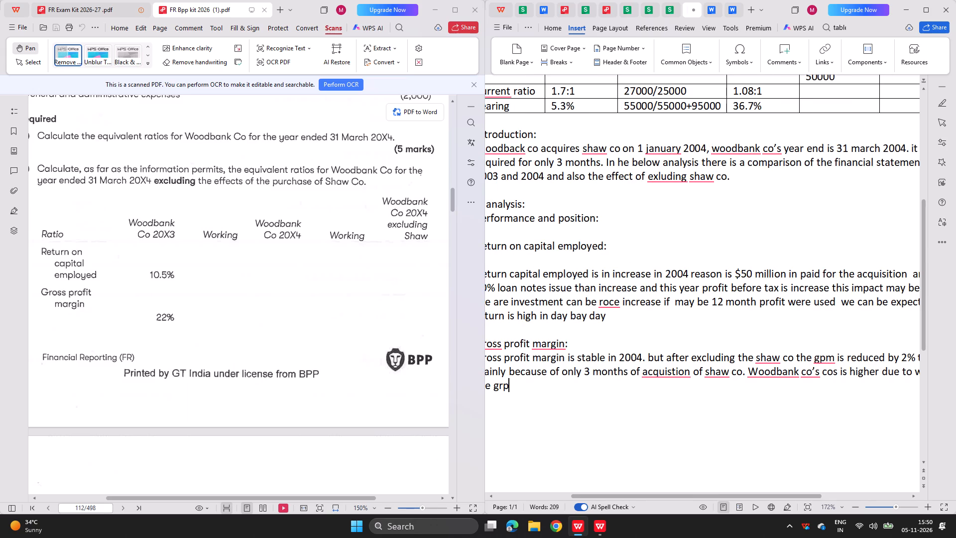
{"action": "key", "text": "BackSpace"}
{"action": "type", "text": "os pr"}
{"action": "key", "text": "BackSpace"}
{"action": "key", "text": "BackSpace"}
{"action": "key", "text": "BackSpace"}
{"action": "type", "text": "s profit margin falss"}
{"action": "key", "text": "BackSpace"}
{"action": "key", "text": "BackSpace"}
{"action": "type", "text": "ls."}
Add the heading "Operating profit margin:" below the gross profit margin paragraph, separated by a blank line.
{"action": "scroll", "coordinate": [628, 249], "scroll_direction": "right", "scroll_amount": 1}
{"action": "scroll", "coordinate": [628, 249], "scroll_direction": "left", "scroll_amount": 1}
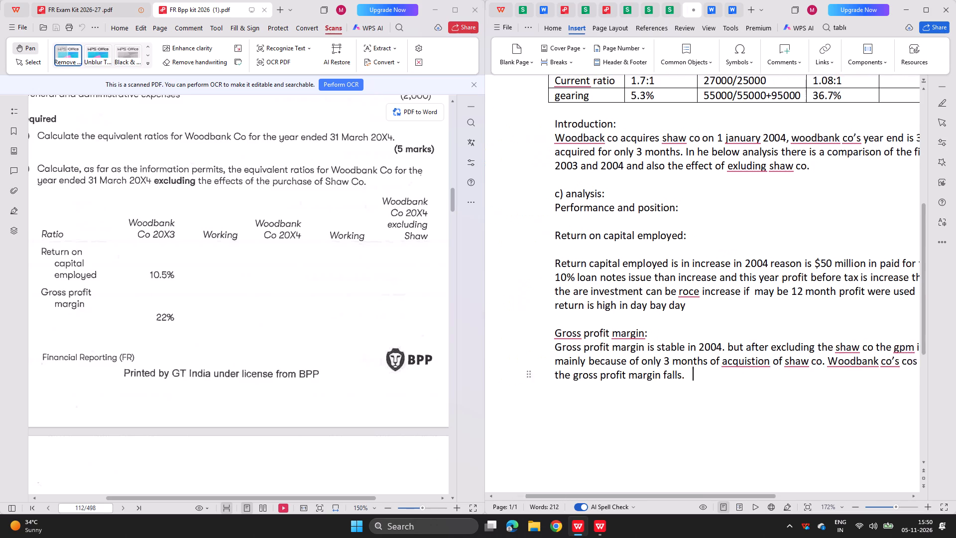
{"action": "scroll", "coordinate": [628, 249], "scroll_direction": "left", "scroll_amount": 2}
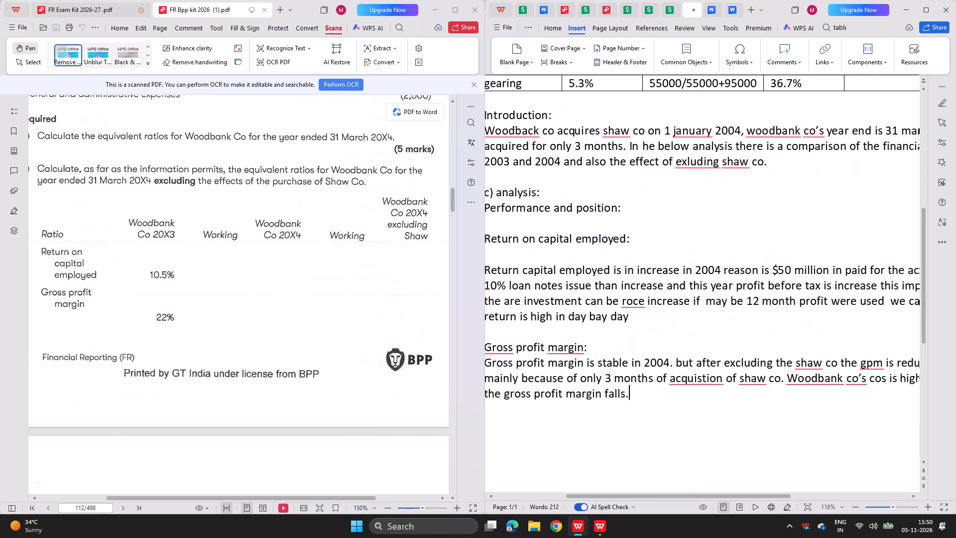
{"action": "scroll", "coordinate": [586, 396], "scroll_direction": "down", "scroll_amount": 1}
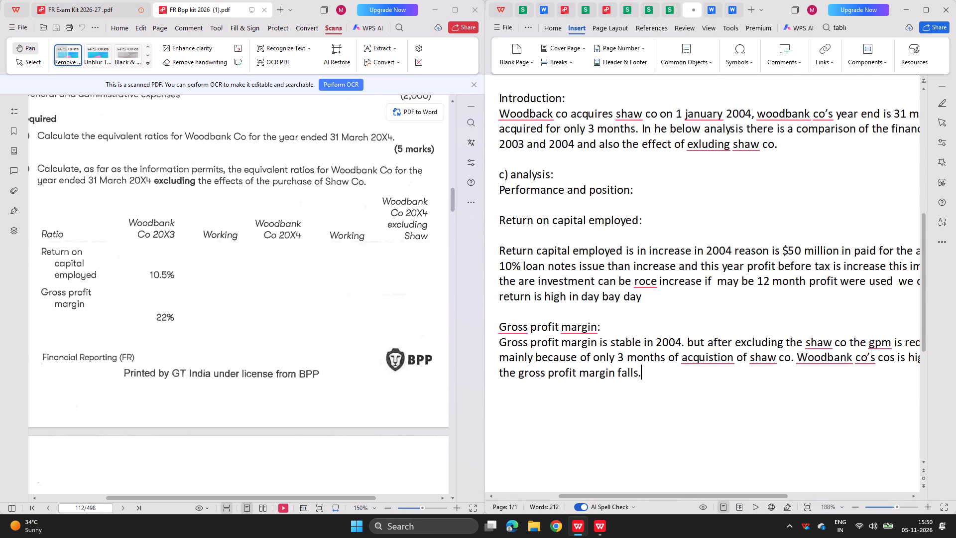
{"action": "key", "text": "Return"}
{"action": "key", "text": "Return"}
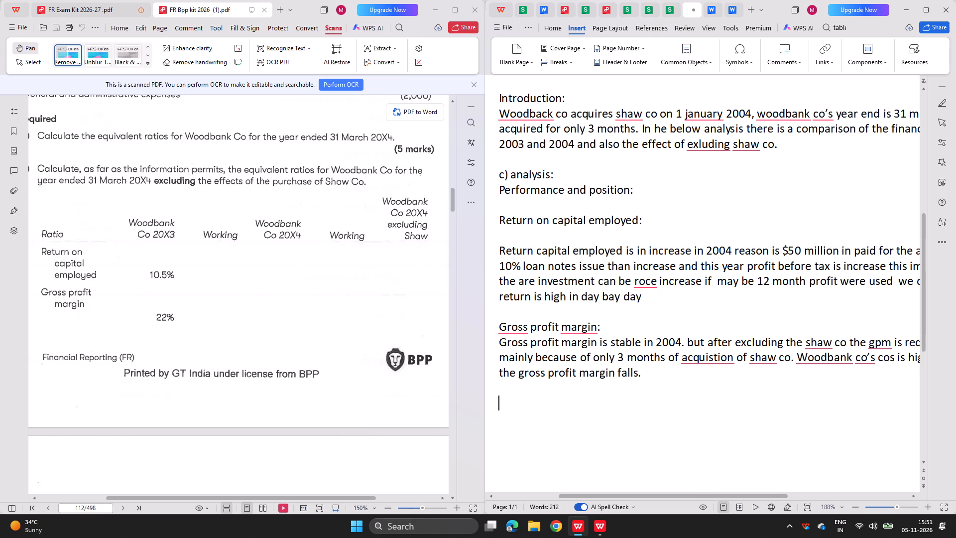
{"action": "scroll", "coordinate": [567, 426], "scroll_direction": "down", "scroll_amount": 1}
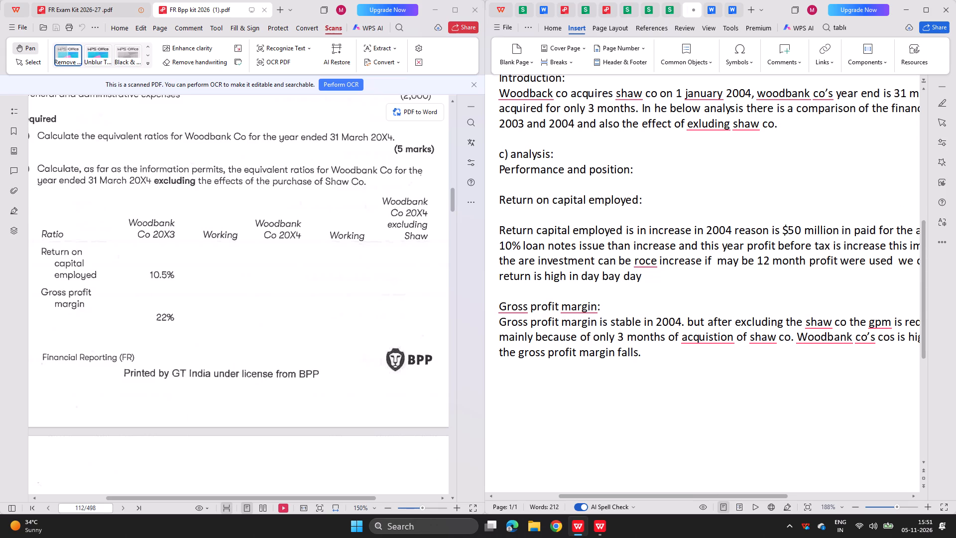
{"action": "scroll", "coordinate": [567, 426], "scroll_direction": "left", "scroll_amount": 1}
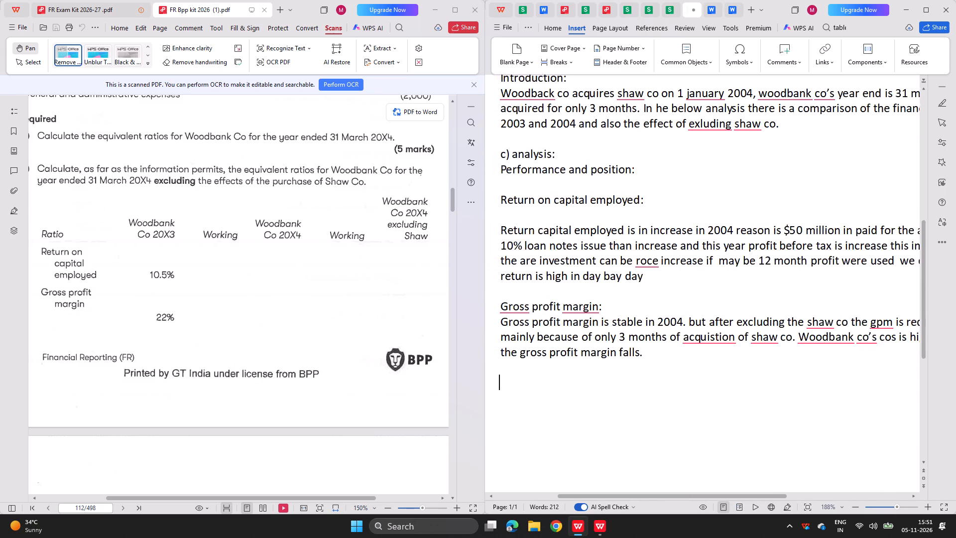
{"action": "scroll", "coordinate": [567, 426], "scroll_direction": "left", "scroll_amount": 1}
{"action": "scroll", "coordinate": [567, 426], "scroll_direction": "down", "scroll_amount": 1}
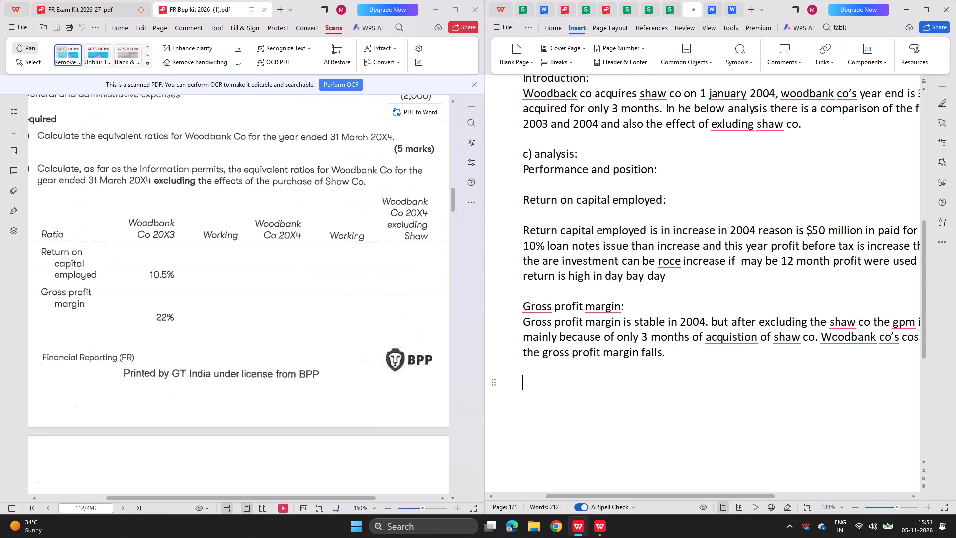
{"action": "scroll", "coordinate": [567, 426], "scroll_direction": "down", "scroll_amount": 1}
{"action": "scroll", "coordinate": [567, 426], "scroll_direction": "up", "scroll_amount": 1}
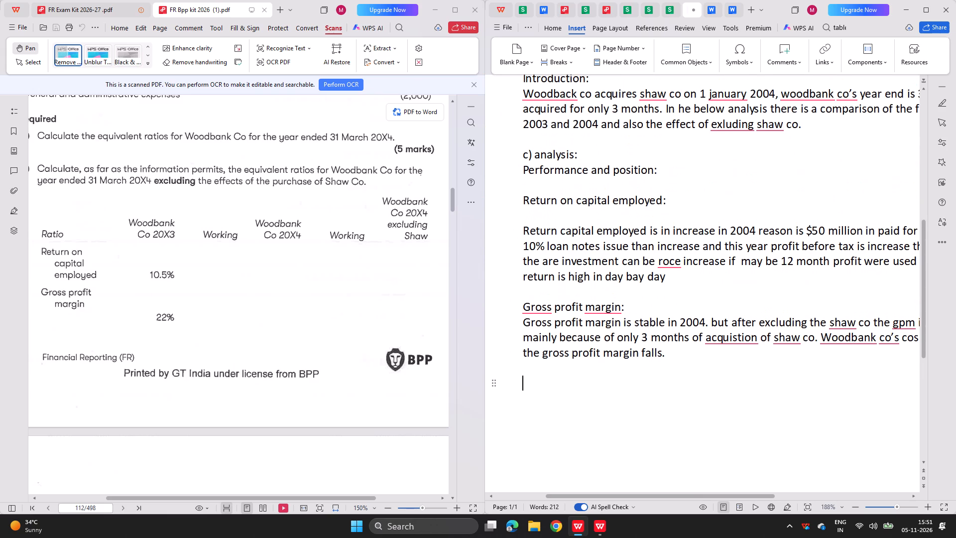
{"action": "type", "text": "operating profit"}
{"action": "key", "text": "space"}
{"action": "type", "text": "margin;"}
{"action": "key", "text": "Return"}
{"action": "key", "text": "BackSpace"}
{"action": "key", "text": "BackSpace"}
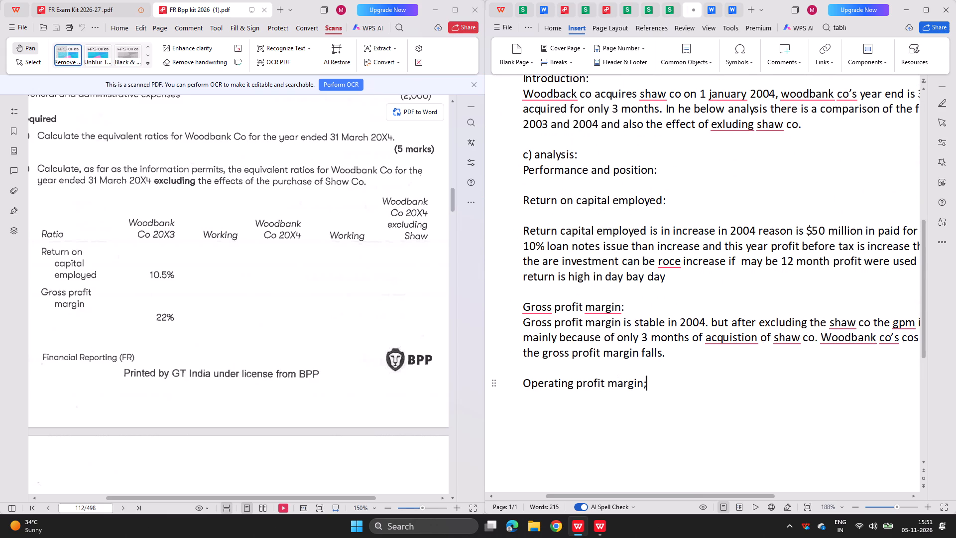
{"action": "key", "text": "semicolon"}
{"action": "key", "text": "Return"}
{"action": "key", "text": "BackSpace"}
{"action": "key", "text": "BackSpace"}
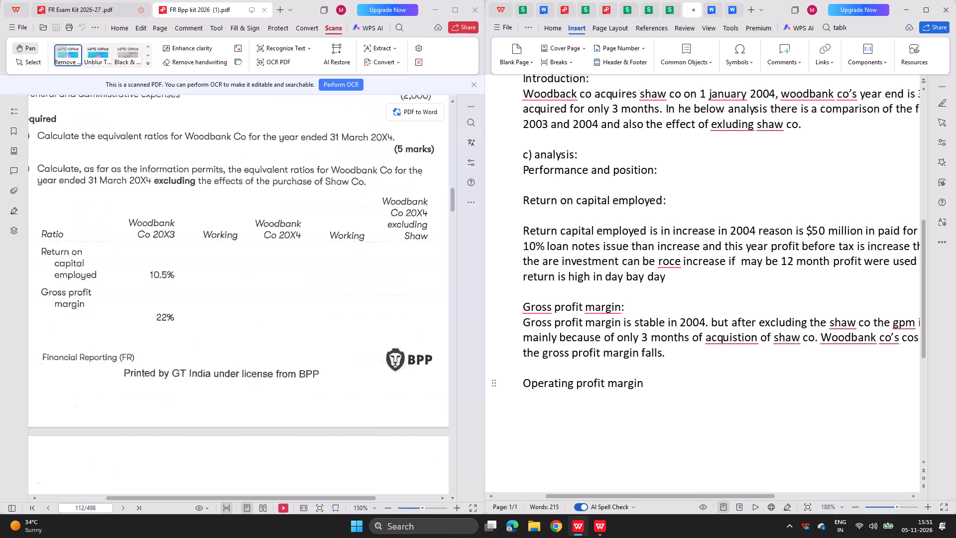
{"action": "key", "text": "shift+colon"}
{"action": "key", "text": "Return"}
Review the ratio table and examine the operating profit margin paragraph in the earlier Woodbank answer.
{"action": "scroll", "coordinate": [723, 269], "scroll_direction": "up", "scroll_amount": 7}
{"action": "scroll", "coordinate": [723, 269], "scroll_direction": "down", "scroll_amount": 1}
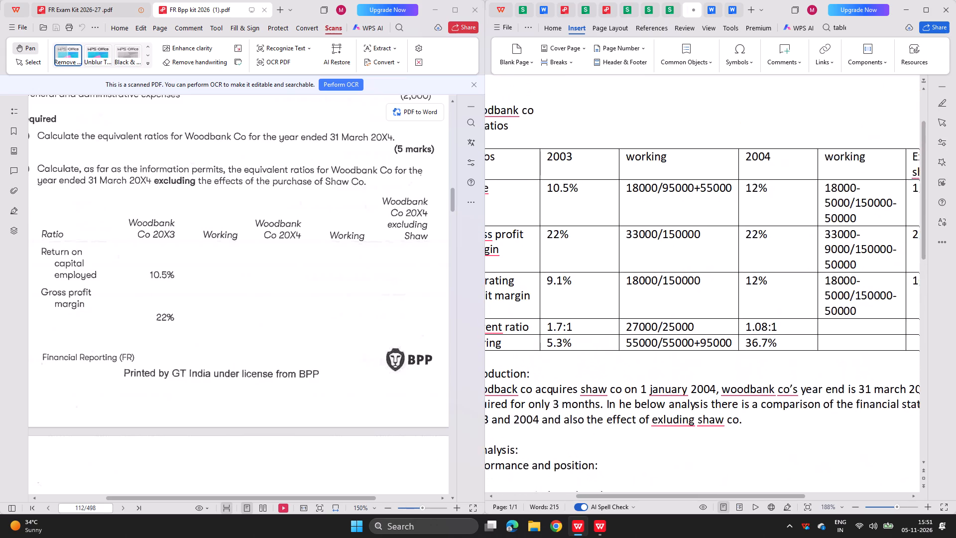
{"action": "scroll", "coordinate": [723, 269], "scroll_direction": "down", "scroll_amount": 1}
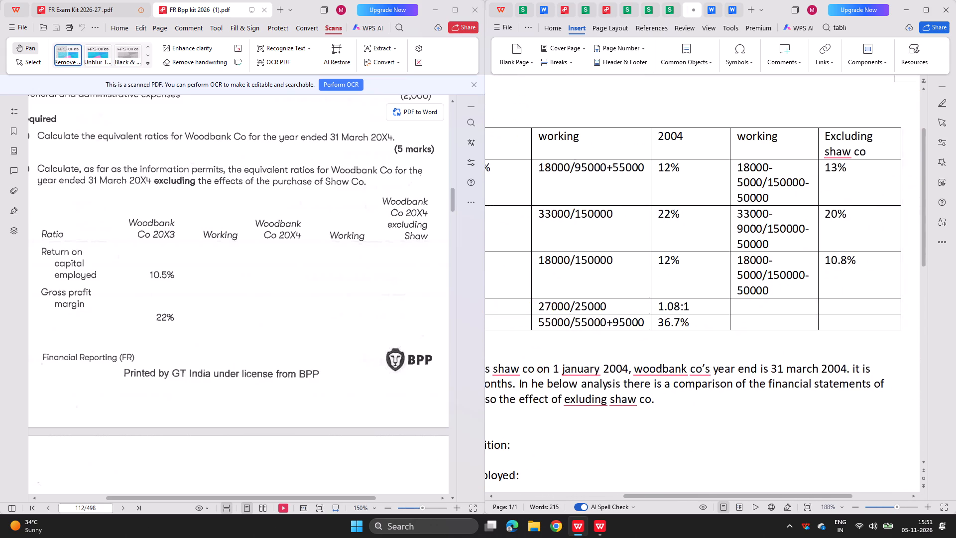
{"action": "scroll", "coordinate": [723, 269], "scroll_direction": "down", "scroll_amount": 1}
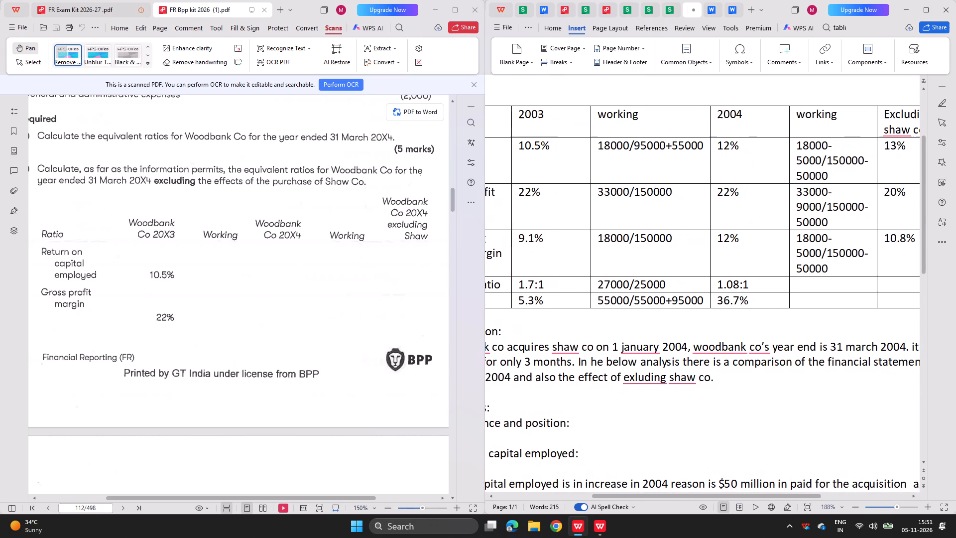
{"action": "scroll", "coordinate": [723, 269], "scroll_direction": "down", "scroll_amount": 1}
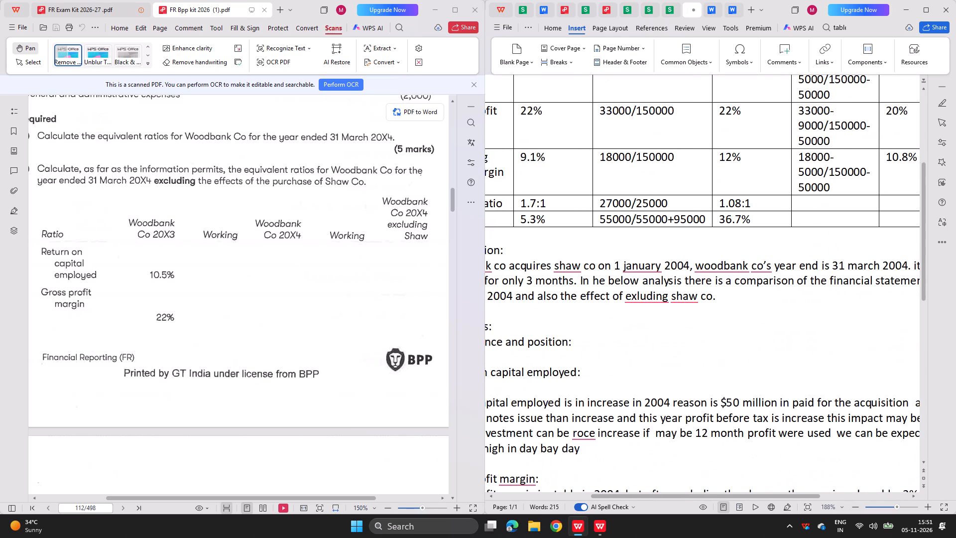
{"action": "scroll", "coordinate": [723, 269], "scroll_direction": "down", "scroll_amount": 1}
{"action": "left_click", "coordinate": [711, 6]}
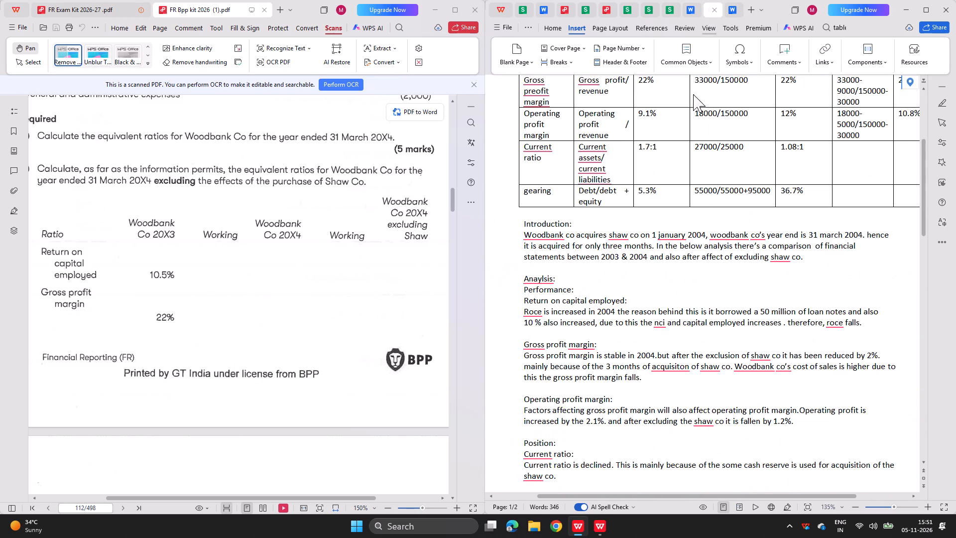
{"action": "scroll", "coordinate": [676, 199], "scroll_direction": "down", "scroll_amount": 1}
{"action": "scroll", "coordinate": [574, 427], "scroll_direction": "down", "scroll_amount": 1}
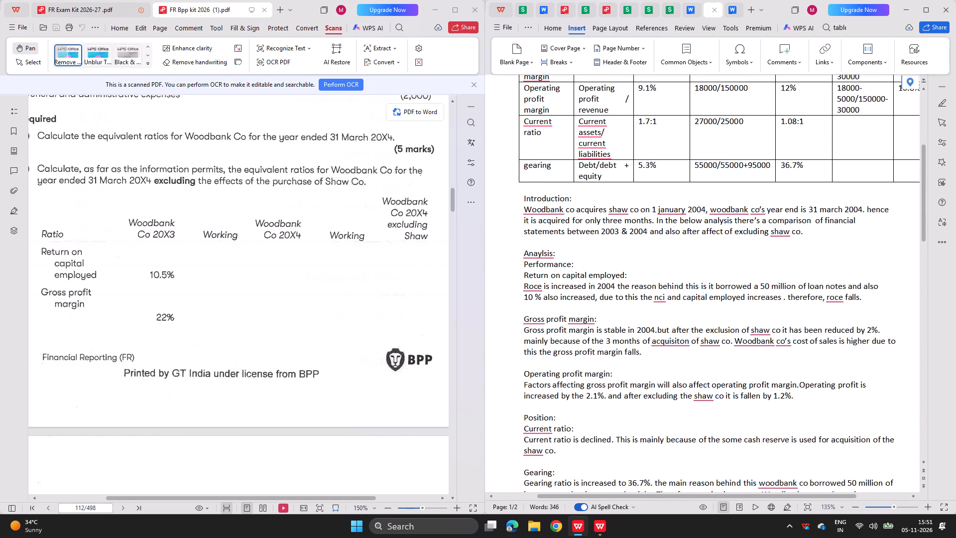
{"action": "scroll", "coordinate": [574, 427], "scroll_direction": "down", "scroll_amount": 1}
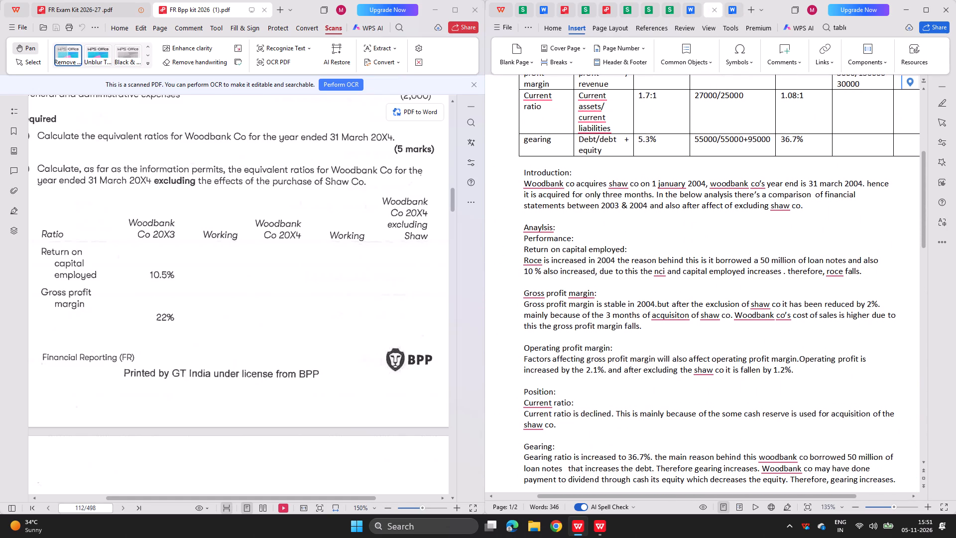
{"action": "left_click_drag", "start_coordinate": [522, 361], "coordinate": [806, 369]}
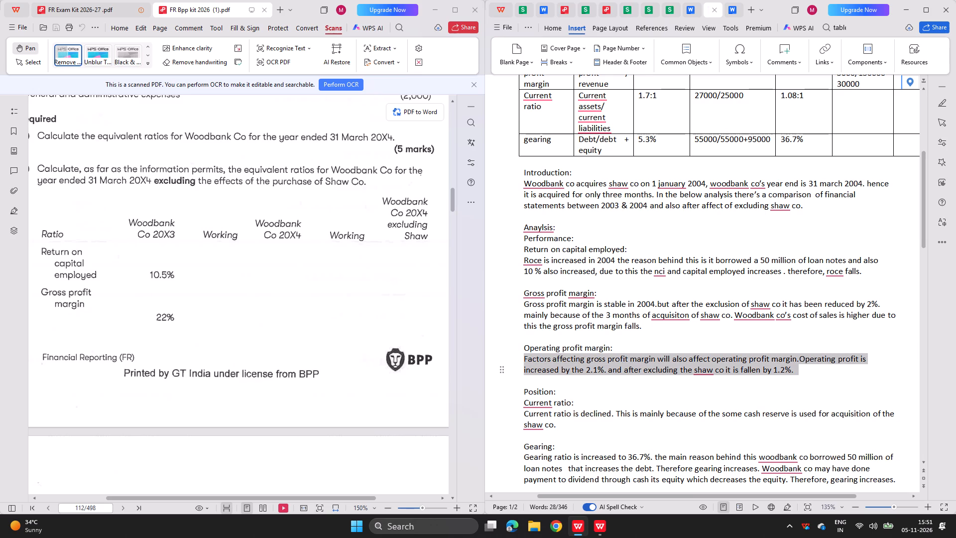
{"action": "left_click", "coordinate": [683, 385]}
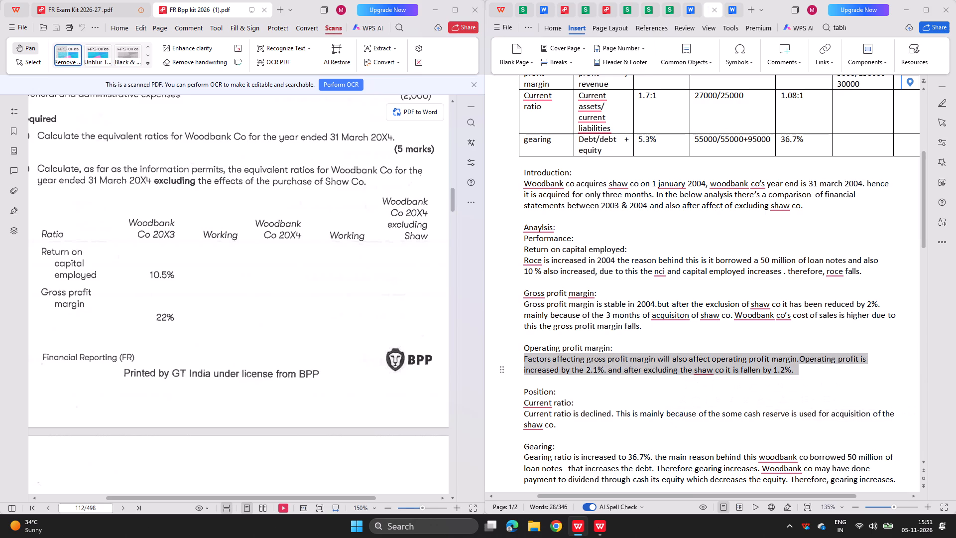
Paste the copied operating profit margin paragraph from the earlier answer below the "Operating profit margin:" heading in the new answer.
{"action": "left_click", "coordinate": [603, 397]}
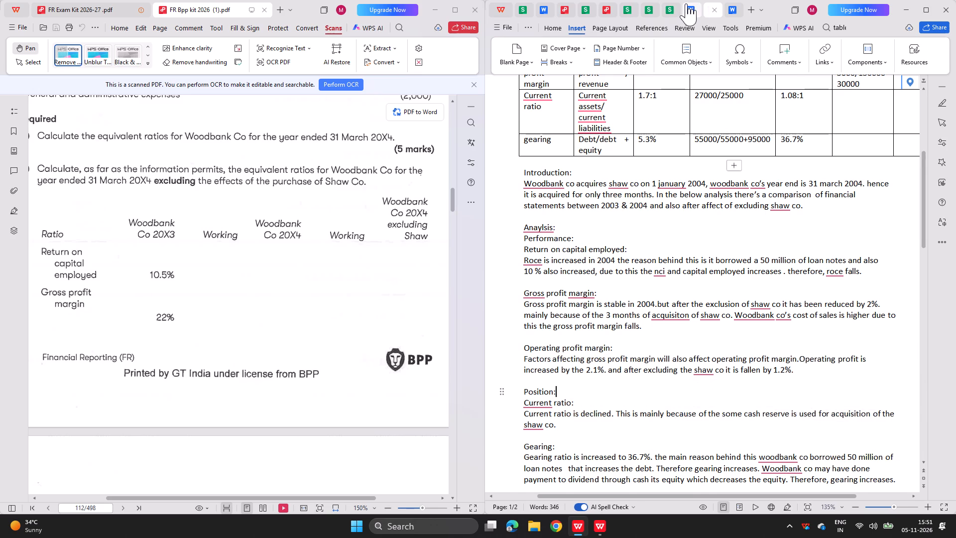
{"action": "left_click", "coordinate": [686, 3]}
{"action": "scroll", "coordinate": [578, 377], "scroll_direction": "down", "scroll_amount": 4}
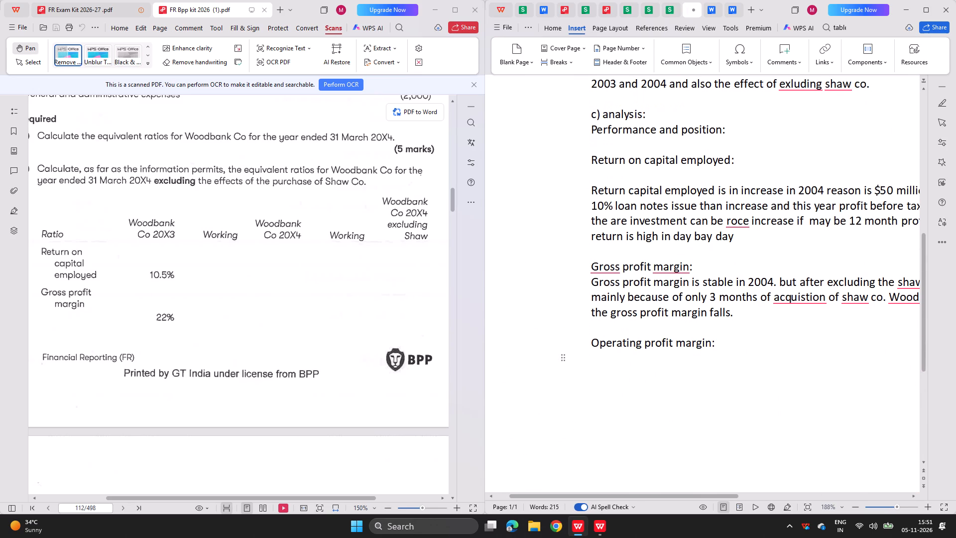
{"action": "key", "text": "ctrl+v"}
{"action": "scroll", "coordinate": [578, 377], "scroll_direction": "left", "scroll_amount": 3}
{"action": "scroll", "coordinate": [578, 377], "scroll_direction": "down", "scroll_amount": 1}
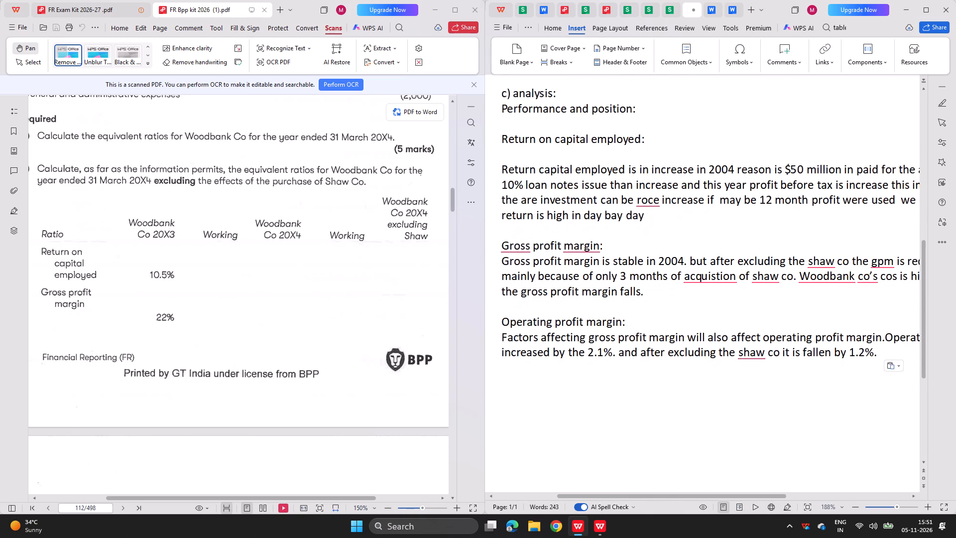
Review the new answer from the ratio table down to the operating profit margin paragraph.
{"action": "scroll", "coordinate": [608, 260], "scroll_direction": "up", "scroll_amount": 13}
{"action": "left_click", "coordinate": [548, 205]}
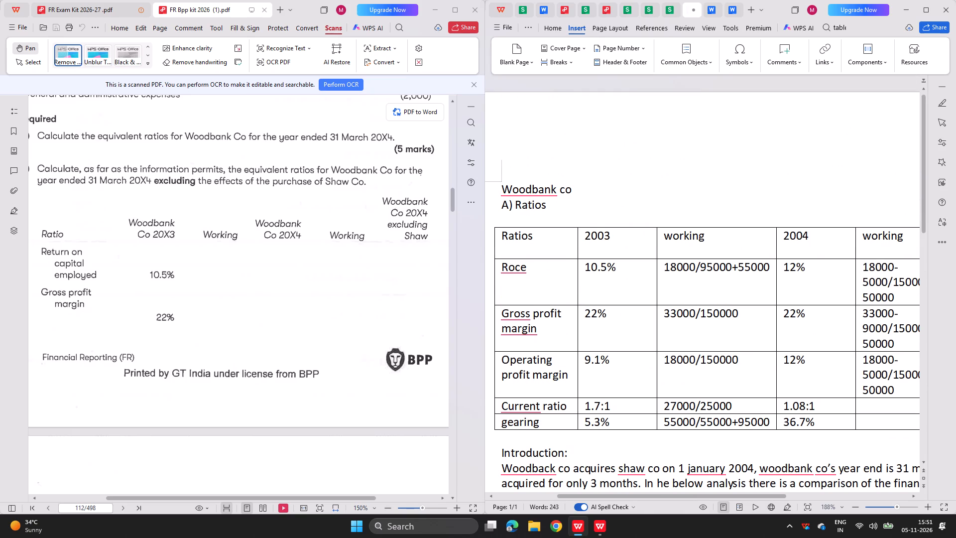
{"action": "scroll", "coordinate": [596, 246], "scroll_direction": "down", "scroll_amount": 6}
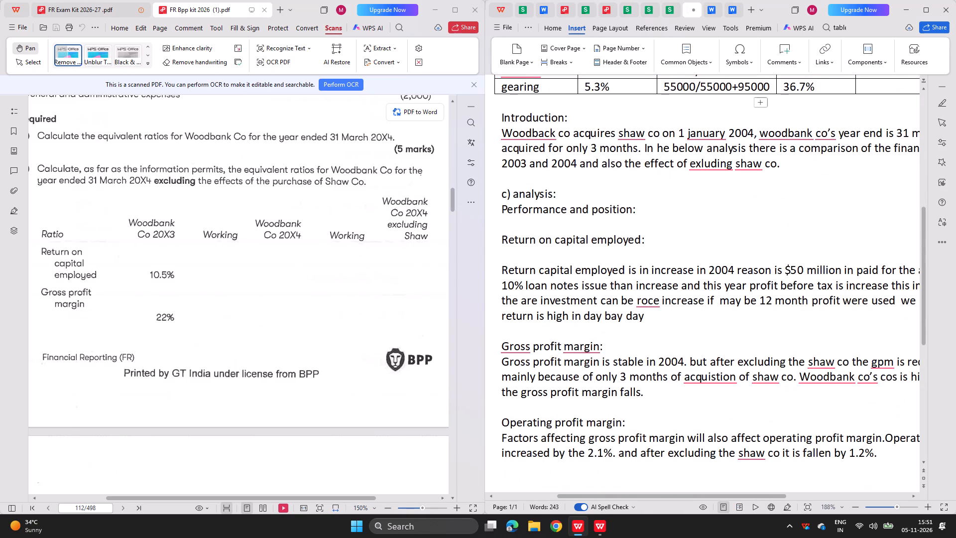
{"action": "scroll", "coordinate": [596, 246], "scroll_direction": "up", "scroll_amount": 5}
{"action": "scroll", "coordinate": [596, 246], "scroll_direction": "down", "scroll_amount": 4}
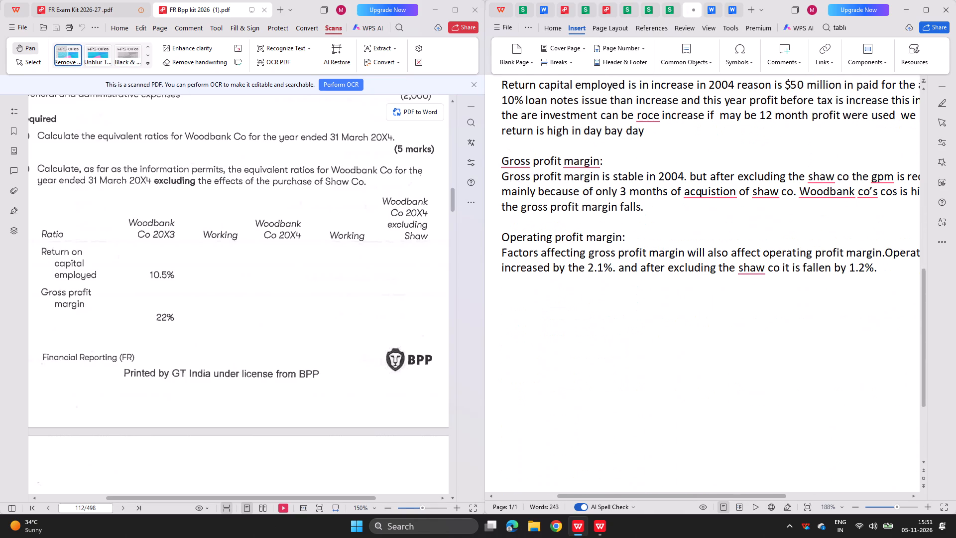
{"action": "scroll", "coordinate": [596, 246], "scroll_direction": "down", "scroll_amount": 2}
{"action": "scroll", "coordinate": [668, 291], "scroll_direction": "left", "scroll_amount": 2}
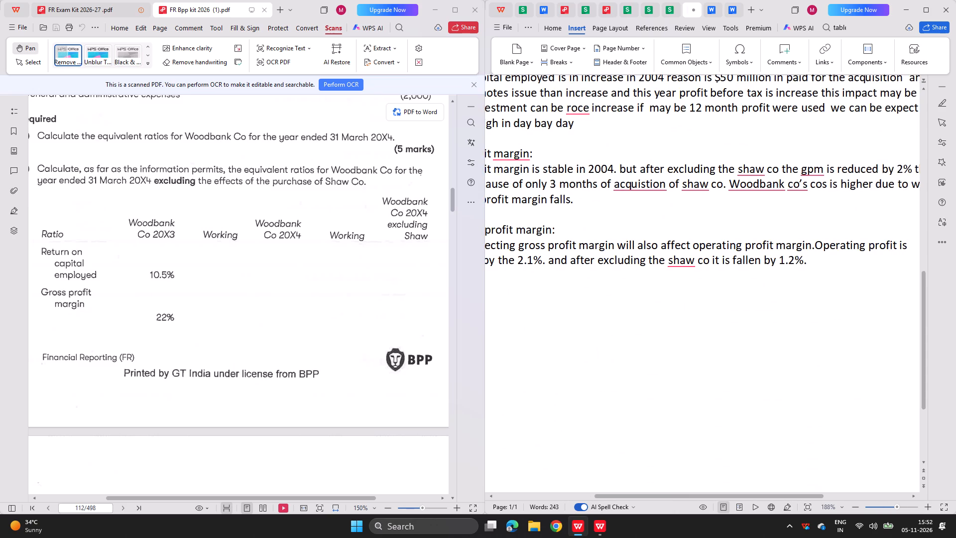
{"action": "scroll", "coordinate": [668, 291], "scroll_direction": "left", "scroll_amount": 1}
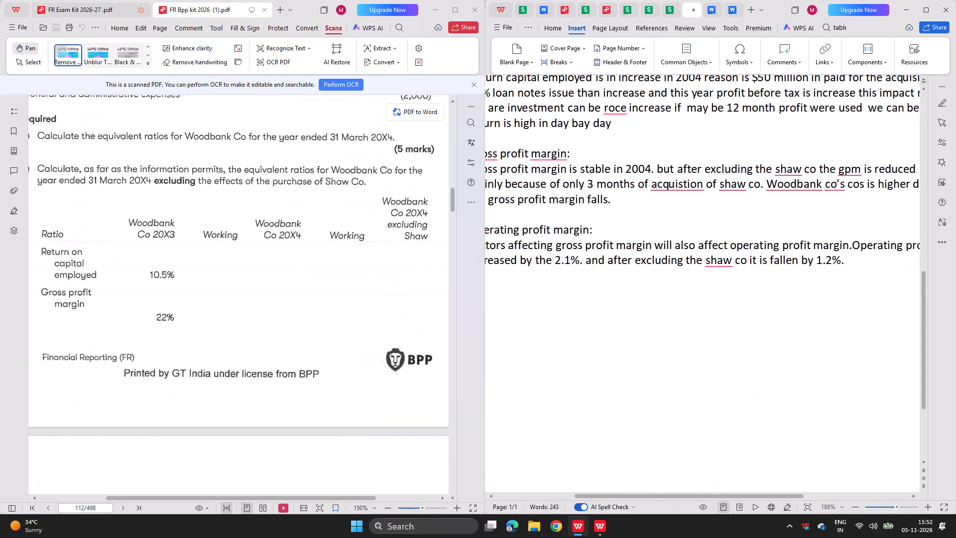
{"action": "scroll", "coordinate": [668, 291], "scroll_direction": "left", "scroll_amount": 1}
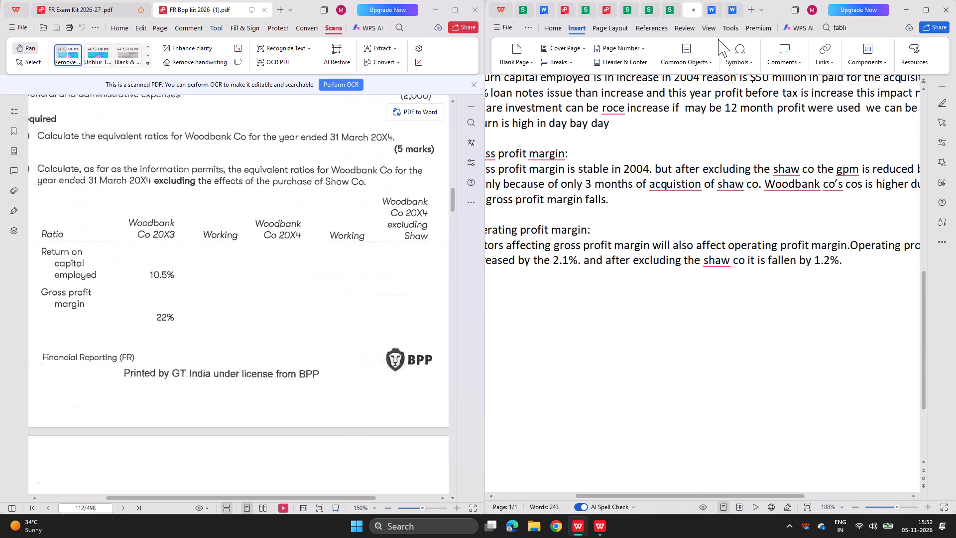
Copy the pbit explanation from "reason is company Woodbank" through "incrice in pbit" in the other practice answer onto the end of the operating profit margin paragraph.
{"action": "left_click", "coordinate": [732, 16]}
{"action": "scroll", "coordinate": [626, 278], "scroll_direction": "down", "scroll_amount": 1}
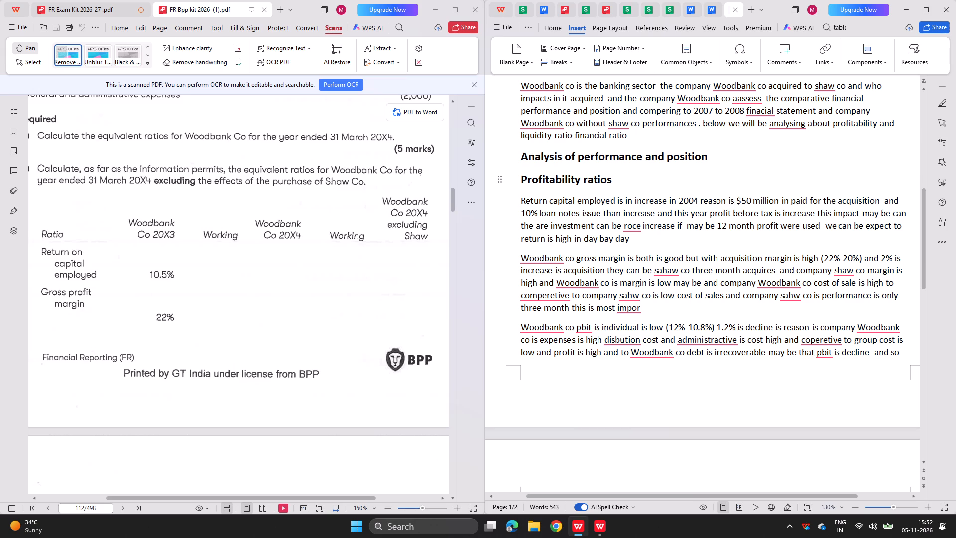
{"action": "scroll", "coordinate": [600, 375], "scroll_direction": "down", "scroll_amount": 1}
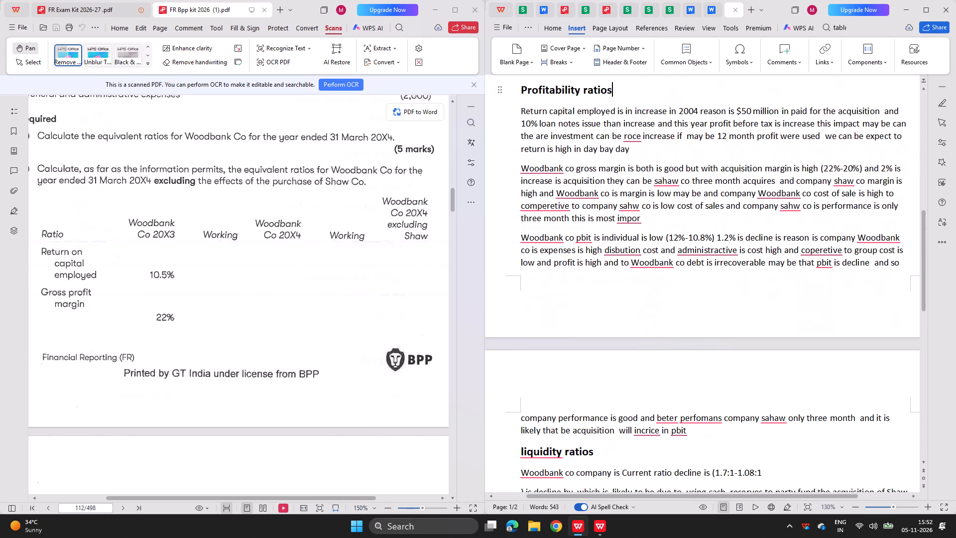
{"action": "scroll", "coordinate": [600, 375], "scroll_direction": "down", "scroll_amount": 2}
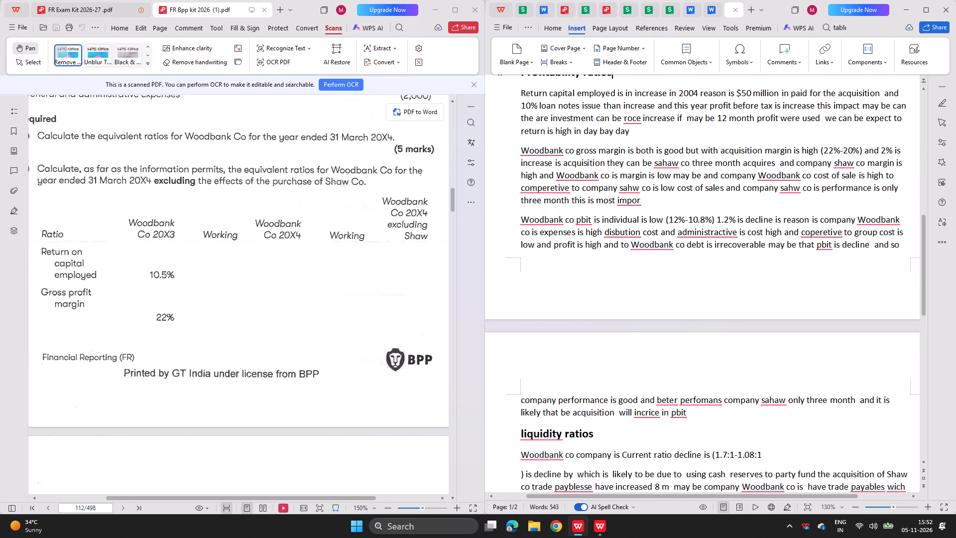
{"action": "scroll", "coordinate": [600, 375], "scroll_direction": "down", "scroll_amount": 1}
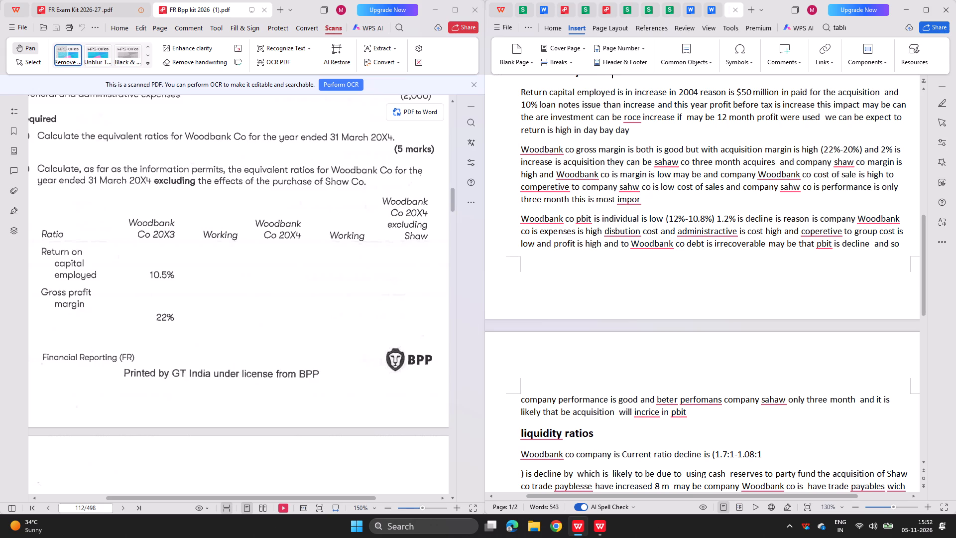
{"action": "left_click_drag", "start_coordinate": [784, 219], "coordinate": [820, 342]}
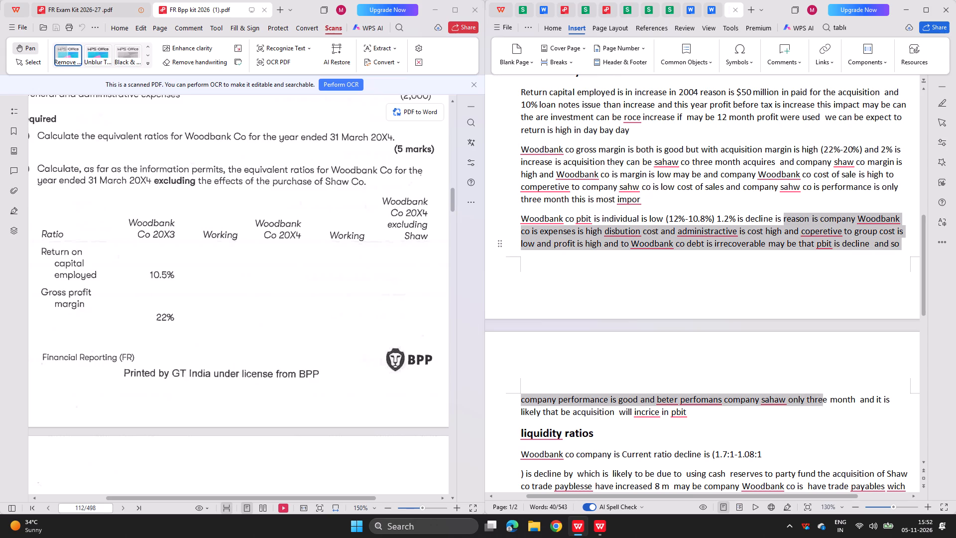
{"action": "left_click_drag", "start_coordinate": [820, 342], "coordinate": [734, 413]}
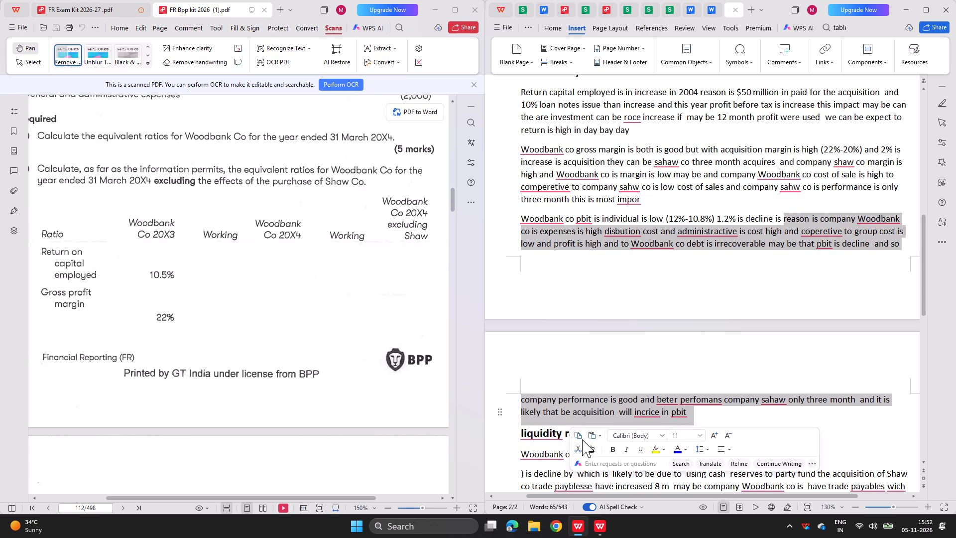
{"action": "left_click", "coordinate": [582, 439]}
{"action": "left_click", "coordinate": [589, 393]}
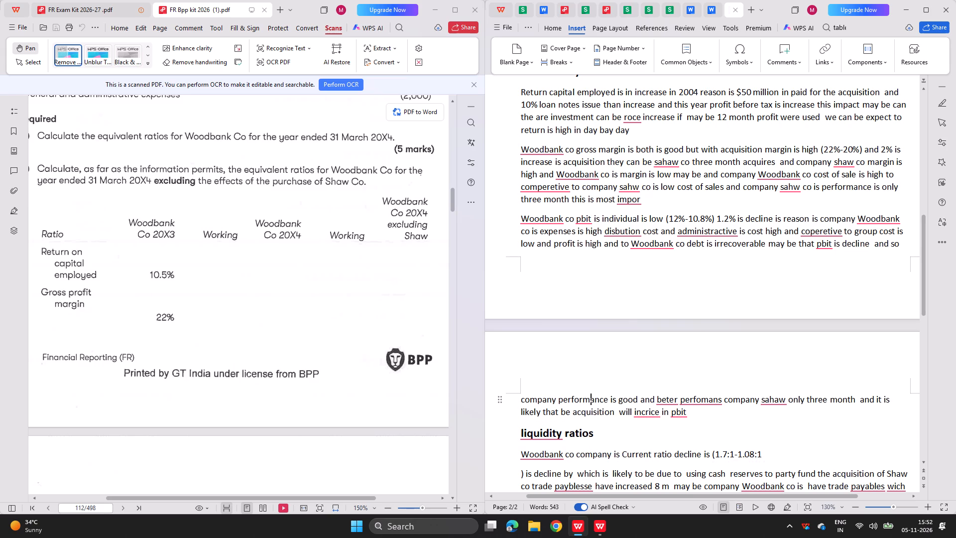
{"action": "left_click", "coordinate": [693, 6]}
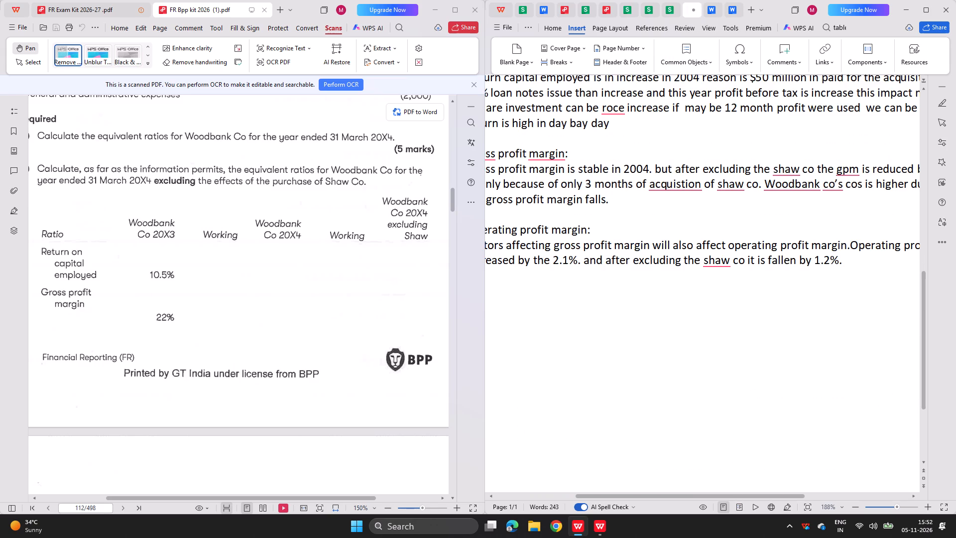
{"action": "scroll", "coordinate": [675, 320], "scroll_direction": "left", "scroll_amount": 1}
{"action": "left_click", "coordinate": [797, 264]}
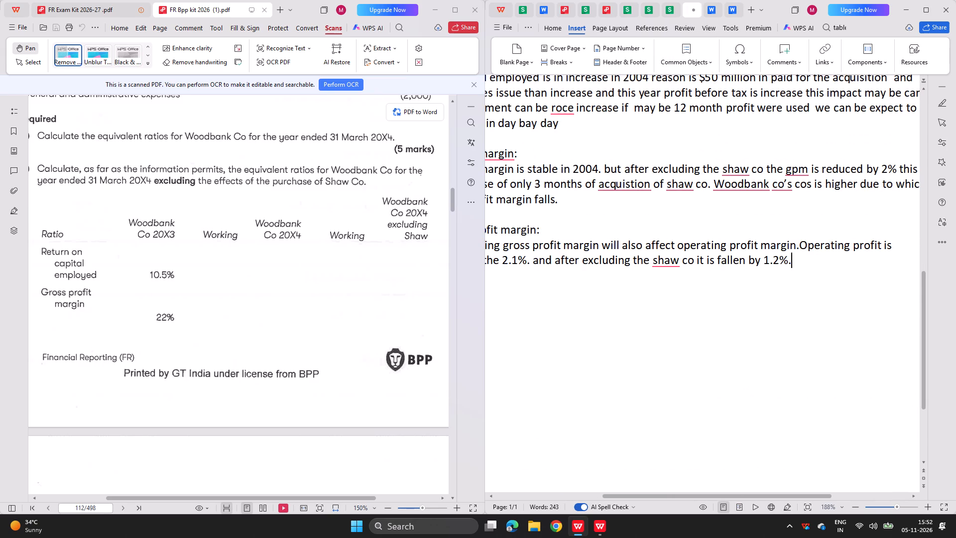
{"action": "key", "text": "ctrl+v"}
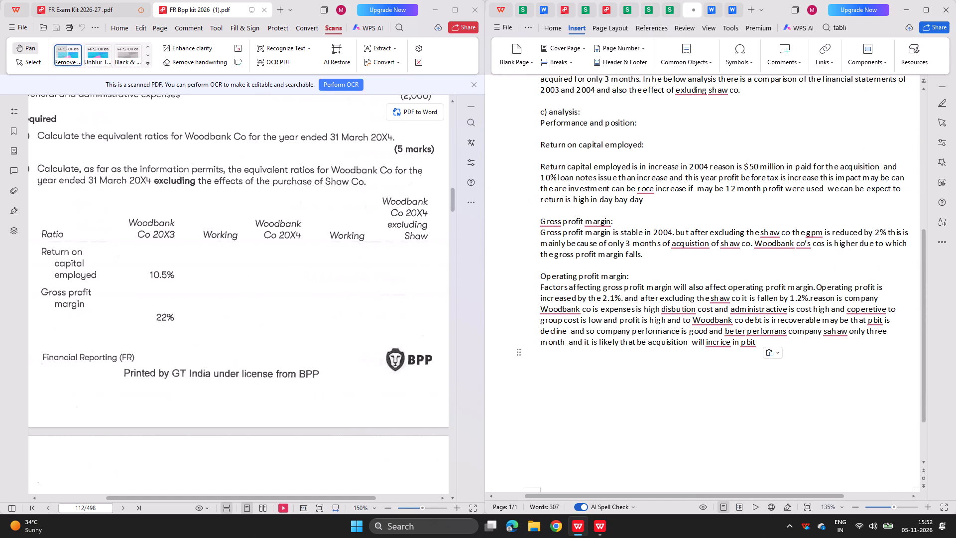
Reword the start of the pasted explanation to "the main reason is Woodbank co", adding "the main" and removing "company".
{"action": "left_click", "coordinate": [811, 300]}
{"action": "key", "text": "space"}
{"action": "type", "text": "the main"}
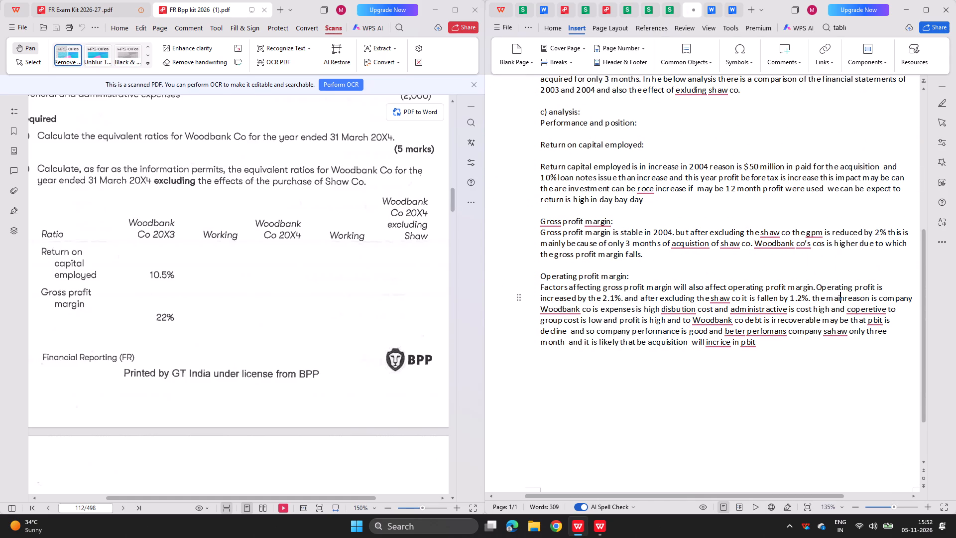
{"action": "key", "text": "space"}
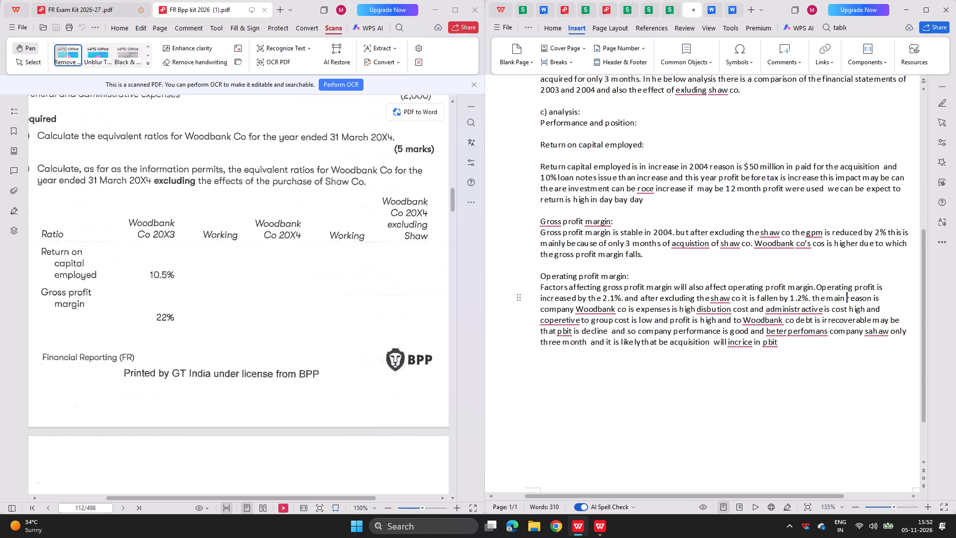
{"action": "left_click", "coordinate": [576, 306]}
{"action": "key", "text": "BackSpace"}
{"action": "key", "text": "BackSpace"}
{"action": "key", "text": "BackSpace"}
{"action": "key", "text": "BackSpace"}
{"action": "key", "text": "BackSpace"}
{"action": "key", "text": "BackSpace"}
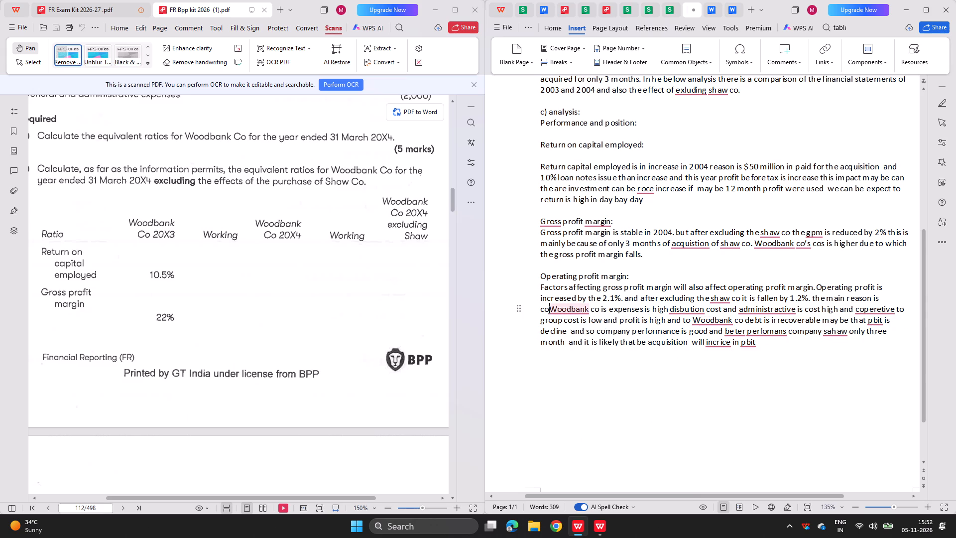
{"action": "key", "text": "BackSpace"}
{"action": "key", "text": "BackSpace"}
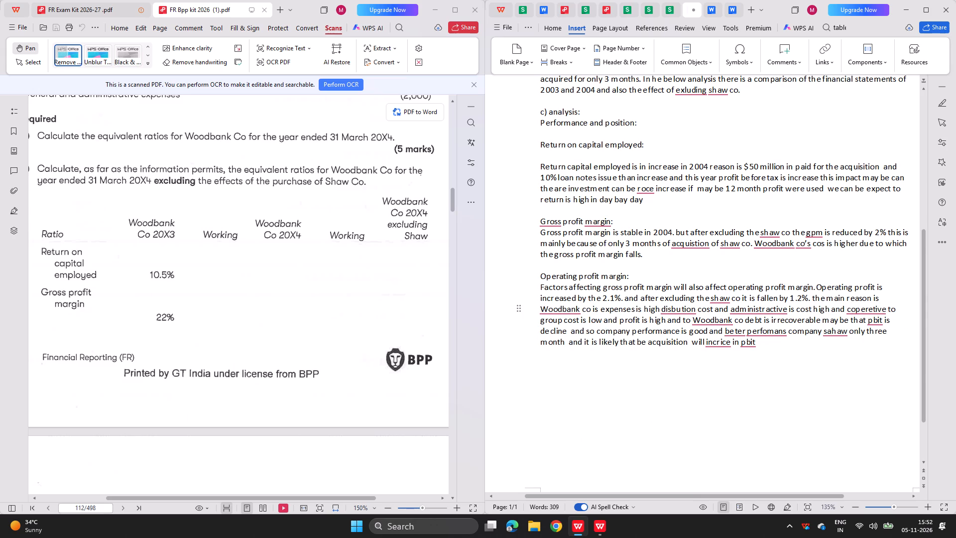
Change "Woodbank co is expenses" to "Woodbank co's expenses" in the operating profit margin paragraph.
{"action": "left_click", "coordinate": [598, 310]}
{"action": "key", "text": "BackSpace"}
{"action": "key", "text": "BackSpace"}
{"action": "key", "text": "BackSpace"}
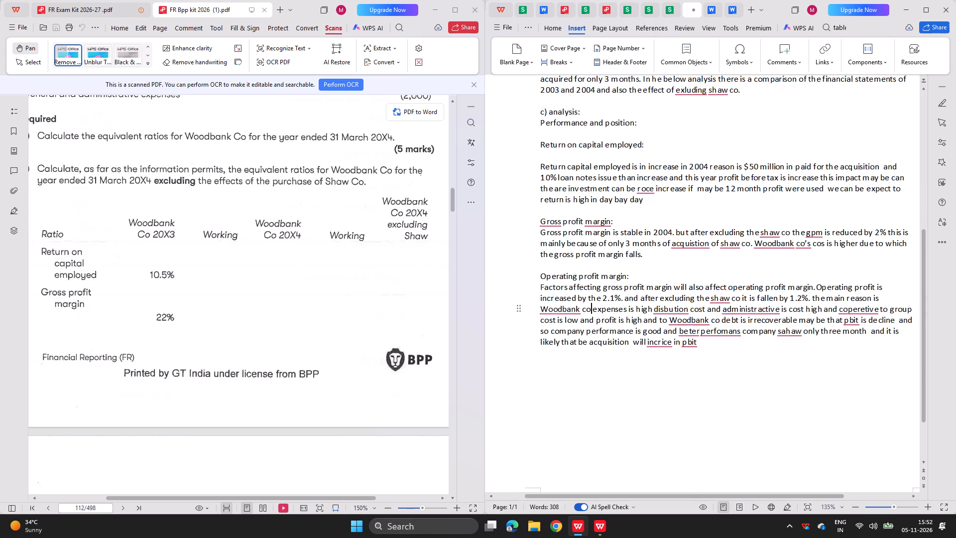
{"action": "type", "text": "'s"}
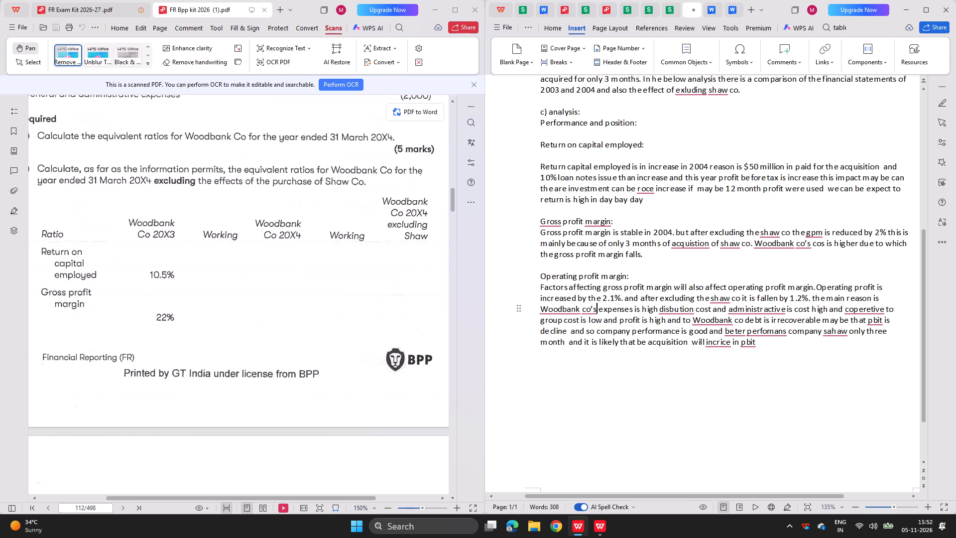
Correct the misspelled cost words in the operating profit margin paragraph to "distribution" and "administrative".
{"action": "left_click", "coordinate": [693, 308]}
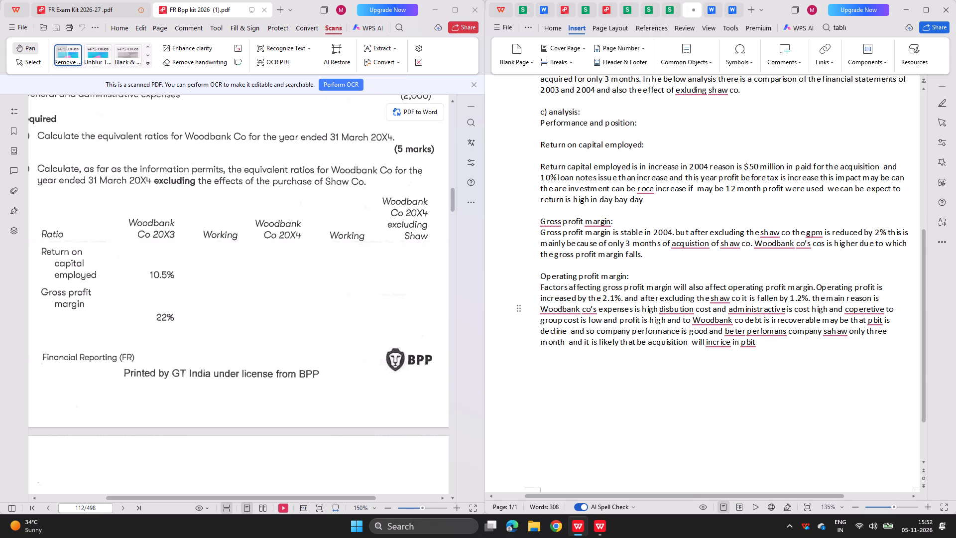
{"action": "left_click", "coordinate": [678, 310]}
{"action": "key", "text": "BackSpace"}
{"action": "key", "text": "BackSpace"}
{"action": "type", "text": "tribu"}
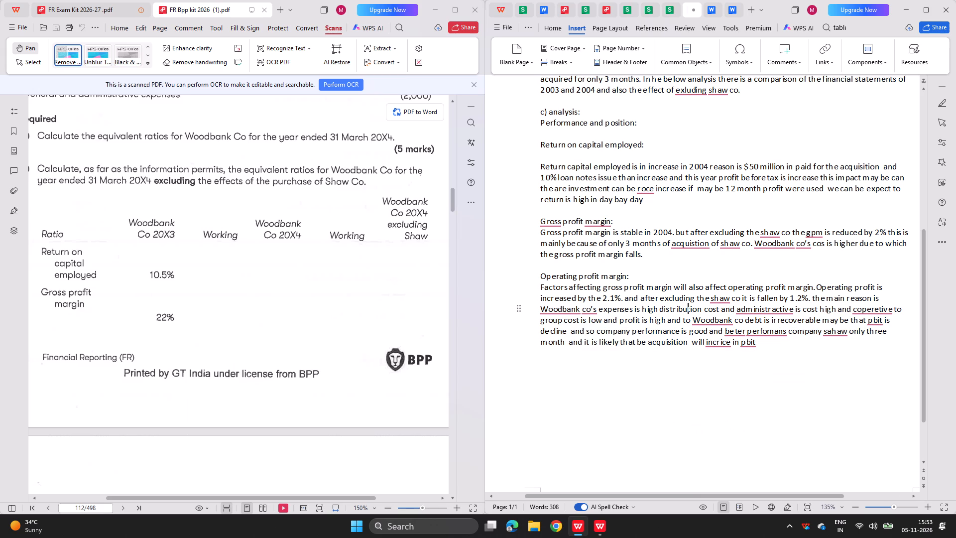
{"action": "left_click", "coordinate": [777, 313]}
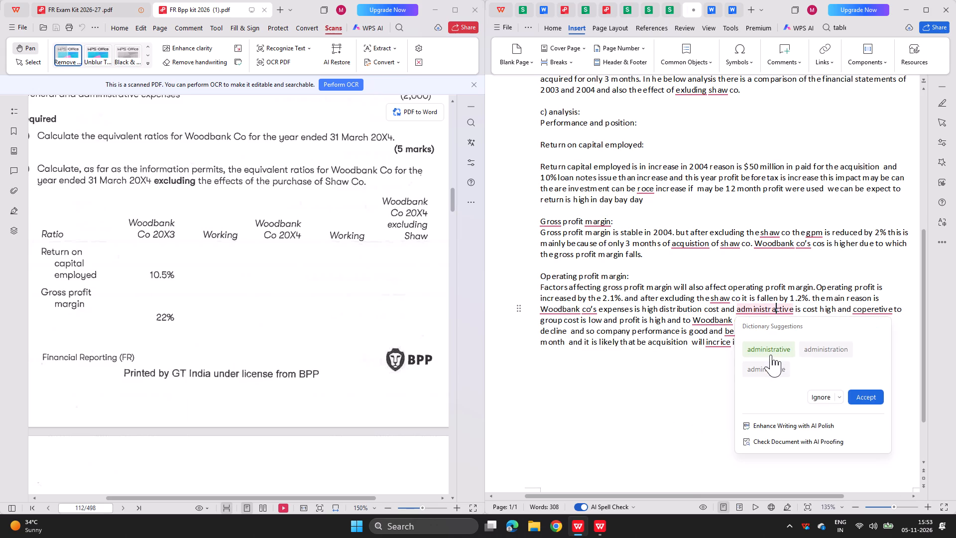
{"action": "left_click", "coordinate": [864, 400]}
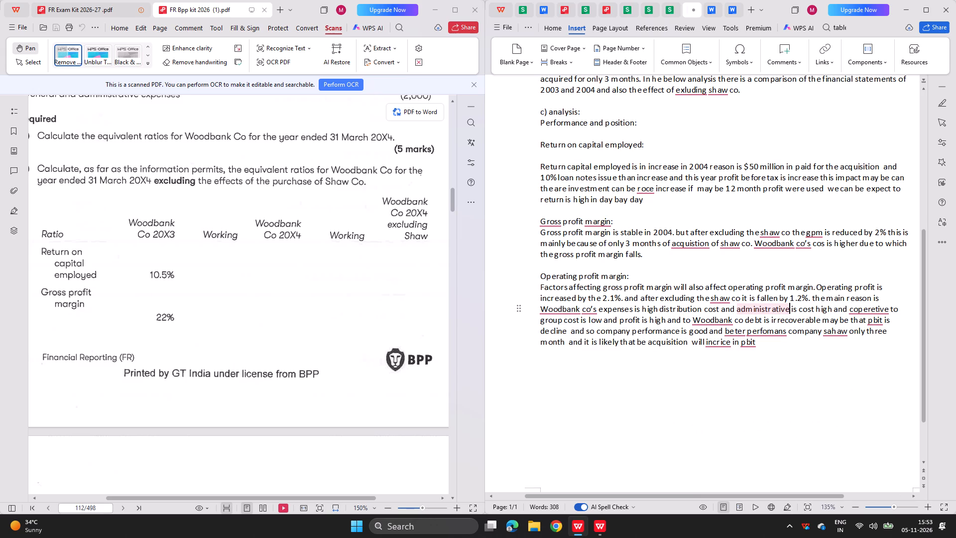
{"action": "left_click", "coordinate": [790, 343]}
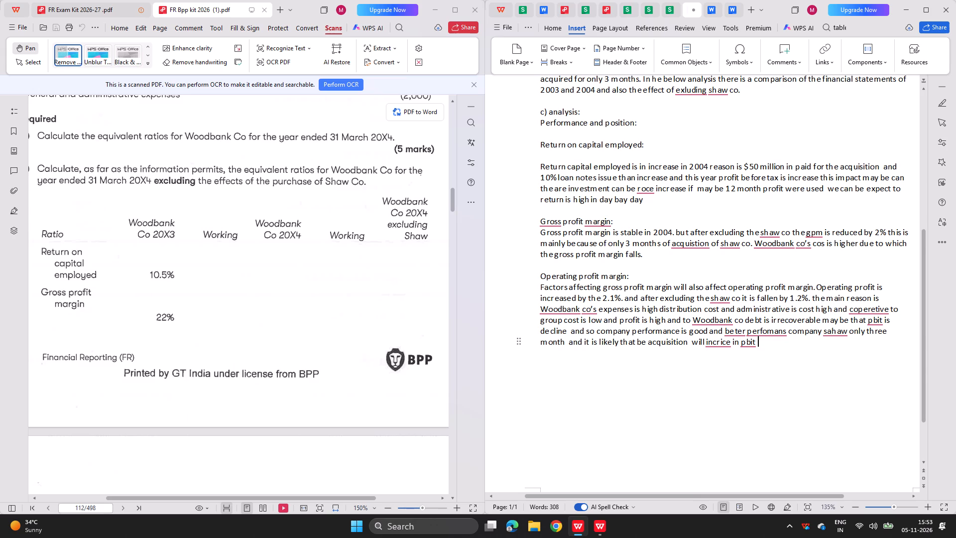
Replace "coperetive" with "compared" before "to group cost" in the operating profit margin paragraph.
{"action": "left_click", "coordinate": [889, 308]}
{"action": "key", "text": "BackSpace"}
{"action": "key", "text": "BackSpace"}
{"action": "key", "text": "BackSpace"}
{"action": "key", "text": "BackSpace"}
{"action": "key", "text": "BackSpace"}
{"action": "key", "text": "BackSpace"}
{"action": "key", "text": "BackSpace"}
{"action": "key", "text": "BackSpace"}
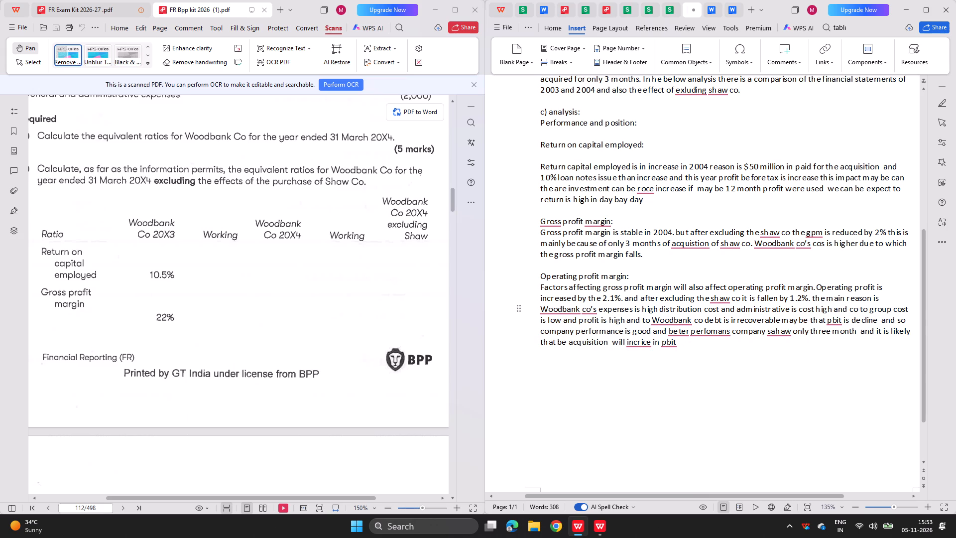
{"action": "type", "text": "mapt"}
{"action": "key", "text": "BackSpace"}
{"action": "type", "text": "red"}
{"action": "key", "text": "space"}
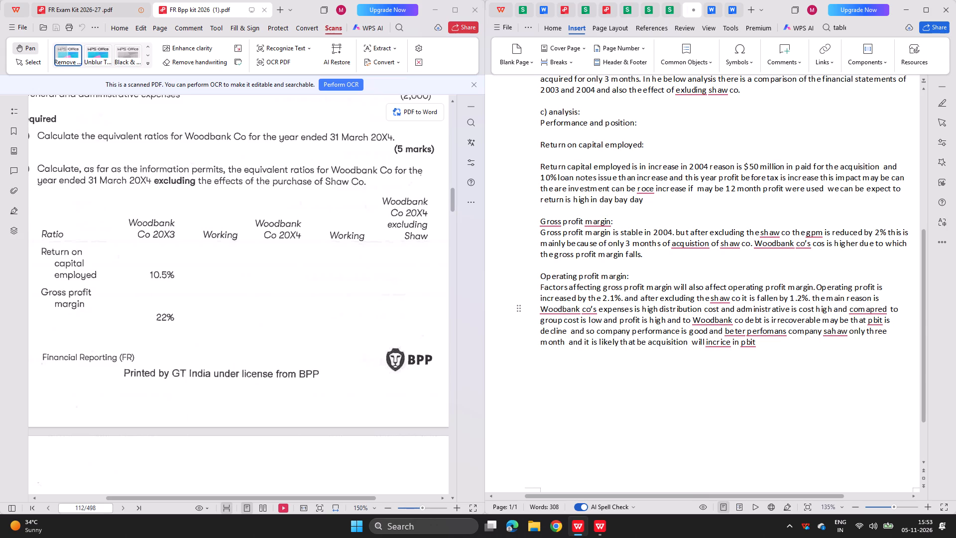
{"action": "left_click", "coordinate": [874, 310]}
{"action": "key", "text": "BackSpace"}
{"action": "key", "text": "BackSpace"}
{"action": "key", "text": "o"}
{"action": "key", "text": "BackSpace"}
{"action": "type", "text": "pa"}
{"action": "left_click", "coordinate": [802, 339]}
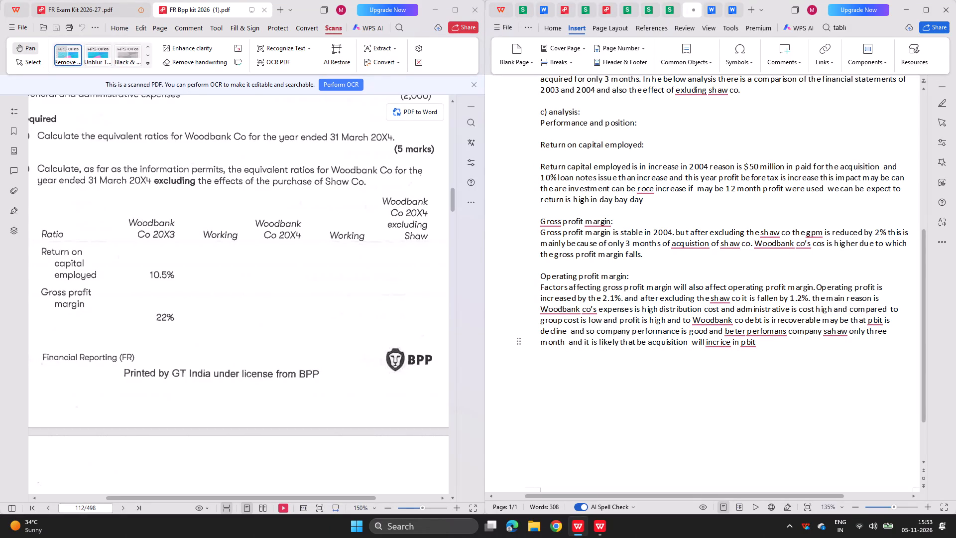
Replace "is good and" with "generates" after "so company performance" in the operating profit margin paragraph.
{"action": "scroll", "coordinate": [603, 397], "scroll_direction": "down", "scroll_amount": 1}
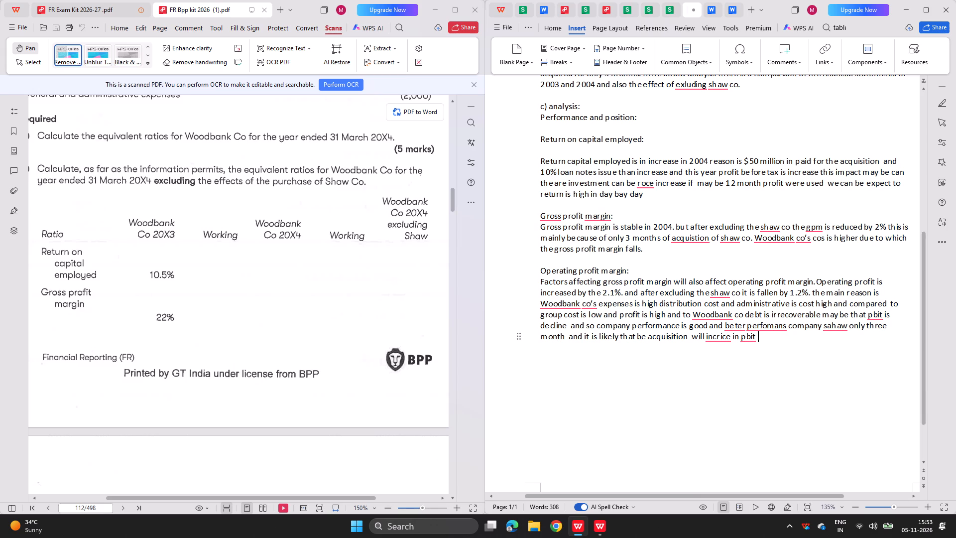
{"action": "left_click", "coordinate": [724, 326]}
{"action": "key", "text": "BackSpace"}
{"action": "key", "text": "BackSpace"}
{"action": "key", "text": "BackSpace"}
{"action": "key", "text": "BackSpace"}
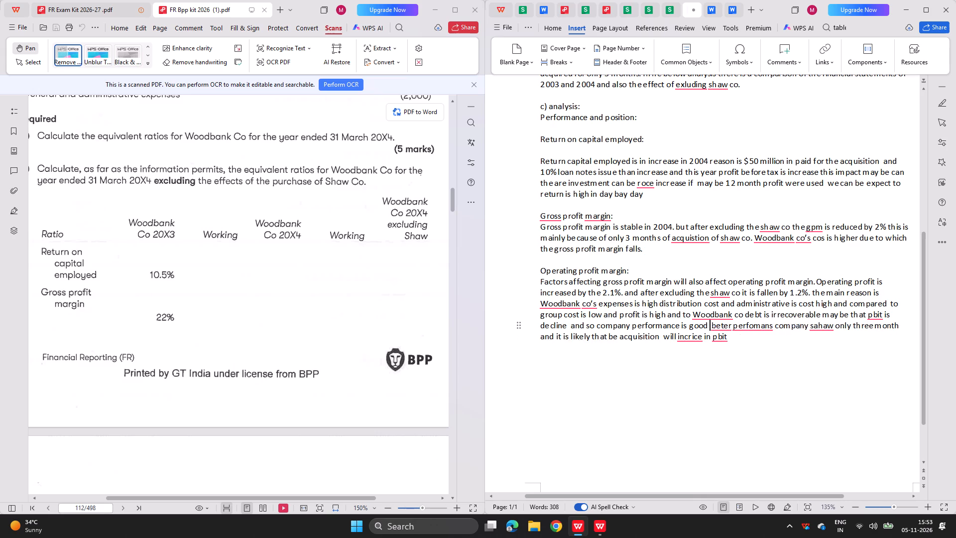
{"action": "key", "text": "BackSpace"}
{"action": "key", "text": "BackSpace"}
{"action": "key", "text": "BackSpace"}
{"action": "key", "text": "BackSpace"}
{"action": "key", "text": "BackSpace"}
{"action": "key", "text": "BackSpace"}
{"action": "key", "text": "BackSpace"}
{"action": "type", "text": "genrates"}
{"action": "key", "text": "space"}
{"action": "key", "text": "BackSpace"}
{"action": "key", "text": "BackSpace"}
{"action": "key", "text": "BackSpace"}
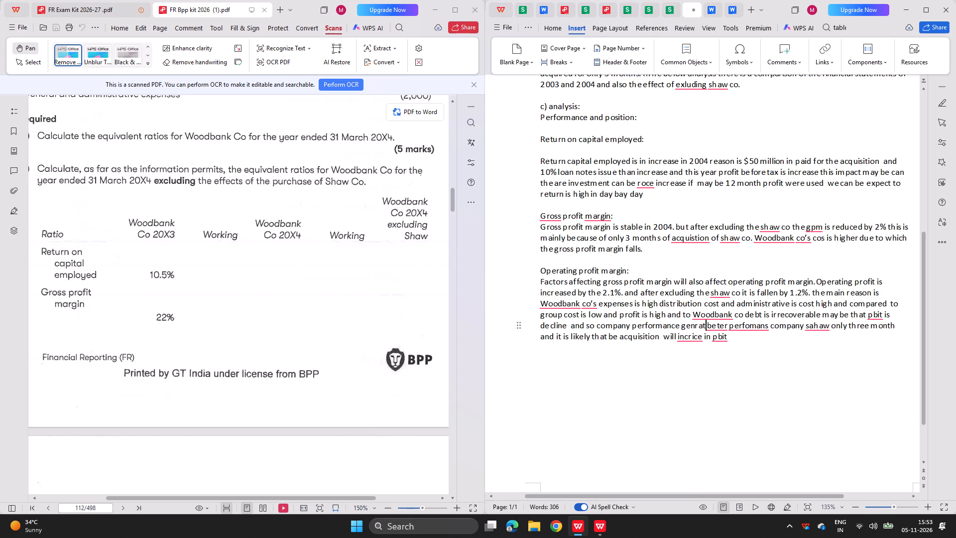
{"action": "key", "text": "BackSpace"}
{"action": "key", "text": "BackSpace"}
{"action": "key", "text": "BackSpace"}
{"action": "key", "text": "a"}
{"action": "key", "text": "BackSpace"}
{"action": "type", "text": "erates"}
{"action": "key", "text": "space"}
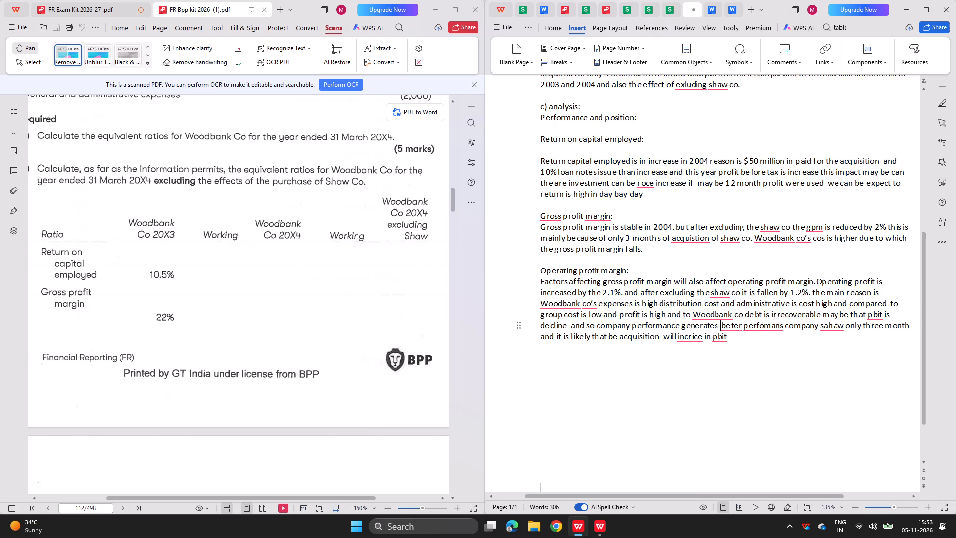
Correct the misspelled words after "generates" in the operating profit margin paragraph to "better performance".
{"action": "left_click", "coordinate": [743, 324]}
{"action": "key", "text": "BackSpace"}
{"action": "key", "text": "BackSpace"}
{"action": "key", "text": "BackSpace"}
{"action": "key", "text": "BackSpace"}
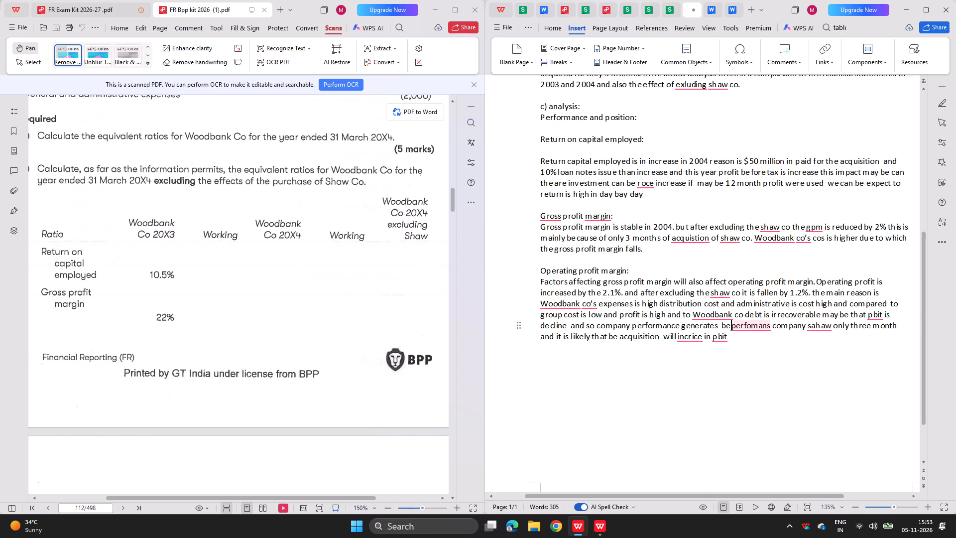
{"action": "type", "text": "tter"}
{"action": "key", "text": "space"}
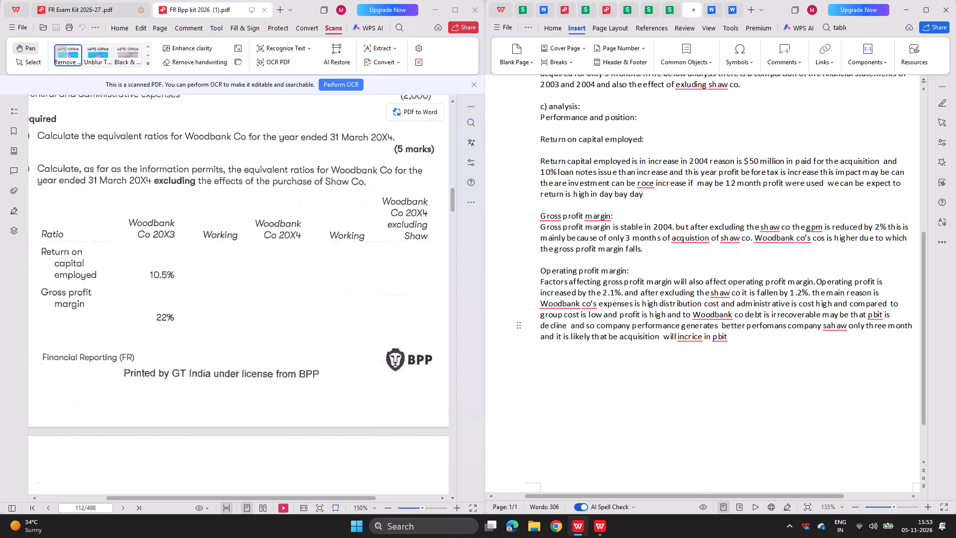
{"action": "left_click", "coordinate": [786, 329]}
{"action": "key", "text": "BackSpace"}
{"action": "key", "text": "BackSpace"}
{"action": "key", "text": "BackSpace"}
{"action": "key", "text": "BackSpace"}
{"action": "key", "text": "BackSpace"}
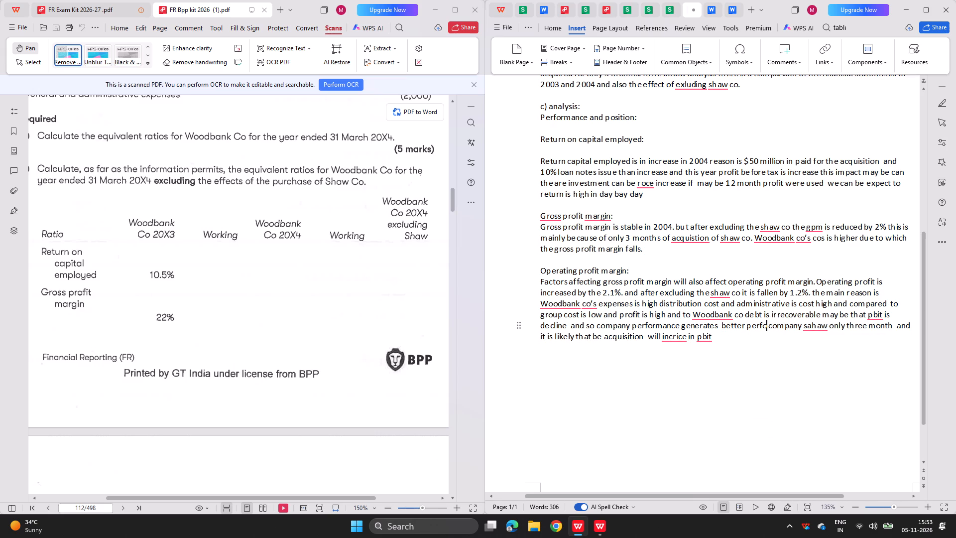
{"action": "type", "text": "rmanv"}
{"action": "key", "text": "BackSpace"}
{"action": "type", "text": "ce"}
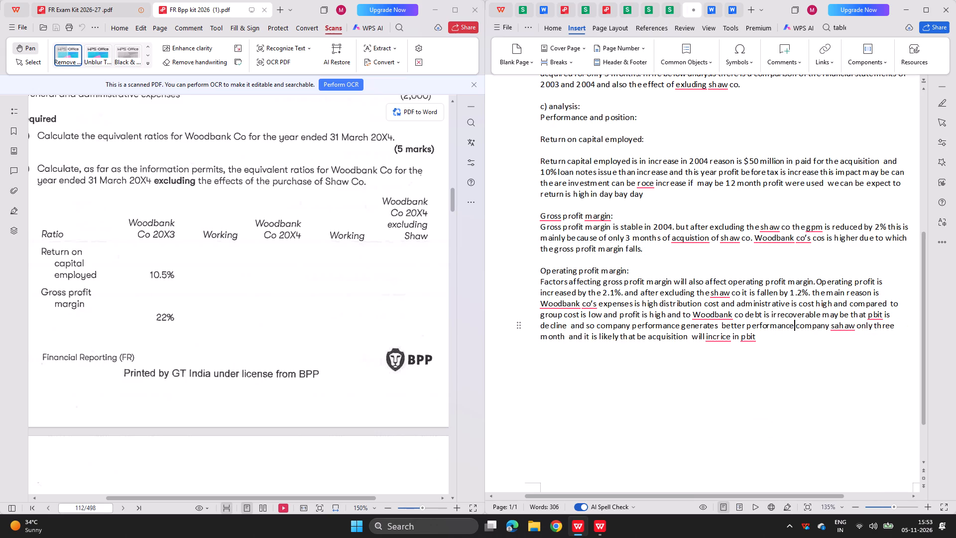
Shorten "company" to "co" after "better performance" in the operating profit margin paragraph.
{"action": "left_click", "coordinate": [828, 328]}
{"action": "key", "text": "backslash"}
{"action": "key", "text": "BackSpace"}
{"action": "key", "text": "BackSpace"}
{"action": "key", "text": "BackSpace"}
{"action": "key", "text": "BackSpace"}
{"action": "key", "text": "BackSpace"}
{"action": "key", "text": "BackSpace"}
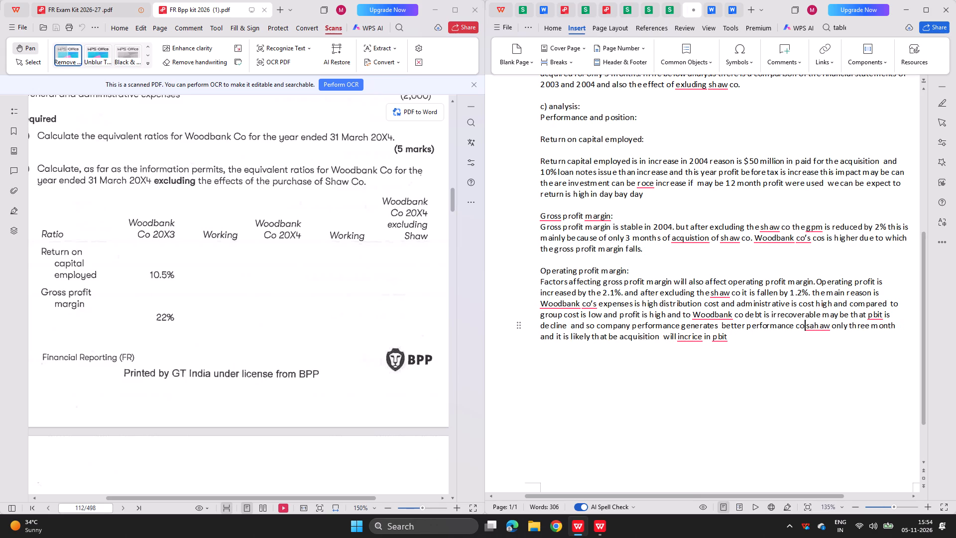
{"action": "key", "text": "space"}
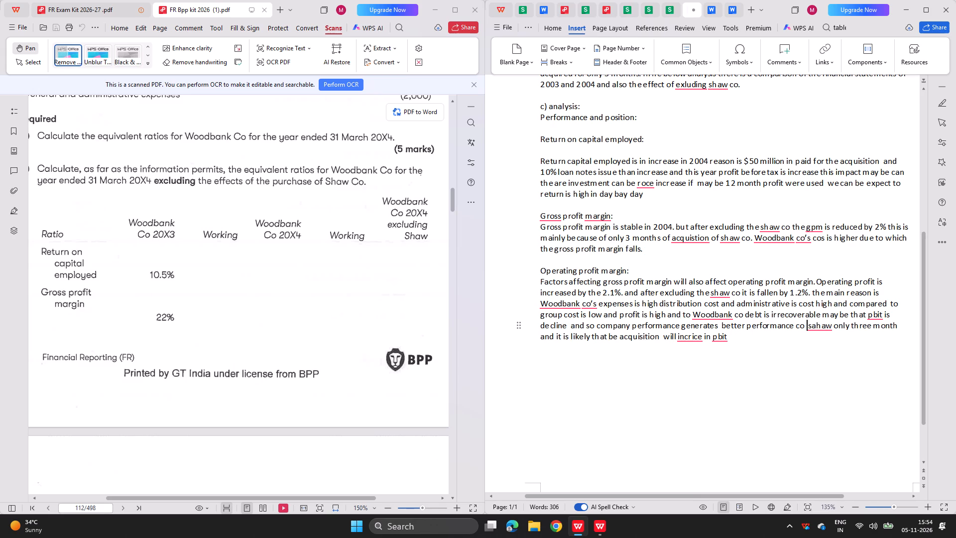
Delete the rest of the operating profit margin paragraph from "sahaw only three month" onward and end it with a full stop after "co".
{"action": "left_click", "coordinate": [835, 328]}
{"action": "left_click", "coordinate": [754, 336]}
{"action": "key", "text": "BackSpace"}
{"action": "key", "text": "BackSpace"}
{"action": "key", "text": "BackSpace"}
{"action": "key", "text": "BackSpace"}
{"action": "key", "text": "BackSpace"}
{"action": "key", "text": "BackSpace"}
{"action": "key", "text": "BackSpace"}
{"action": "key", "text": "BackSpace"}
{"action": "key", "text": "BackSpace"}
{"action": "key", "text": "BackSpace"}
{"action": "key", "text": "BackSpace"}
{"action": "key", "text": "BackSpace"}
{"action": "key", "text": "BackSpace"}
{"action": "key", "text": "BackSpace"}
{"action": "key", "text": "BackSpace"}
{"action": "key", "text": "BackSpace"}
{"action": "key", "text": "BackSpace"}
{"action": "key", "text": "BackSpace"}
{"action": "key", "text": "BackSpace"}
{"action": "key", "text": "BackSpace"}
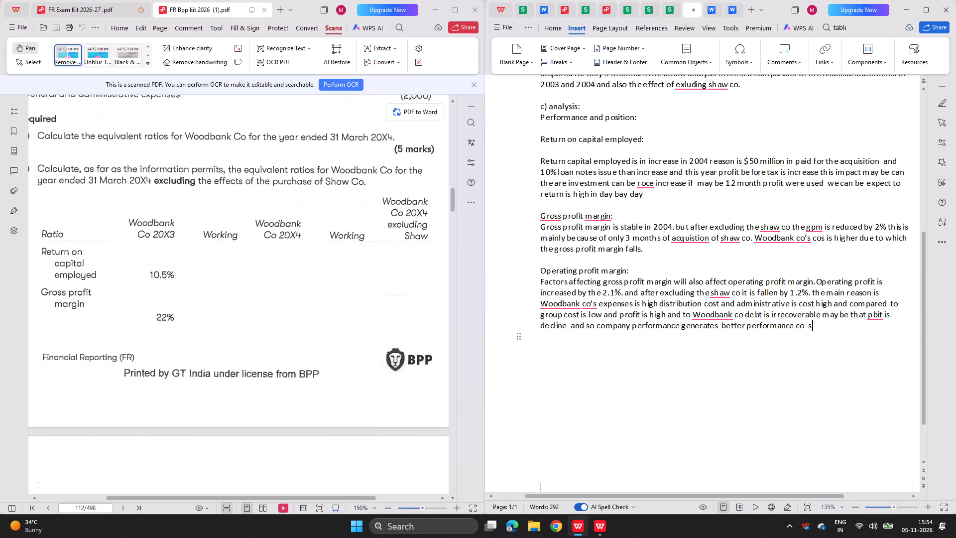
{"action": "key", "text": "BackSpace"}
{"action": "key", "text": "BackSpace"}
{"action": "key", "text": "BackSpace"}
{"action": "key", "text": "period"}
Add the heading "Current ratio:" below the operating profit margin paragraph.
{"action": "scroll", "coordinate": [721, 335], "scroll_direction": "up", "scroll_amount": 1}
{"action": "scroll", "coordinate": [613, 355], "scroll_direction": "down", "scroll_amount": 1}
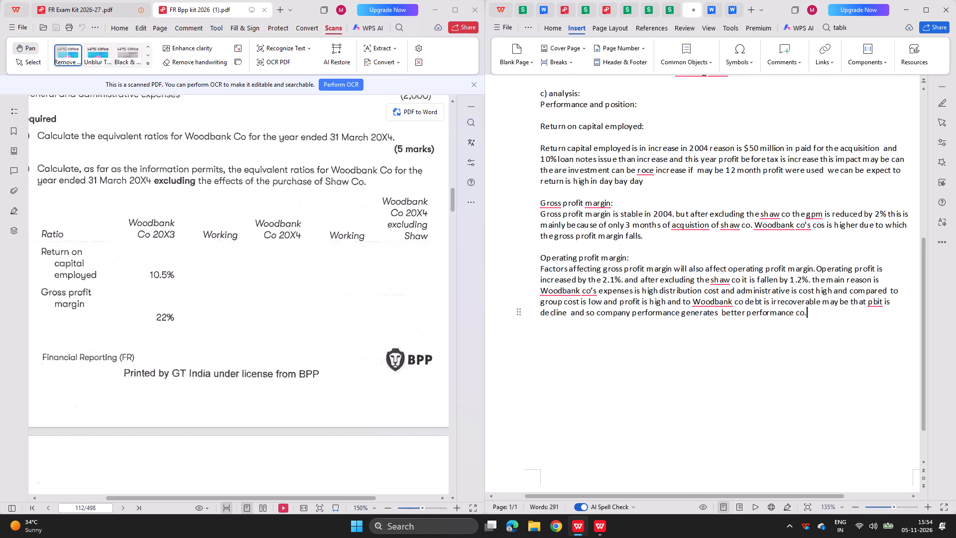
{"action": "scroll", "coordinate": [613, 355], "scroll_direction": "down", "scroll_amount": 1}
{"action": "left_click", "coordinate": [584, 343]}
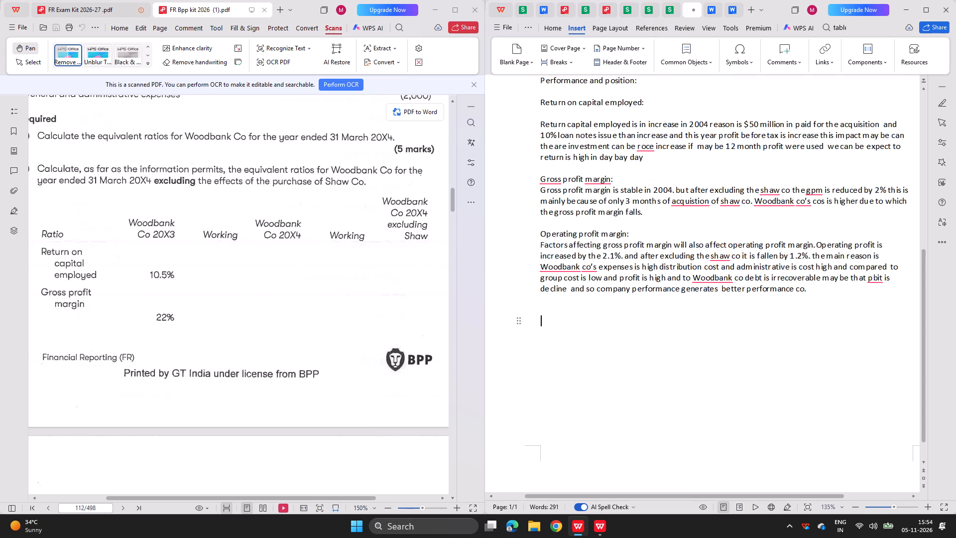
{"action": "scroll", "coordinate": [346, 319], "scroll_direction": "down", "scroll_amount": 1}
{"action": "type", "text": "current ra"}
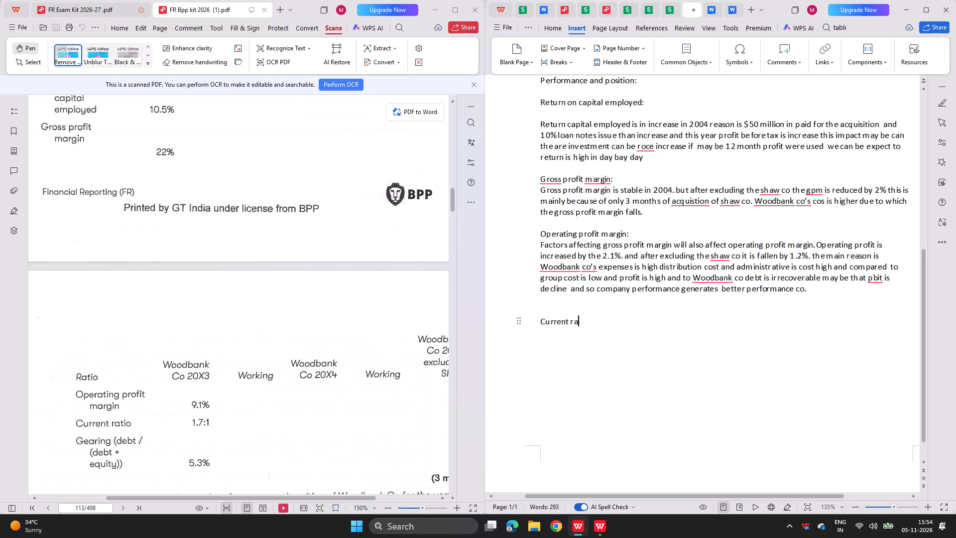
{"action": "type", "text": "tio"}
{"action": "key", "text": "shift+colon"}
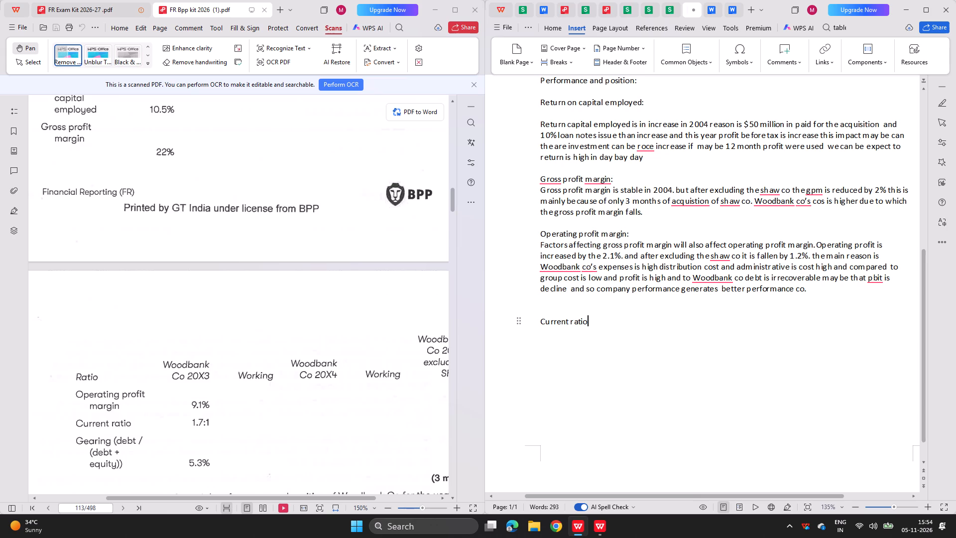
{"action": "key", "text": "Return"}
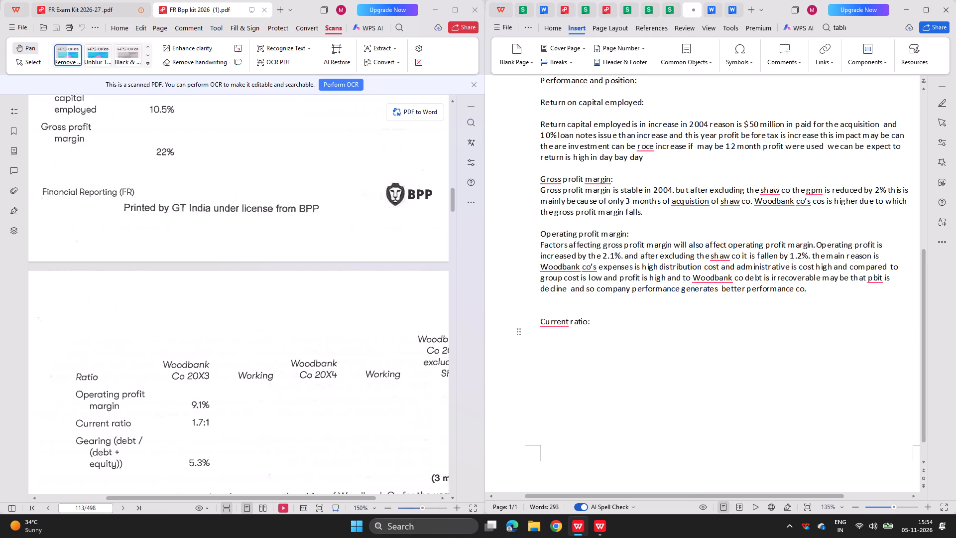
Remove the extra blank line above the "Current ratio:" heading and start a new line beneath the heading.
{"action": "left_click", "coordinate": [536, 321]}
{"action": "key", "text": "BackSpace"}
{"action": "left_click", "coordinate": [553, 328]}
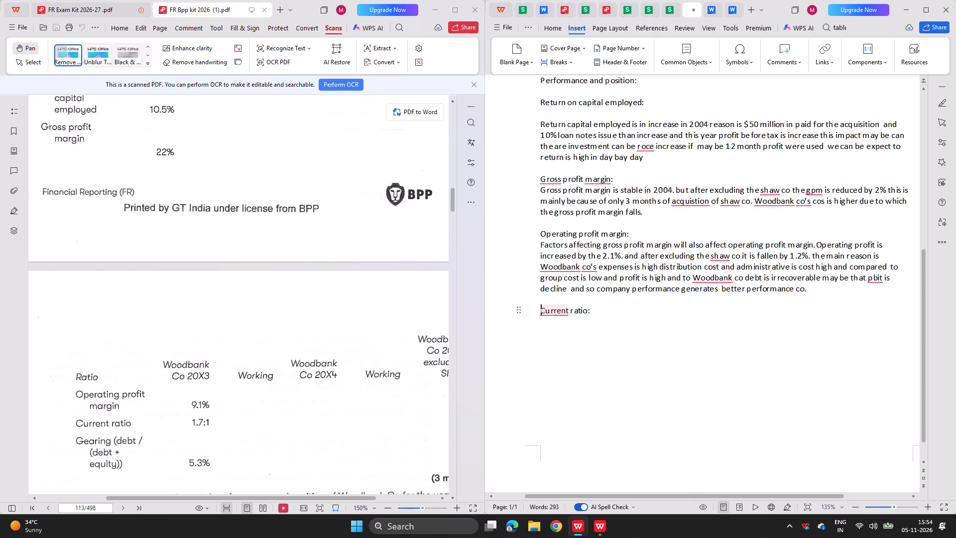
{"action": "left_click", "coordinate": [575, 312]}
{"action": "key", "text": "BackSpace"}
{"action": "key", "text": "r"}
{"action": "key", "text": "Return"}
{"action": "key", "text": "BackSpace"}
{"action": "key", "text": "Right"}
{"action": "key", "text": "Right"}
{"action": "key", "text": "Right"}
{"action": "key", "text": "Right"}
{"action": "key", "text": "Right"}
{"action": "key", "text": "Return"}
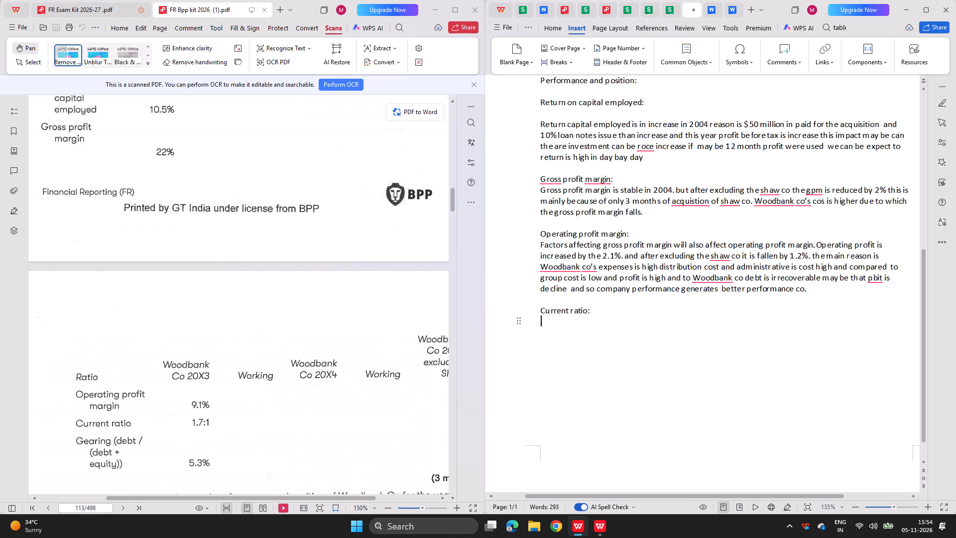
Review the ratios table, the part (c) requirement and the current ratio explanations in the two earlier practice answers.
{"action": "scroll", "coordinate": [296, 327], "scroll_direction": "down", "scroll_amount": 1}
{"action": "scroll", "coordinate": [620, 243], "scroll_direction": "up", "scroll_amount": 5}
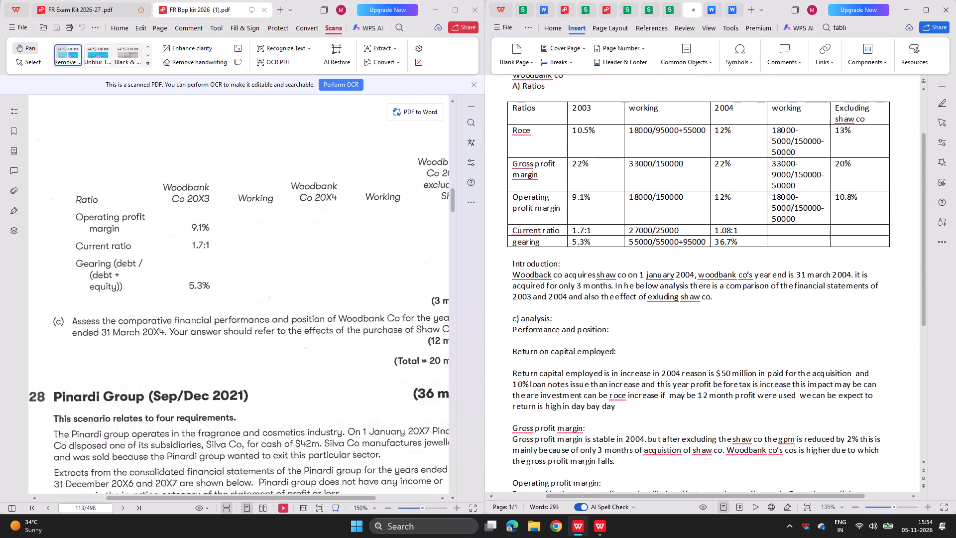
{"action": "scroll", "coordinate": [600, 311], "scroll_direction": "down", "scroll_amount": 1}
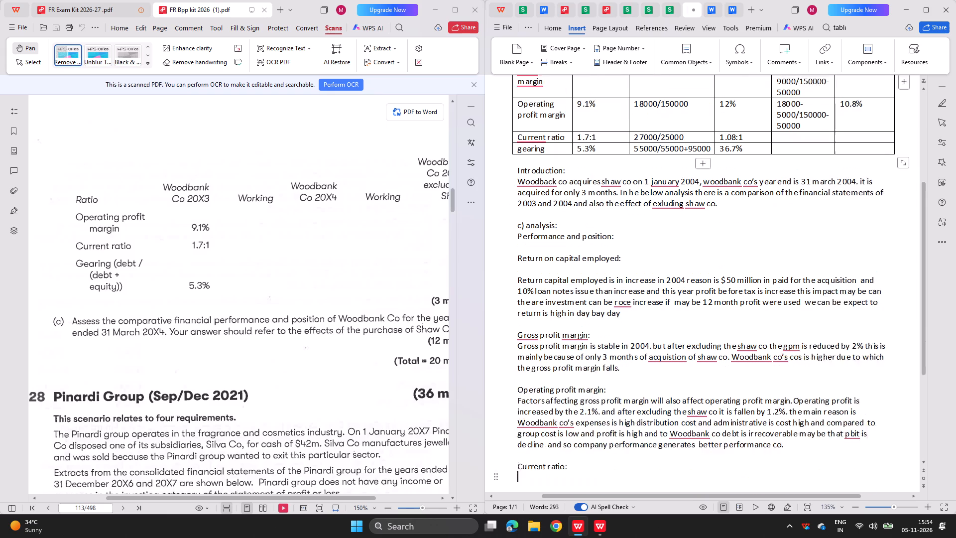
{"action": "scroll", "coordinate": [635, 176], "scroll_direction": "down", "scroll_amount": 1}
{"action": "left_click", "coordinate": [726, 7]}
{"action": "scroll", "coordinate": [658, 273], "scroll_direction": "down", "scroll_amount": 1}
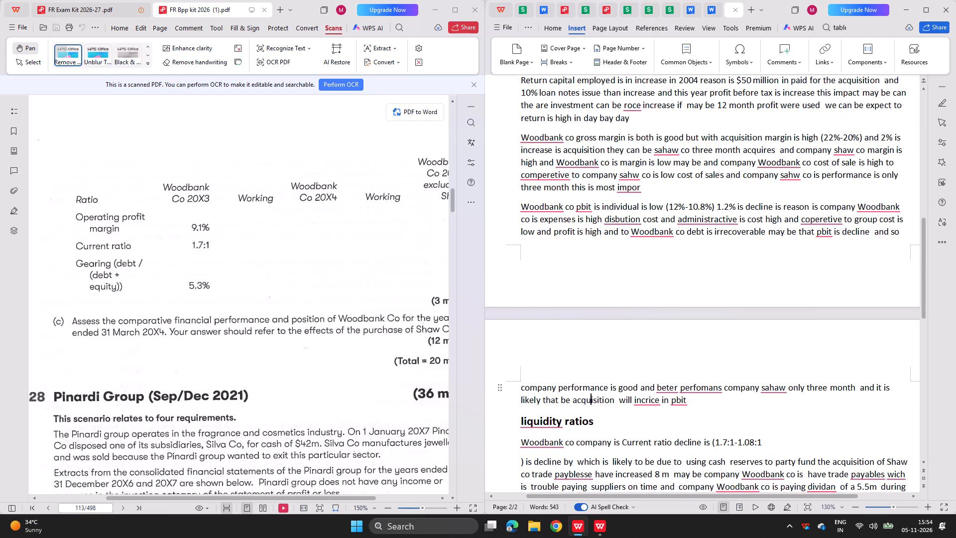
{"action": "scroll", "coordinate": [658, 273], "scroll_direction": "down", "scroll_amount": 1}
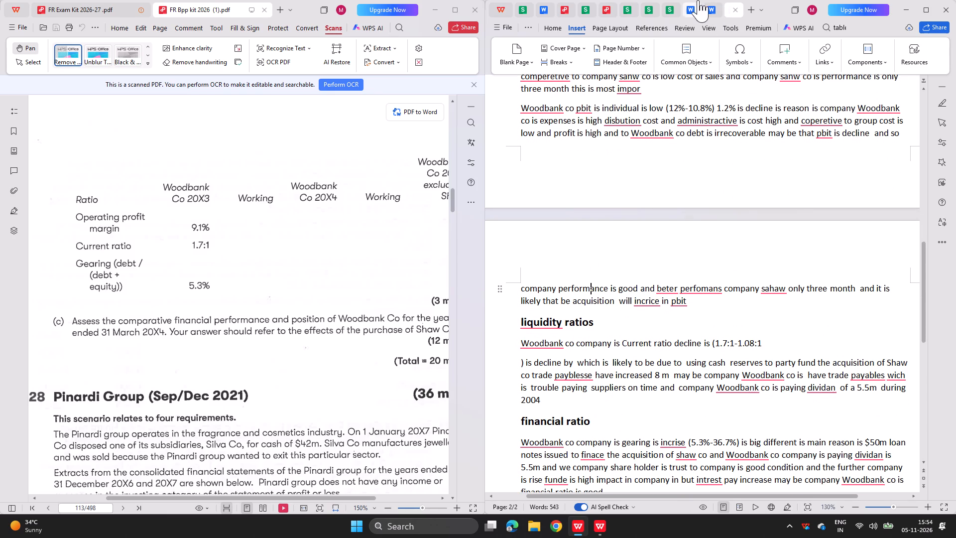
{"action": "left_click", "coordinate": [715, 4]}
{"action": "scroll", "coordinate": [633, 254], "scroll_direction": "down", "scroll_amount": 1}
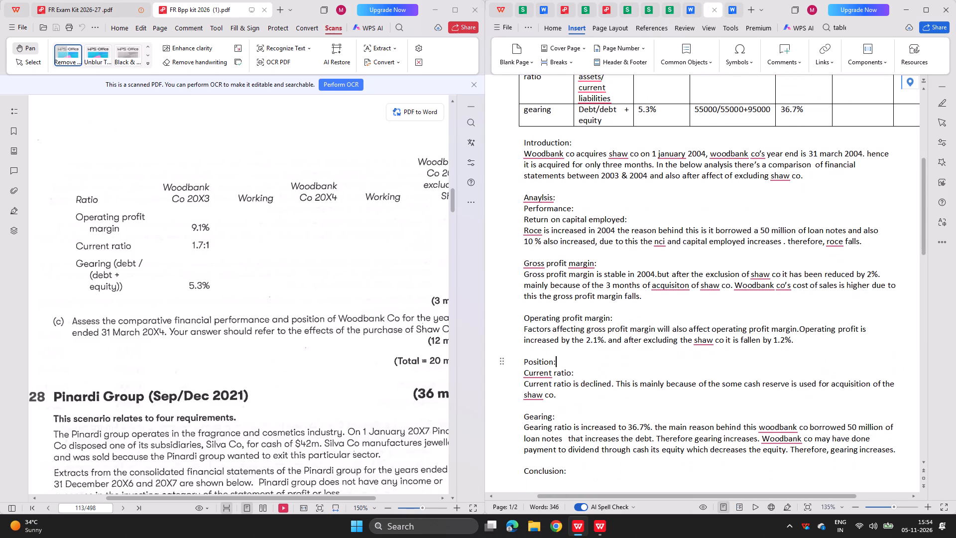
{"action": "scroll", "coordinate": [633, 254], "scroll_direction": "down", "scroll_amount": 3}
{"action": "left_click", "coordinate": [693, 13]}
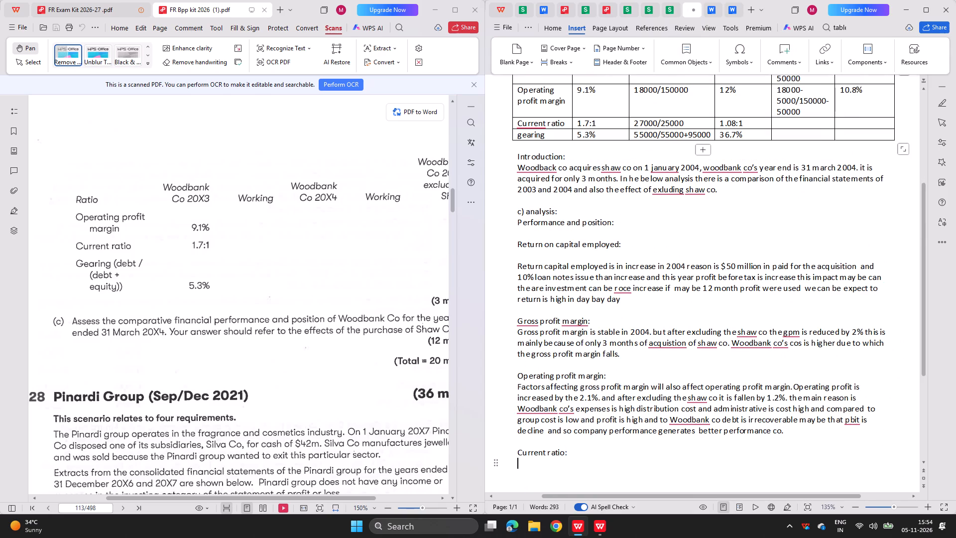
Begin the paragraph under the "Current ratio:" heading with "The current ratio is declined".
{"action": "scroll", "coordinate": [620, 286], "scroll_direction": "down", "scroll_amount": 1}
{"action": "type", "text": "the current raio i"}
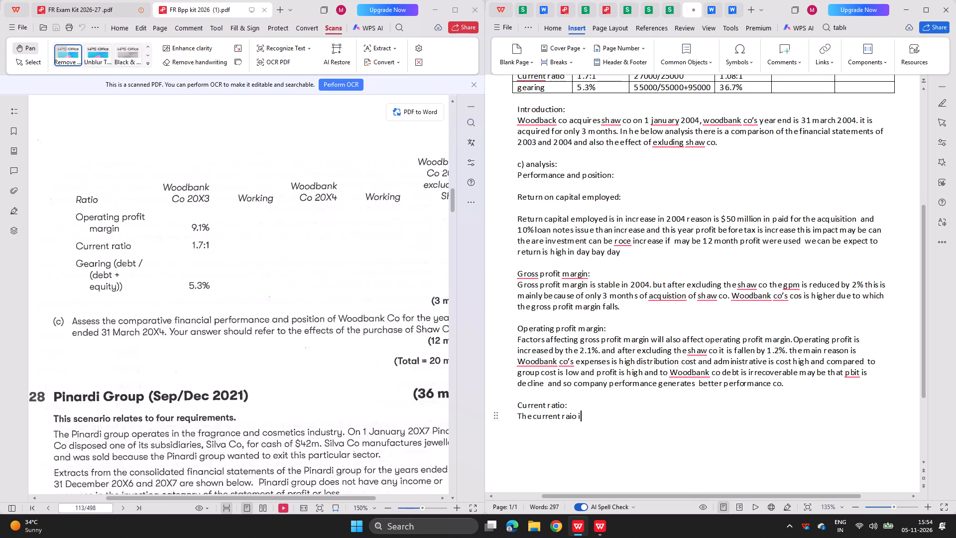
{"action": "key", "text": "BackSpace"}
{"action": "key", "text": "BackSpace"}
{"action": "key", "text": "BackSpace"}
{"action": "key", "text": "BackSpace"}
{"action": "type", "text": "tio is deci"}
{"action": "key", "text": "BackSpace"}
{"action": "type", "text": "lined"}
{"action": "key", "text": "space"}
{"action": "key", "text": "BackSpace"}
{"action": "key", "text": "BackSpace"}
{"action": "key", "text": "BackSpace"}
{"action": "key", "text": "BackSpace"}
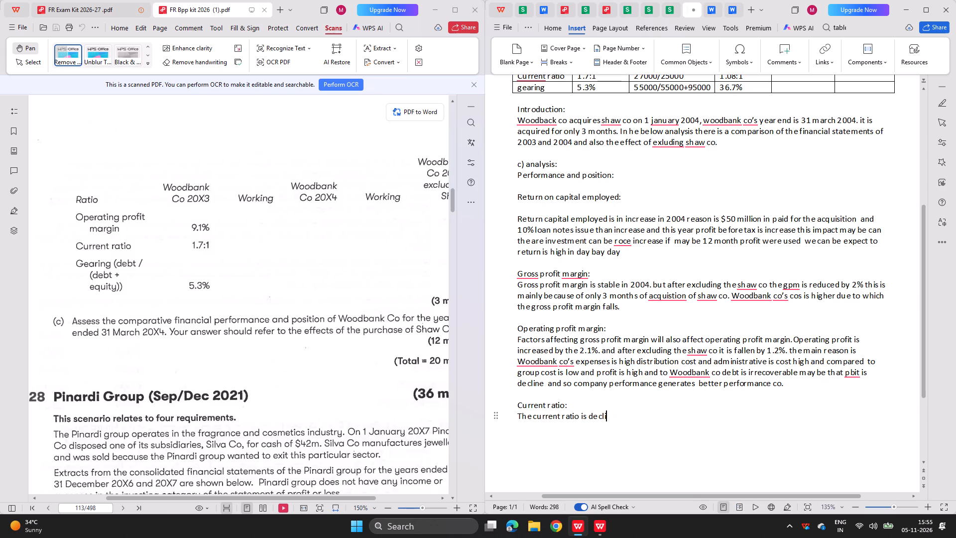
{"action": "key", "text": "BackSpace"}
{"action": "type", "text": "ined"}
{"action": "key", "text": "space"}
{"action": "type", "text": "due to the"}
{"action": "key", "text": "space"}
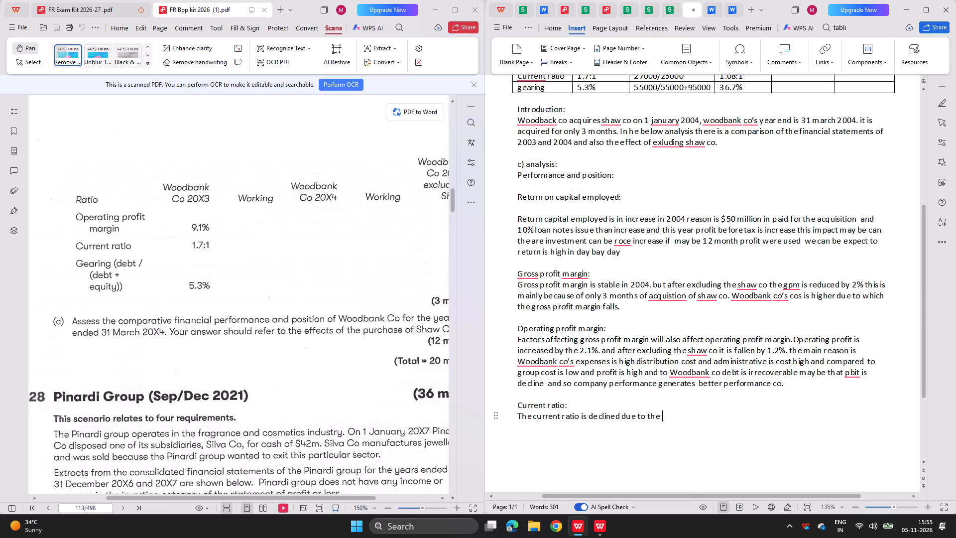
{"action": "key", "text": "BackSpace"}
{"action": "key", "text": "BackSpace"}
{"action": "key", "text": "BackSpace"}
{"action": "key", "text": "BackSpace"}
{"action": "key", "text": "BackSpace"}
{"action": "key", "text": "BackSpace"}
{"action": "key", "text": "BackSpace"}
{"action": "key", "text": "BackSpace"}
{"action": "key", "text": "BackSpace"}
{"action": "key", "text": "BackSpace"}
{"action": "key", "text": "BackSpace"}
Continue the current ratio sentence with "maybe due to there is some cash reserve that".
{"action": "type", "text": "maybe"}
{"action": "key", "text": "space"}
{"action": "type", "text": "due to d=there is"}
{"action": "key", "text": "BackSpace"}
{"action": "key", "text": "BackSpace"}
{"action": "key", "text": "BackSpace"}
{"action": "key", "text": "BackSpace"}
{"action": "key", "text": "BackSpace"}
{"action": "key", "text": "BackSpace"}
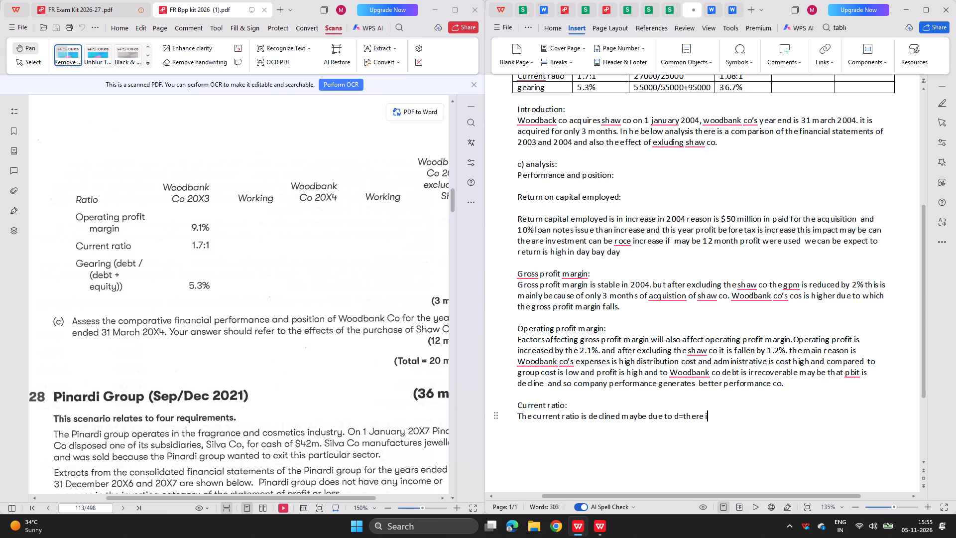
{"action": "key", "text": "BackSpace"}
{"action": "key", "text": "BackSpace"}
{"action": "key", "text": "BackSpace"}
{"action": "key", "text": "BackSpace"}
{"action": "type", "text": "there is some cash reserve that"}
{"action": "key", "text": "space"}
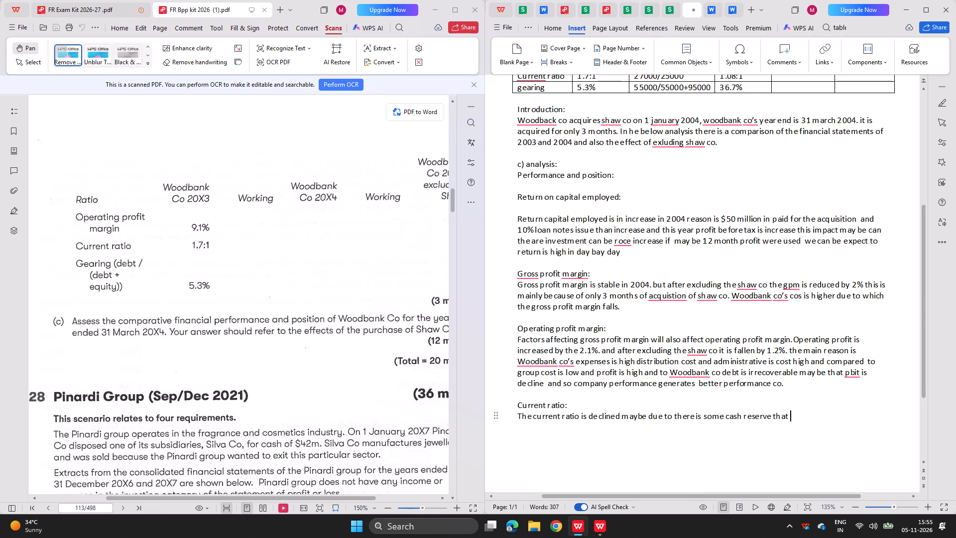
Finish the current ratio sentence with "is been used to acquire shaw co.".
{"action": "type", "text": "is bee"}
{"action": "key", "text": "space"}
{"action": "key", "text": "BackSpace"}
{"action": "type", "text": "n used to acquire"}
{"action": "key", "text": "space"}
{"action": "type", "text": "shaw oc"}
{"action": "type", "text": "\\\\\\"}
{"action": "key", "text": "BackSpace"}
{"action": "key", "text": "BackSpace"}
{"action": "key", "text": "BackSpace"}
{"action": "key", "text": "BackSpace"}
{"action": "key", "text": "BackSpace"}
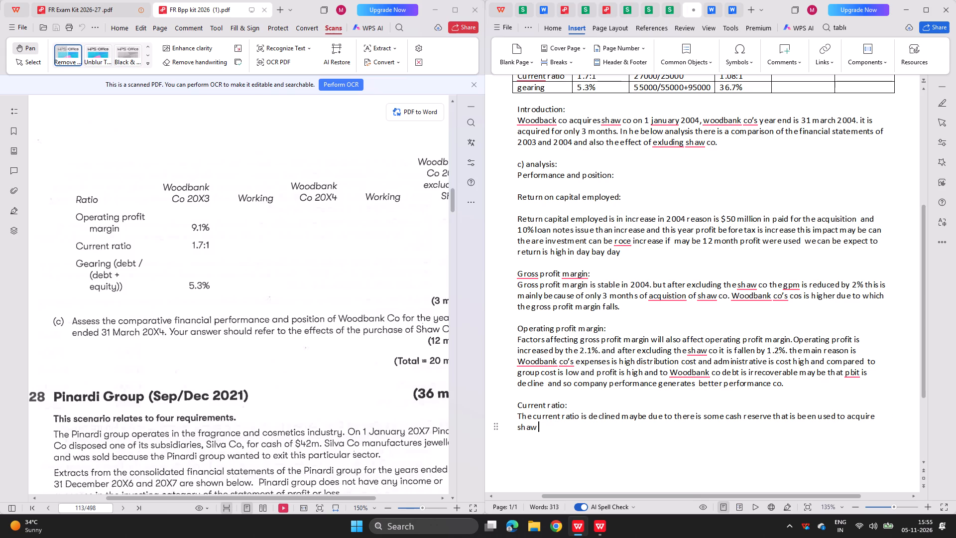
{"action": "type", "text": "co."}
Compare the current ratio and gearing commentary in the two earlier practice answers.
{"action": "scroll", "coordinate": [656, 295], "scroll_direction": "up", "scroll_amount": 1}
{"action": "left_click", "coordinate": [709, 7]}
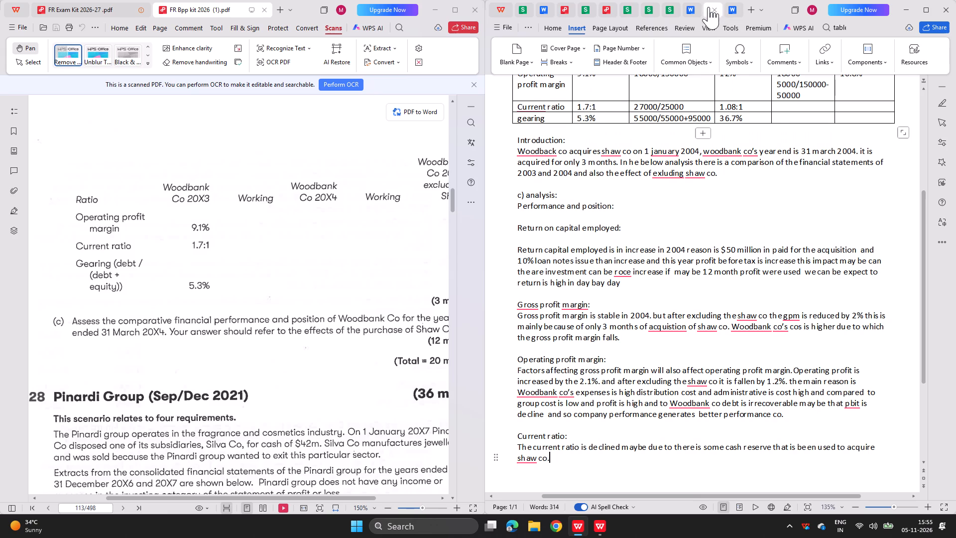
{"action": "scroll", "coordinate": [639, 253], "scroll_direction": "down", "scroll_amount": 3}
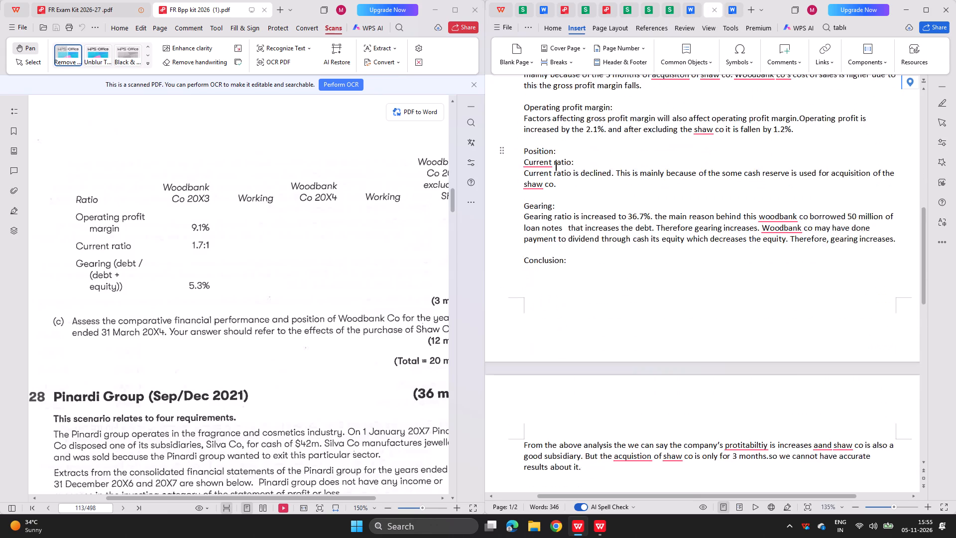
{"action": "scroll", "coordinate": [634, 273], "scroll_direction": "down", "scroll_amount": 2}
{"action": "left_click", "coordinate": [729, 5]}
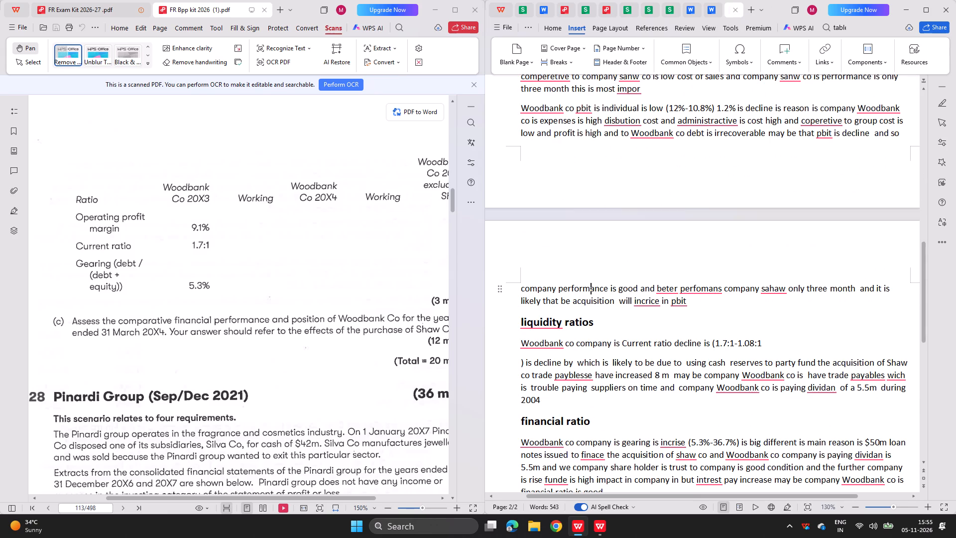
{"action": "scroll", "coordinate": [630, 338], "scroll_direction": "down", "scroll_amount": 1}
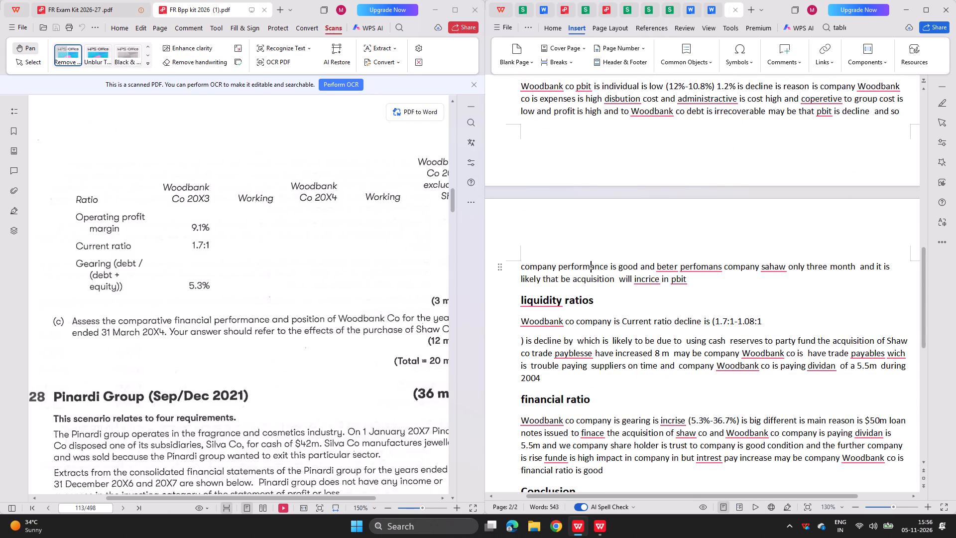
Re-read the question's statement of financial position, Shaw Co acquisition notes and requirements (a) to (c) in the BPP kit.
{"action": "scroll", "coordinate": [378, 372], "scroll_direction": "up", "scroll_amount": 1}
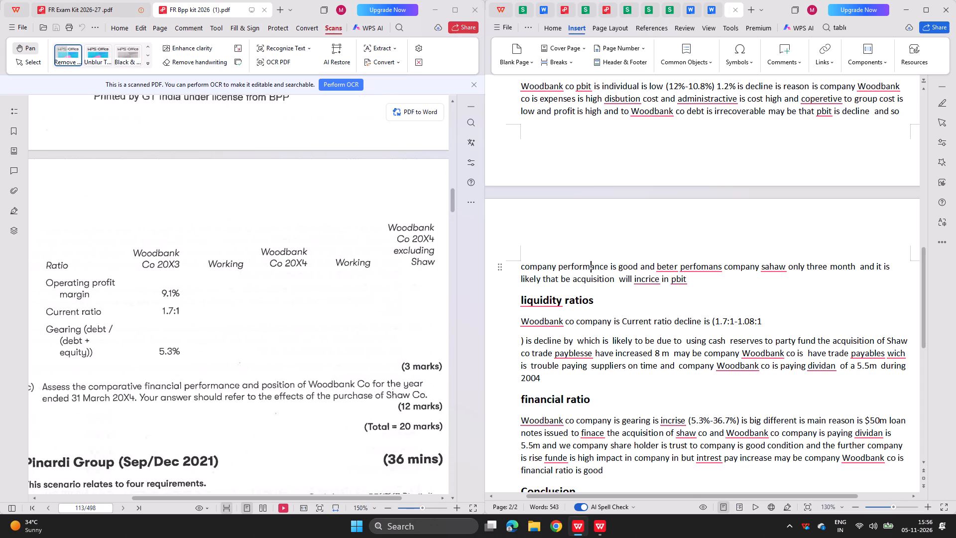
{"action": "scroll", "coordinate": [566, 367], "scroll_direction": "down", "scroll_amount": 1}
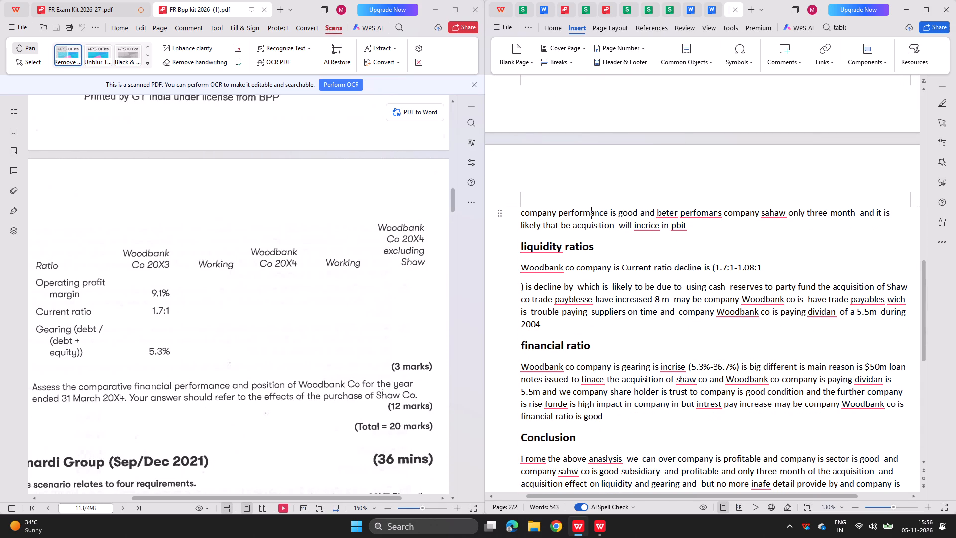
{"action": "scroll", "coordinate": [341, 355], "scroll_direction": "down", "scroll_amount": 1}
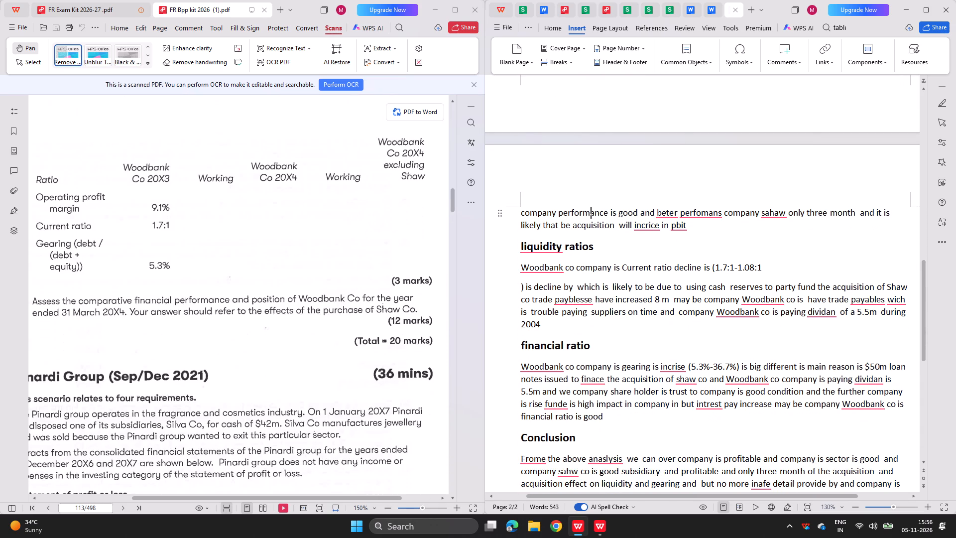
{"action": "scroll", "coordinate": [326, 330], "scroll_direction": "up", "scroll_amount": 2}
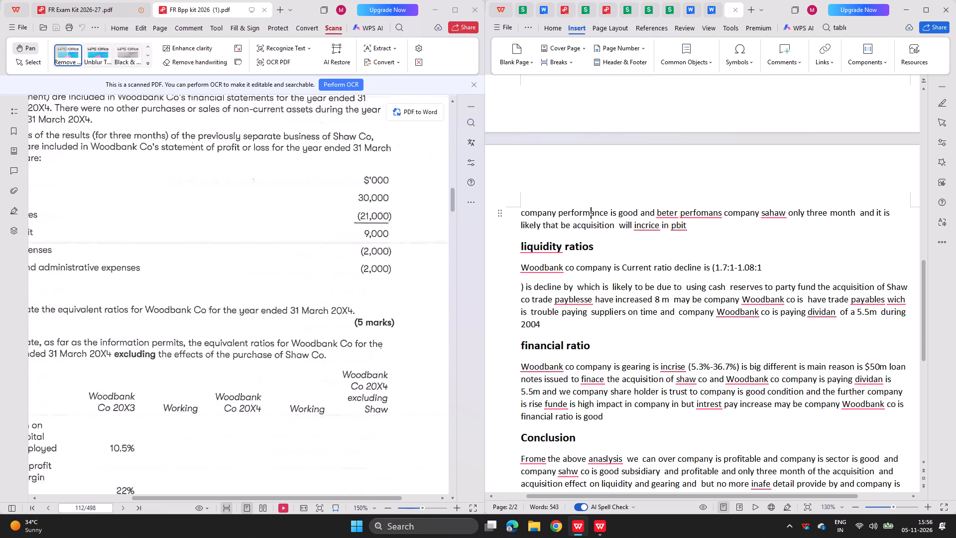
{"action": "scroll", "coordinate": [326, 330], "scroll_direction": "up", "scroll_amount": 2}
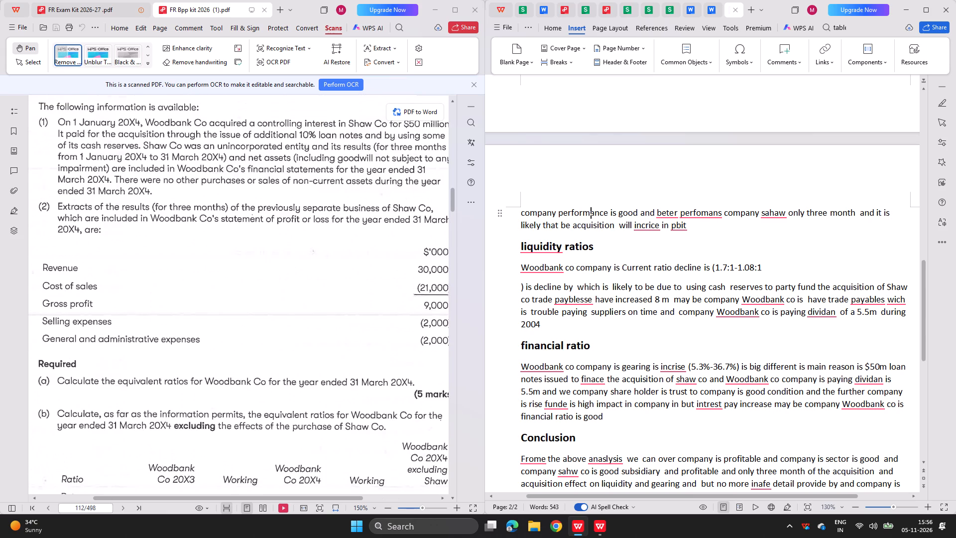
{"action": "scroll", "coordinate": [326, 330], "scroll_direction": "up", "scroll_amount": 1}
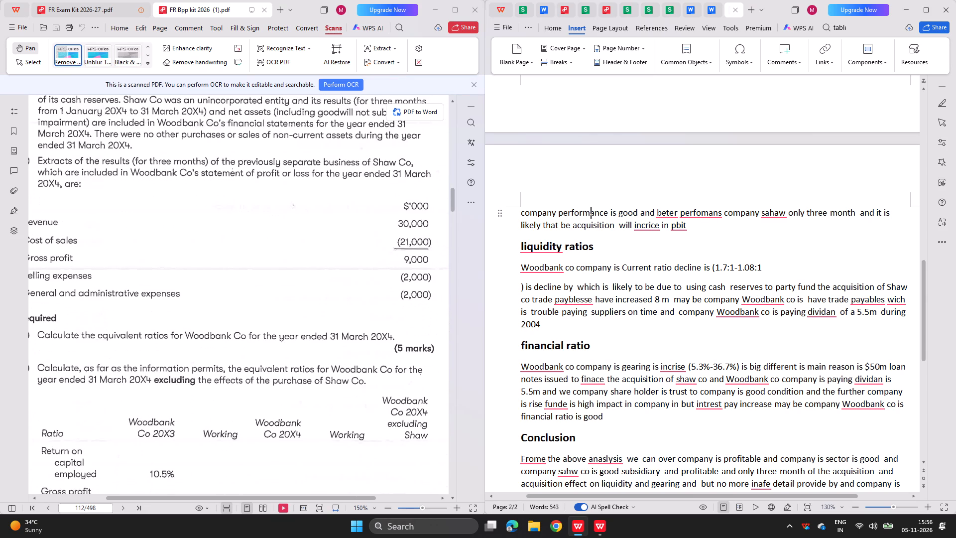
{"action": "scroll", "coordinate": [326, 330], "scroll_direction": "up", "scroll_amount": 4}
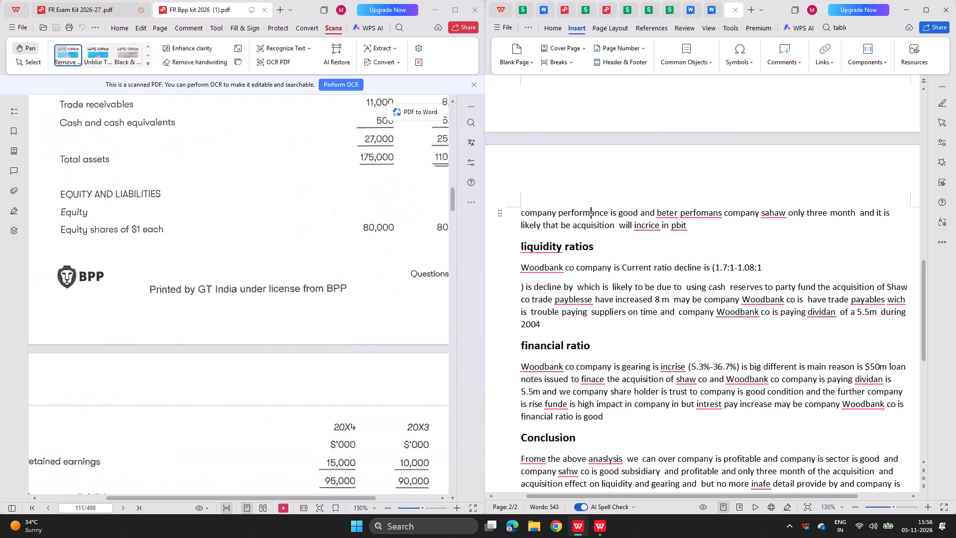
{"action": "scroll", "coordinate": [326, 330], "scroll_direction": "down", "scroll_amount": 1}
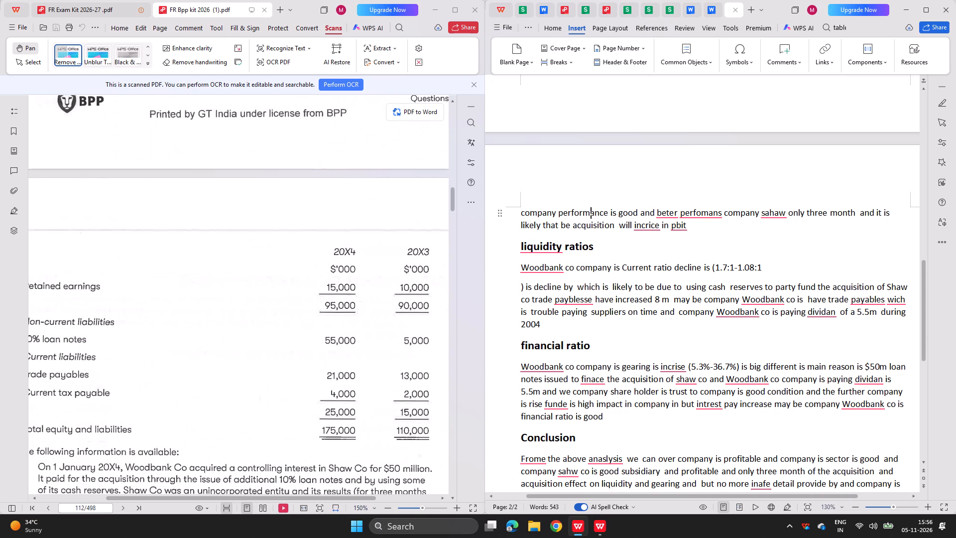
{"action": "scroll", "coordinate": [326, 330], "scroll_direction": "down", "scroll_amount": 6}
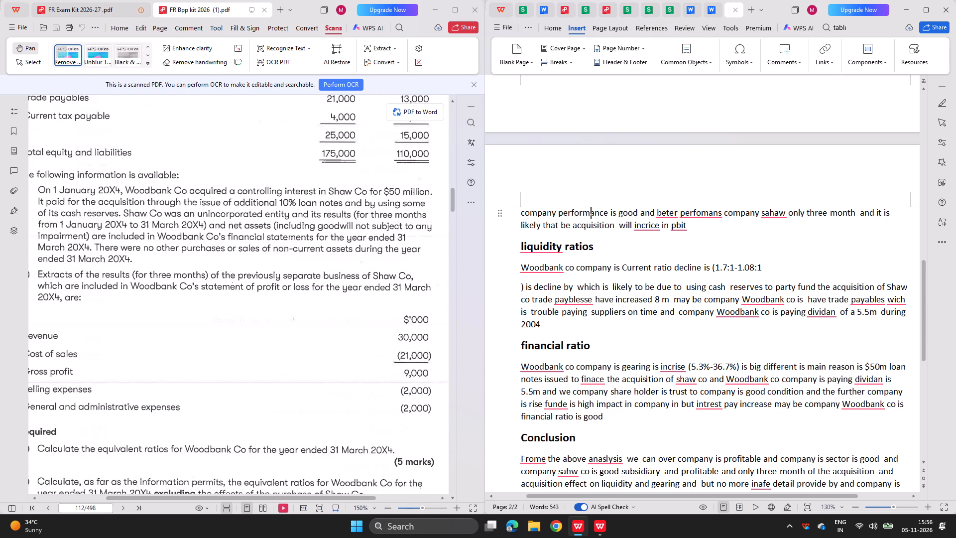
{"action": "scroll", "coordinate": [212, 339], "scroll_direction": "down", "scroll_amount": 2}
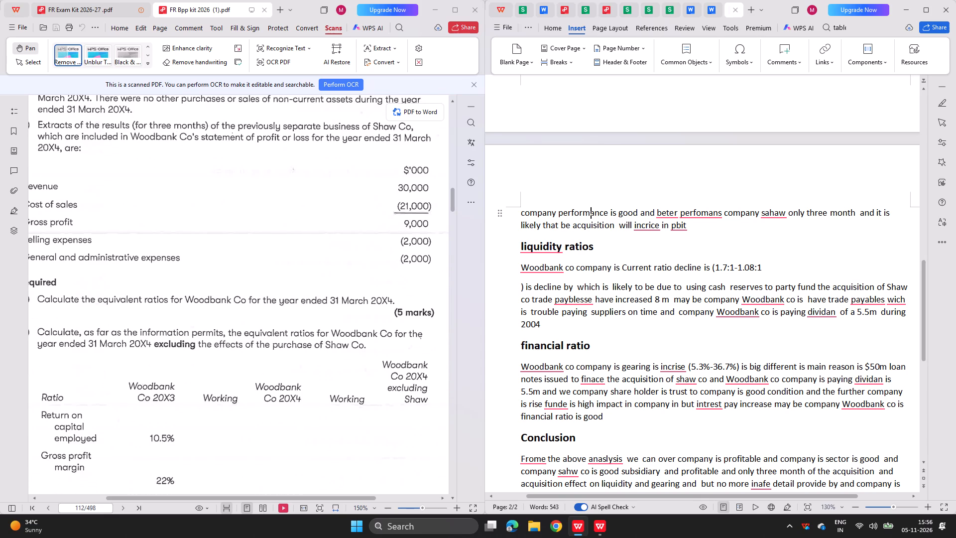
{"action": "scroll", "coordinate": [212, 339], "scroll_direction": "down", "scroll_amount": 1}
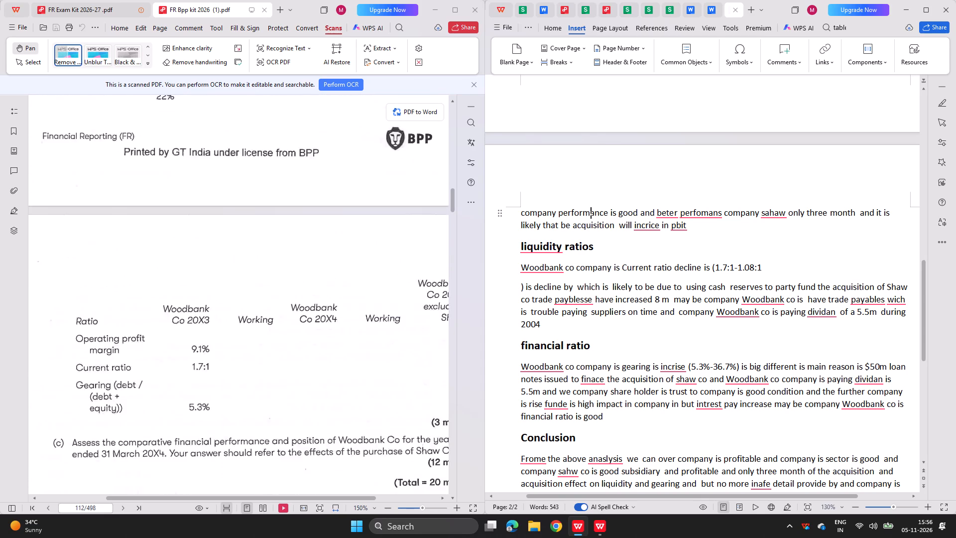
{"action": "scroll", "coordinate": [212, 339], "scroll_direction": "down", "scroll_amount": 2}
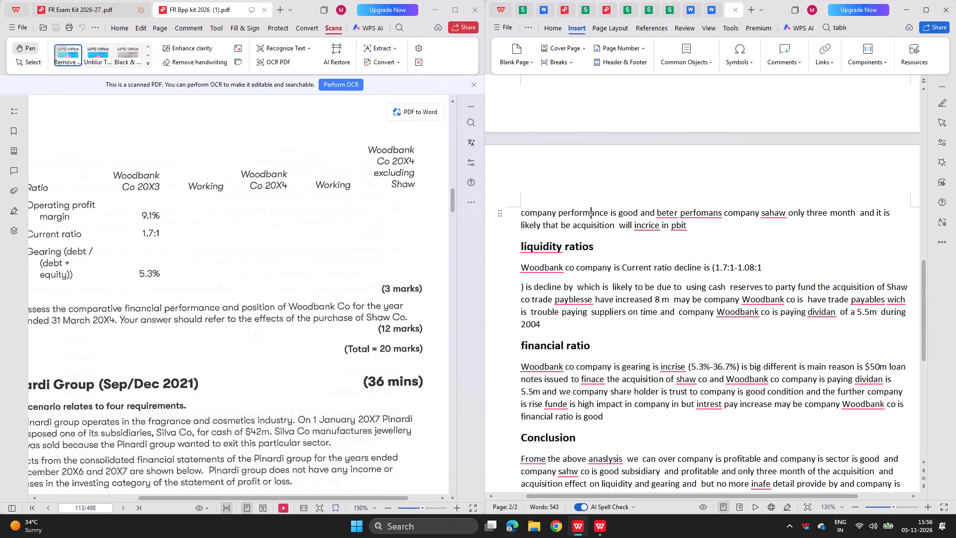
Re-read the liquidity ratios explanation in the second practice answer and return to the current ratio paragraph of the answer being written.
{"action": "left_click_drag", "start_coordinate": [525, 283], "coordinate": [678, 308]}
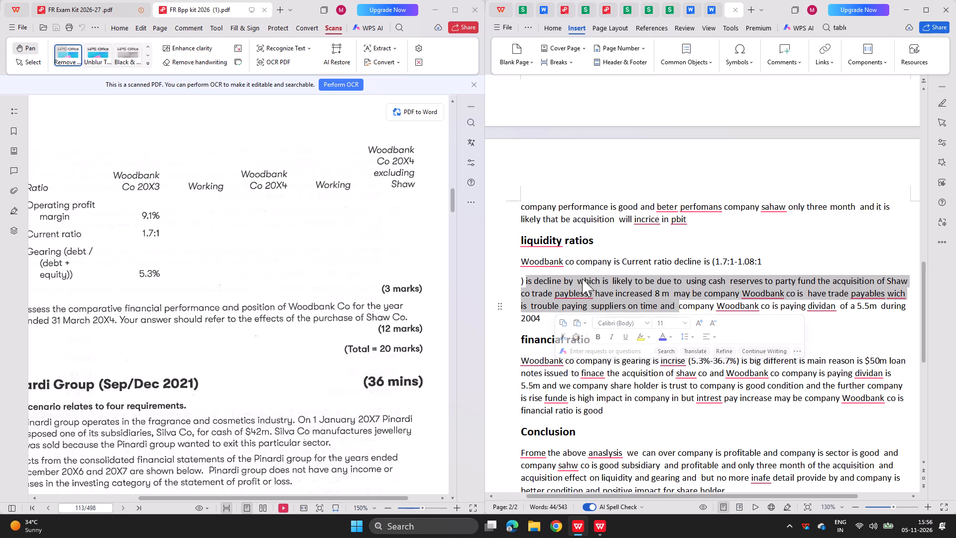
{"action": "left_click", "coordinate": [607, 264]}
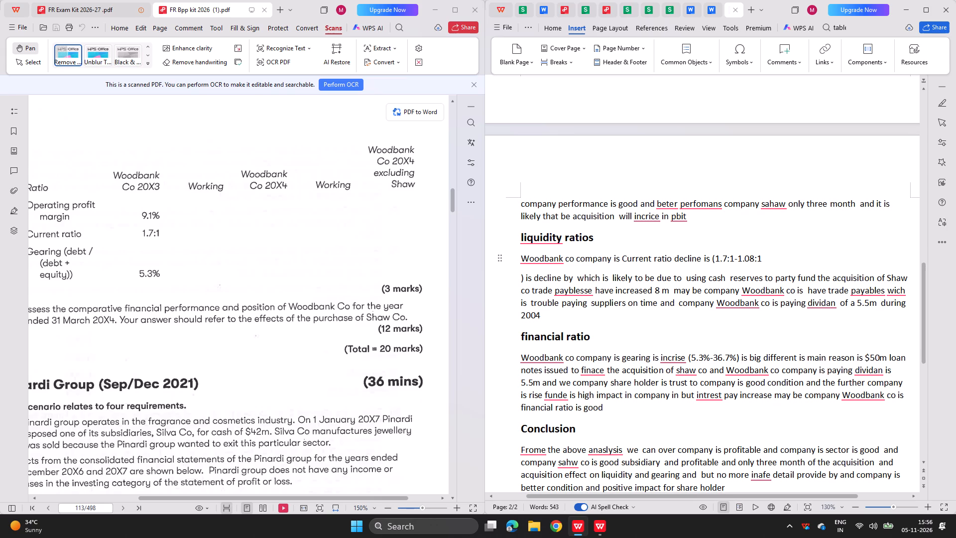
{"action": "scroll", "coordinate": [614, 316], "scroll_direction": "down", "scroll_amount": 1}
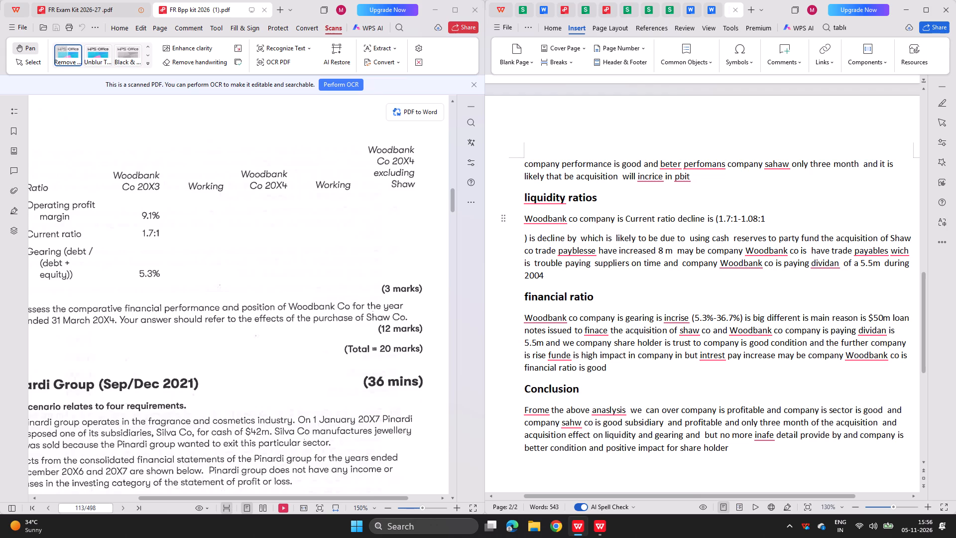
{"action": "scroll", "coordinate": [608, 277], "scroll_direction": "up", "scroll_amount": 1}
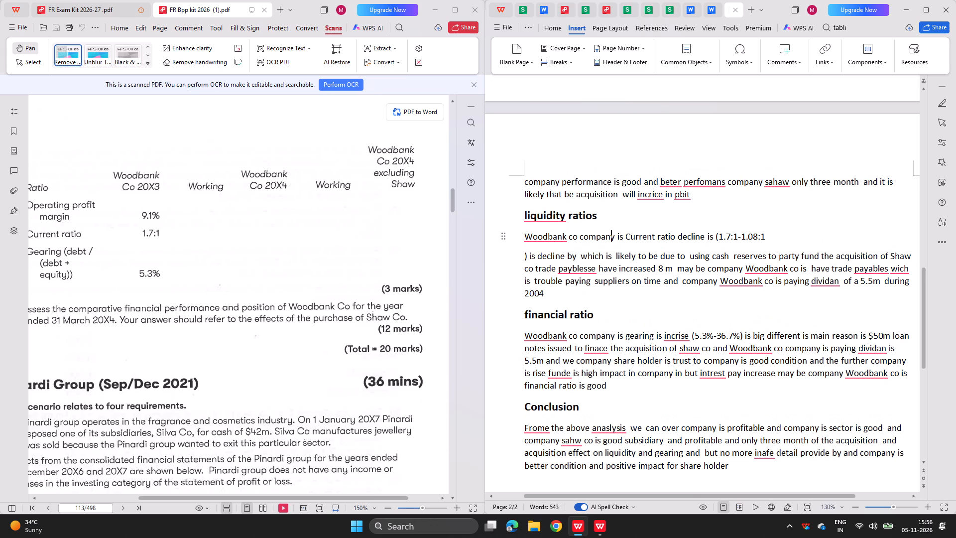
{"action": "scroll", "coordinate": [608, 277], "scroll_direction": "up", "scroll_amount": 1}
{"action": "left_click", "coordinate": [691, 7]}
{"action": "scroll", "coordinate": [634, 248], "scroll_direction": "down", "scroll_amount": 1}
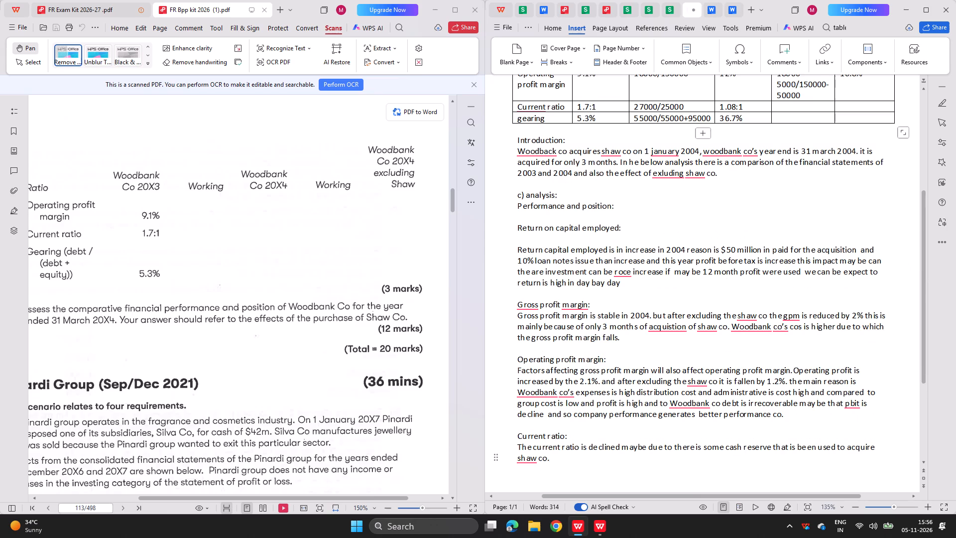
Re-read the answer's ratio table and commentary alongside the question's liabilities, Shaw Co acquisition notes and requirements (a) to (c).
{"action": "scroll", "coordinate": [634, 248], "scroll_direction": "down", "scroll_amount": 1}
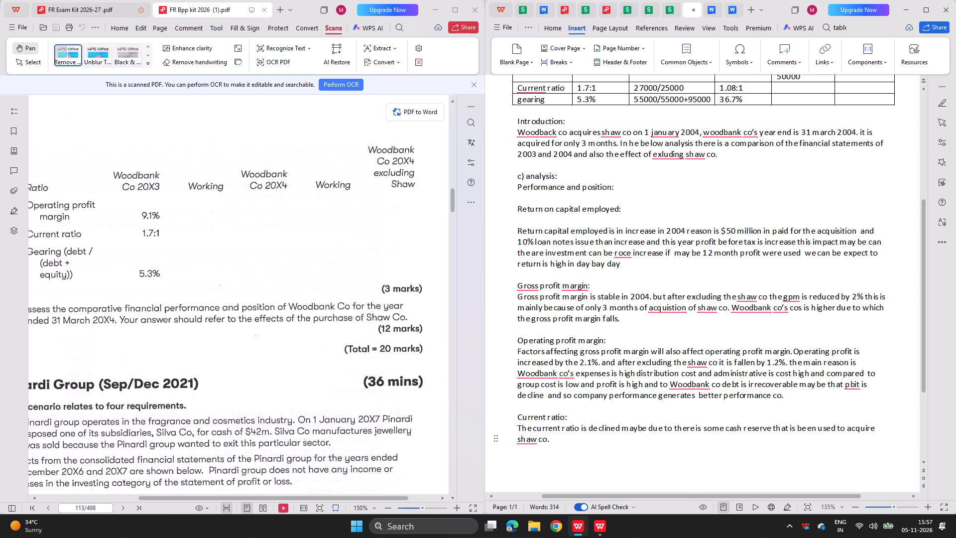
{"action": "scroll", "coordinate": [560, 439], "scroll_direction": "right", "scroll_amount": 1}
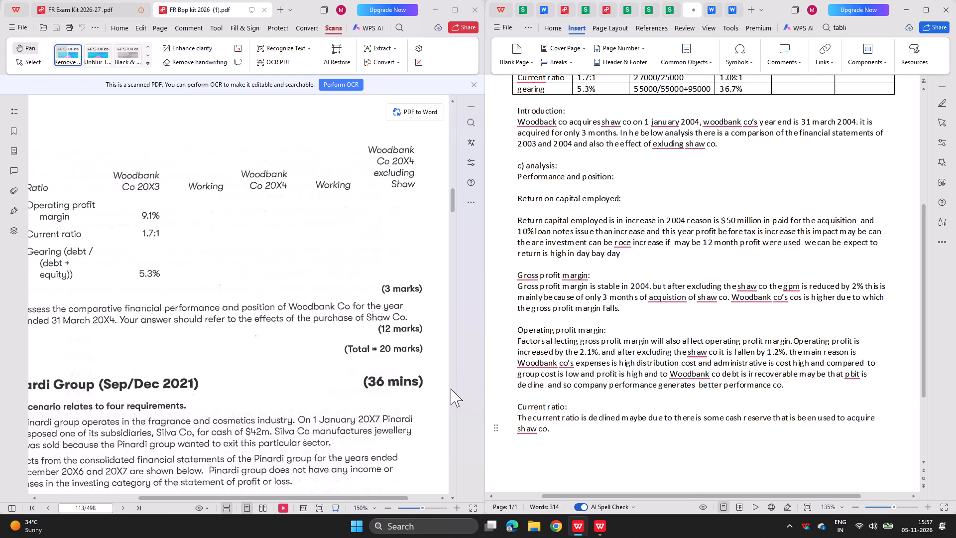
{"action": "scroll", "coordinate": [296, 385], "scroll_direction": "up", "scroll_amount": 3}
{"action": "scroll", "coordinate": [296, 385], "scroll_direction": "right", "scroll_amount": 1}
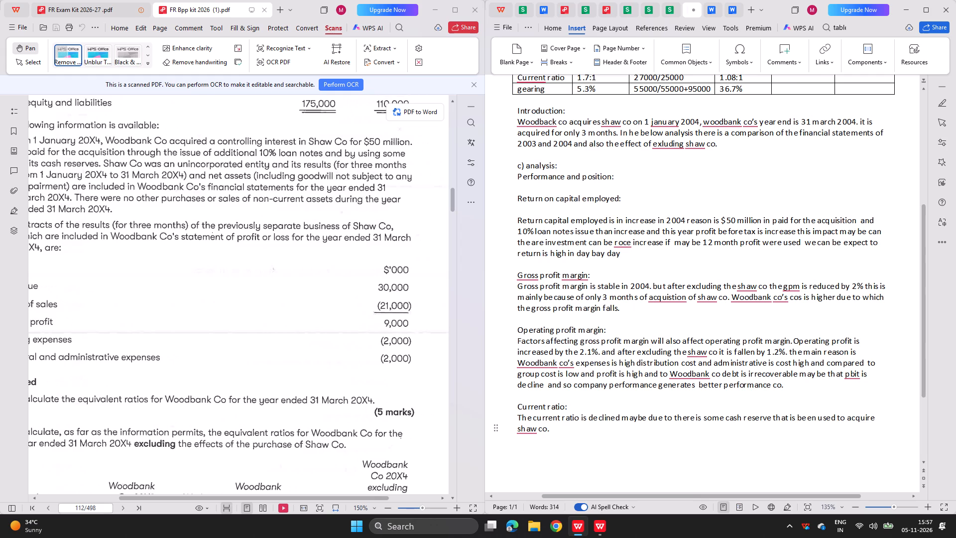
{"action": "scroll", "coordinate": [569, 349], "scroll_direction": "up", "scroll_amount": 4}
{"action": "scroll", "coordinate": [571, 336], "scroll_direction": "down", "scroll_amount": 1}
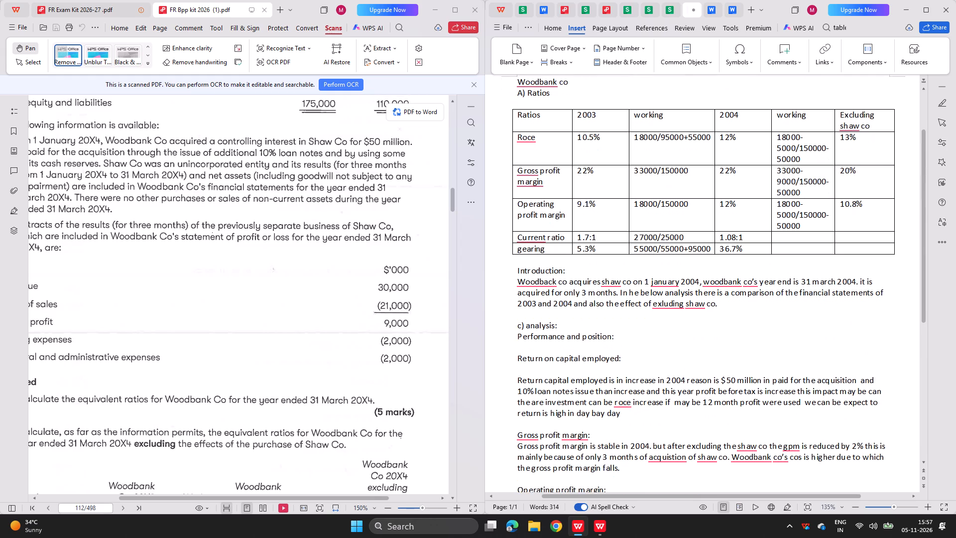
{"action": "scroll", "coordinate": [571, 336], "scroll_direction": "down", "scroll_amount": 2}
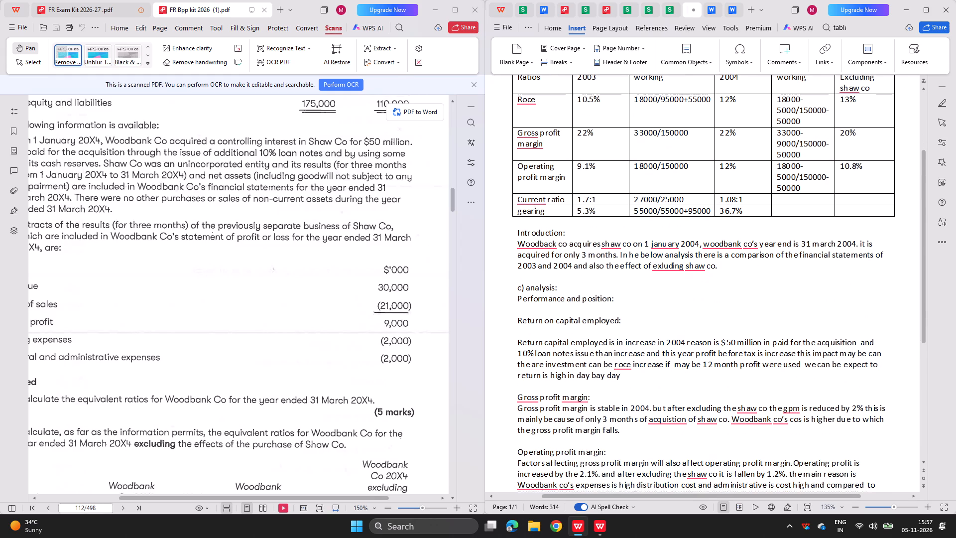
{"action": "scroll", "coordinate": [571, 336], "scroll_direction": "down", "scroll_amount": 1}
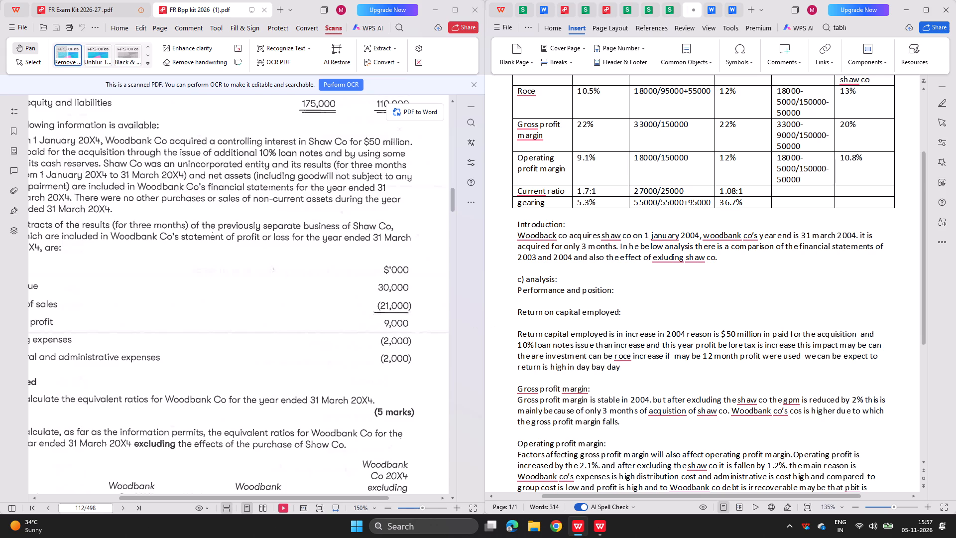
{"action": "scroll", "coordinate": [520, 396], "scroll_direction": "down", "scroll_amount": 3}
{"action": "scroll", "coordinate": [520, 396], "scroll_direction": "left", "scroll_amount": 1}
{"action": "scroll", "coordinate": [326, 394], "scroll_direction": "down", "scroll_amount": 1}
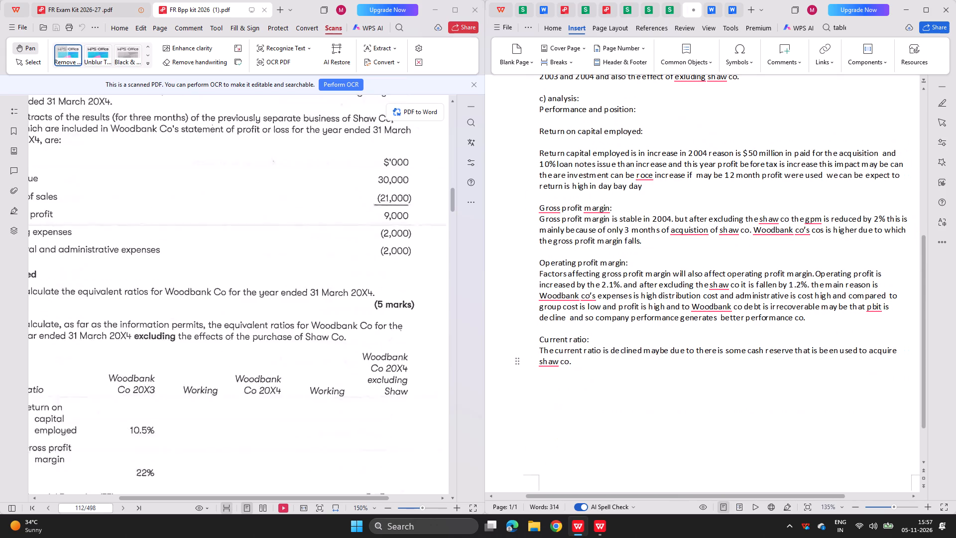
{"action": "scroll", "coordinate": [326, 394], "scroll_direction": "down", "scroll_amount": 2}
{"action": "scroll", "coordinate": [326, 394], "scroll_direction": "up", "scroll_amount": 1}
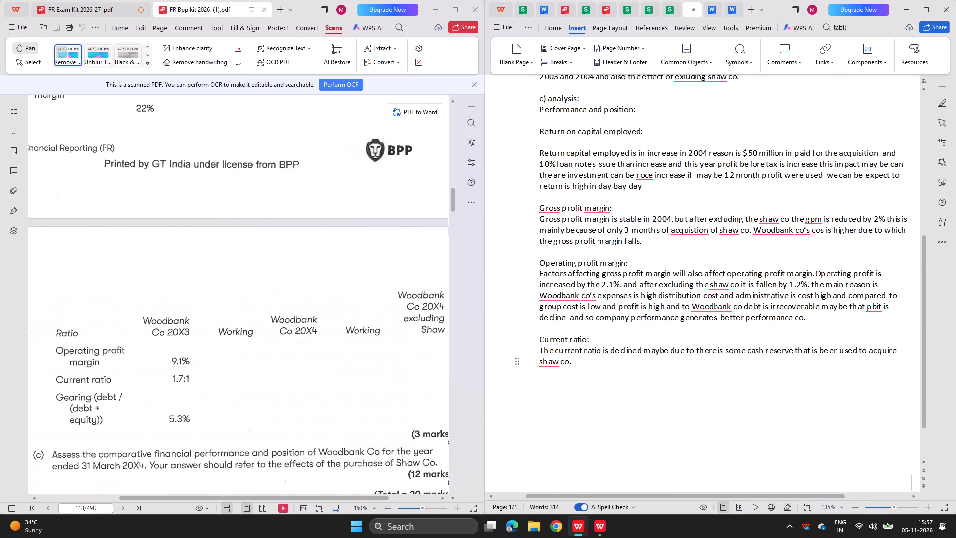
{"action": "scroll", "coordinate": [326, 394], "scroll_direction": "up", "scroll_amount": 1}
{"action": "scroll", "coordinate": [375, 382], "scroll_direction": "up", "scroll_amount": 3}
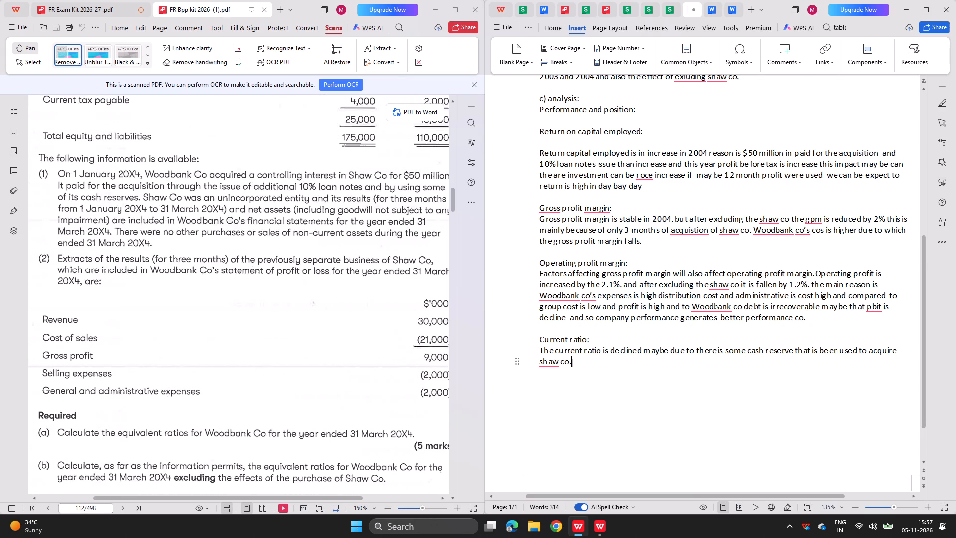
{"action": "scroll", "coordinate": [233, 318], "scroll_direction": "up", "scroll_amount": 1}
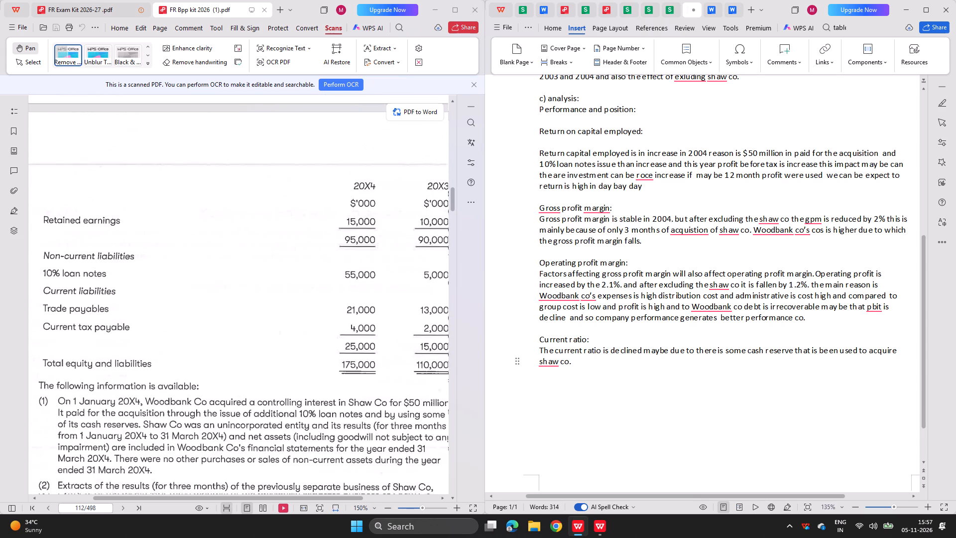
{"action": "scroll", "coordinate": [233, 318], "scroll_direction": "up", "scroll_amount": 1}
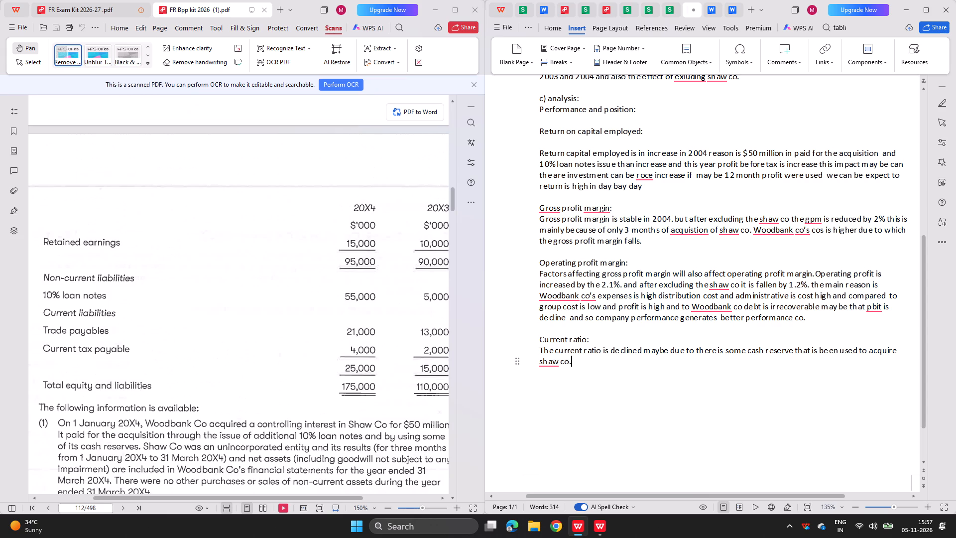
Continue the current ratio paragraph after "shaw co." with "also in 2004 woodbank co".
{"action": "type", "text": "also i"}
{"action": "key", "text": "space"}
{"action": "key", "text": "BackSpace"}
{"action": "type", "text": "m"}
{"action": "key", "text": "space"}
{"action": "key", "text": "BackSpace"}
{"action": "key", "text": "BackSpace"}
{"action": "key", "text": "BackSpace"}
{"action": "type", "text": "in 2004"}
{"action": "key", "text": "space"}
{"action": "type", "text": "woodbank co"}
Extend the current ratio paragraph with ". Have higher trade payables that suggest that".
{"action": "type", "text": ". have higher tradae pa"}
{"action": "key", "text": "BackSpace"}
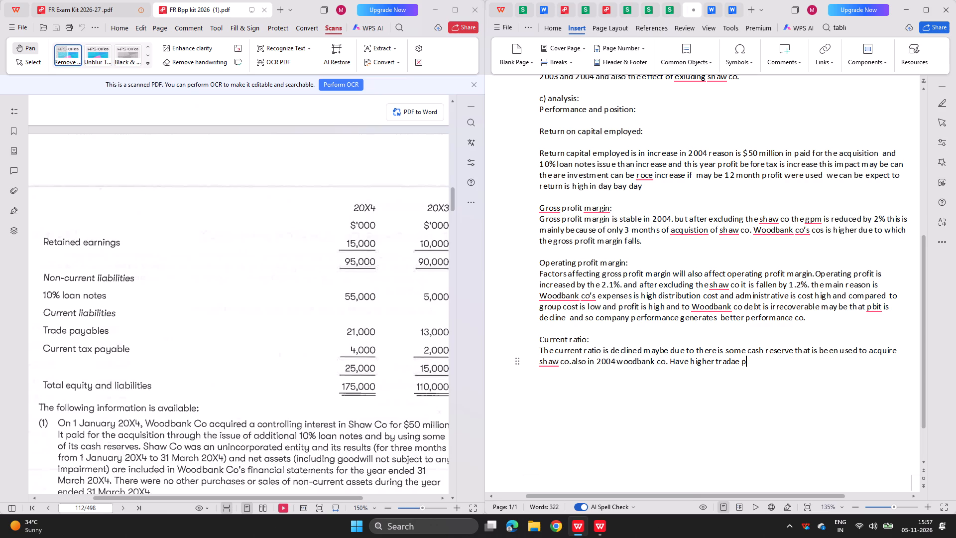
{"action": "key", "text": "BackSpace"}
{"action": "key", "text": "BackSpace"}
{"action": "key", "text": "BackSpace"}
{"action": "key", "text": "BackSpace"}
{"action": "key", "text": "BackSpace"}
{"action": "key", "text": "BackSpace"}
{"action": "key", "text": "BackSpace"}
{"action": "type", "text": "rade payable st"}
{"action": "key", "text": "BackSpace"}
{"action": "key", "text": "BackSpace"}
{"action": "key", "text": "BackSpace"}
{"action": "type", "text": "s that suggest that is"}
{"action": "key", "text": "BackSpace"}
{"action": "key", "text": "BackSpace"}
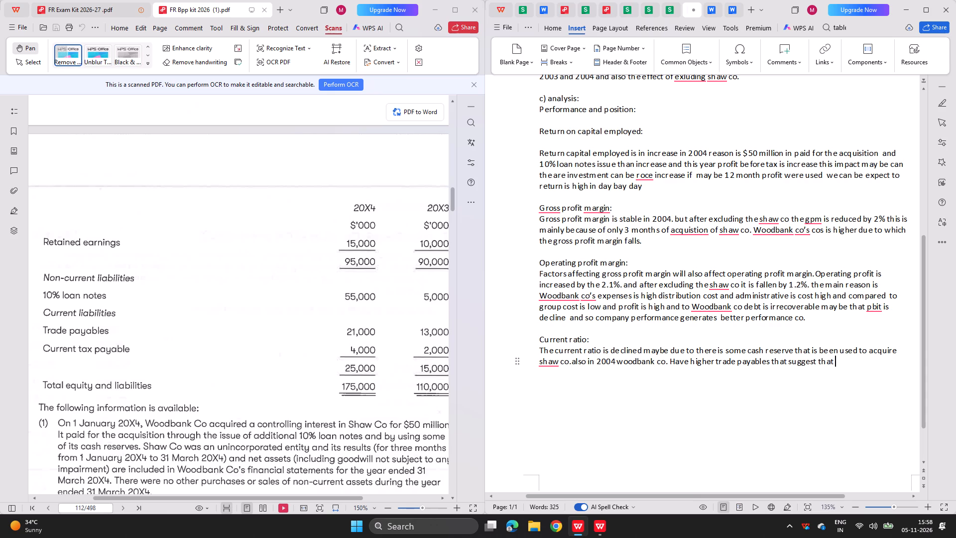
Complete the trade payables sentence with "it pays to the supplier on time.".
{"action": "type", "text": "it pays to t"}
{"action": "type", "text": "he upl"}
{"action": "key", "text": "BackSpace"}
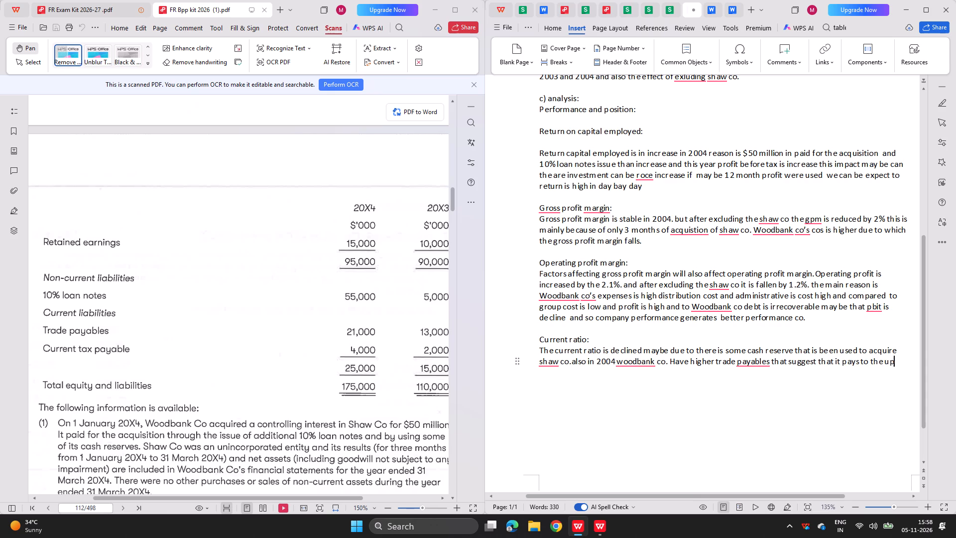
{"action": "key", "text": "BackSpace"}
{"action": "key", "text": "BackSpace"}
{"action": "key", "text": "space"}
{"action": "type", "text": "supllier"}
{"action": "key", "text": "space"}
{"action": "key", "text": "BackSpace"}
{"action": "key", "text": "BackSpace"}
{"action": "key", "text": "BackSpace"}
{"action": "key", "text": "BackSpace"}
{"action": "key", "text": "BackSpace"}
{"action": "key", "text": "BackSpace"}
{"action": "type", "text": "plier on tim,e"}
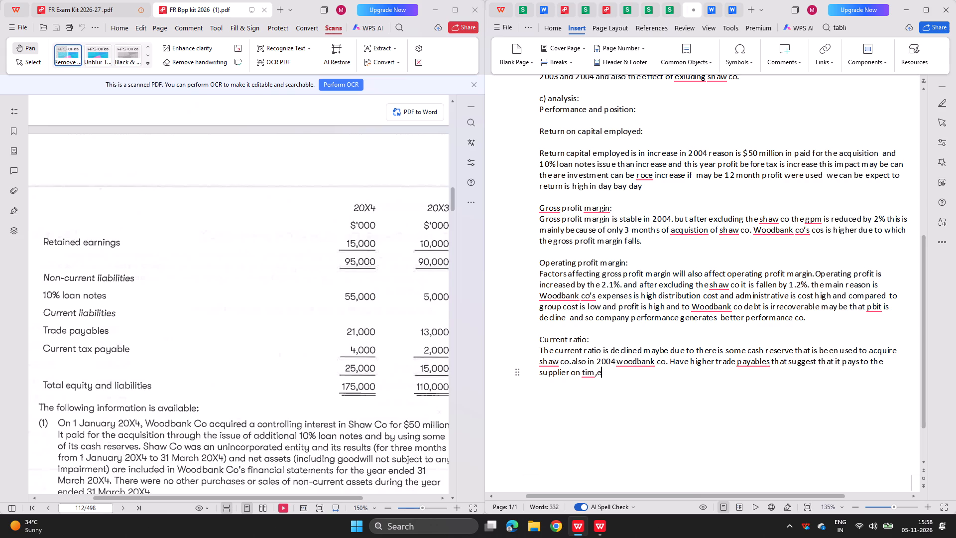
{"action": "key", "text": "BackSpace"}
{"action": "key", "text": "BackSpace"}
{"action": "key", "text": "w"}
{"action": "key", "text": "BackSpace"}
{"action": "key", "text": "BackSpace"}
{"action": "type", "text": "me"}
{"action": "key", "text": "period"}
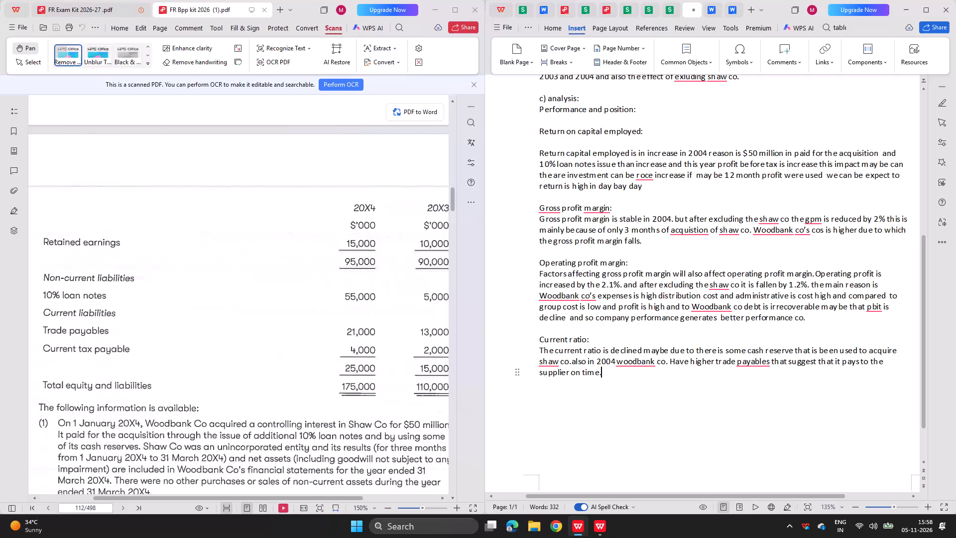
Check the liquidity ratios paragraph in the second practice answer and replace "it" before "pays to the supplier" with "theres an issue".
{"action": "left_click", "coordinate": [733, 6]}
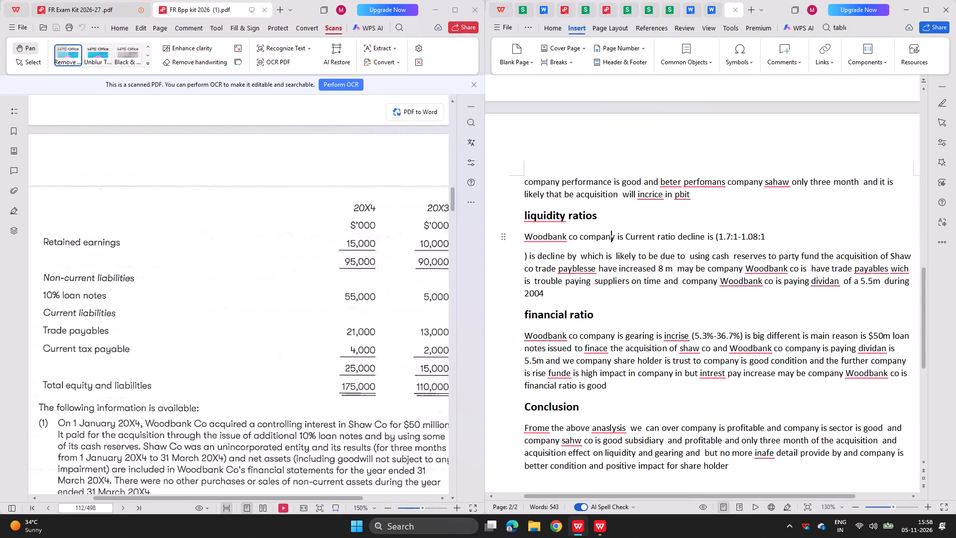
{"action": "left_click", "coordinate": [693, 0]}
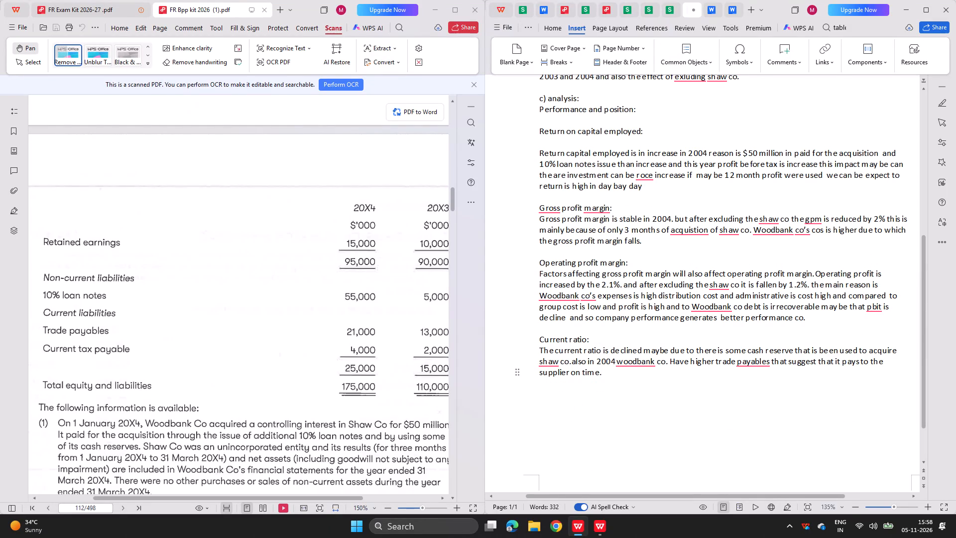
{"action": "left_click", "coordinate": [833, 361]}
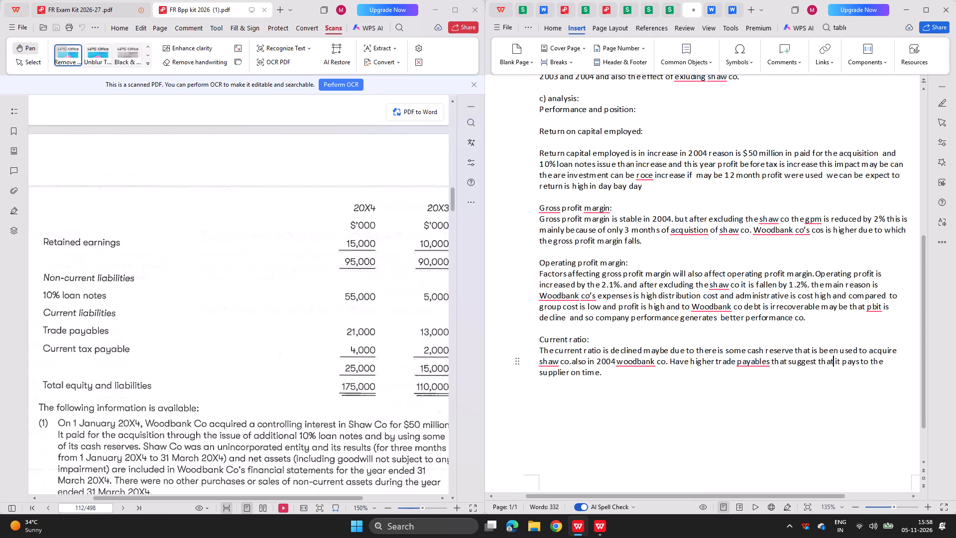
{"action": "left_click", "coordinate": [621, 379]}
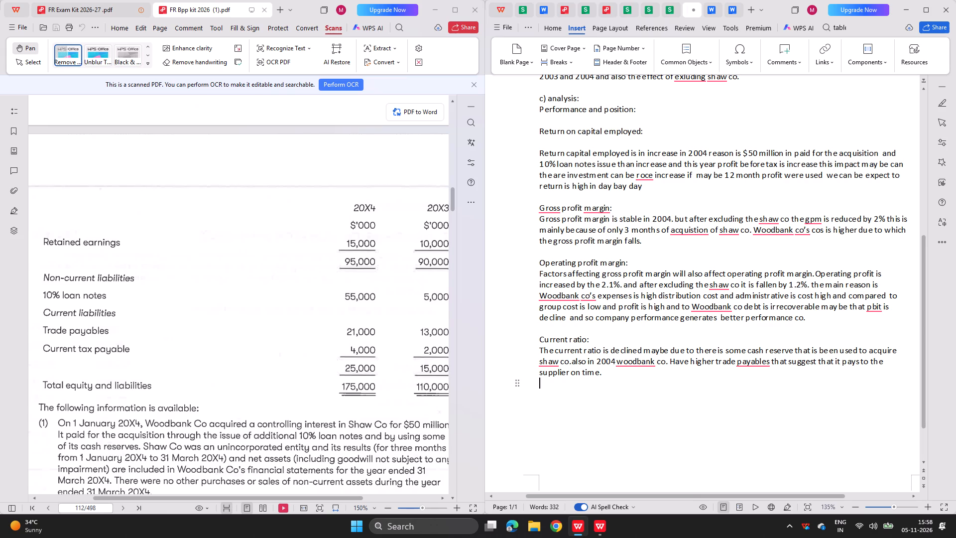
{"action": "left_click", "coordinate": [840, 361]}
{"action": "key", "text": "BackSpace"}
{"action": "key", "text": "BackSpace"}
{"action": "type", "text": "there"}
{"action": "key", "text": "space"}
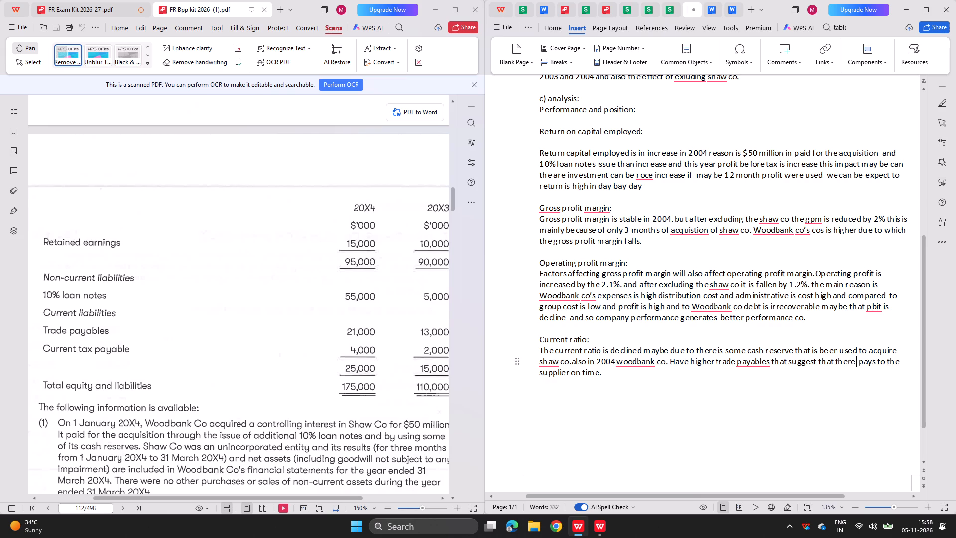
{"action": "key", "text": "BackSpace"}
{"action": "type", "text": "s an issue"}
{"action": "key", "text": "space"}
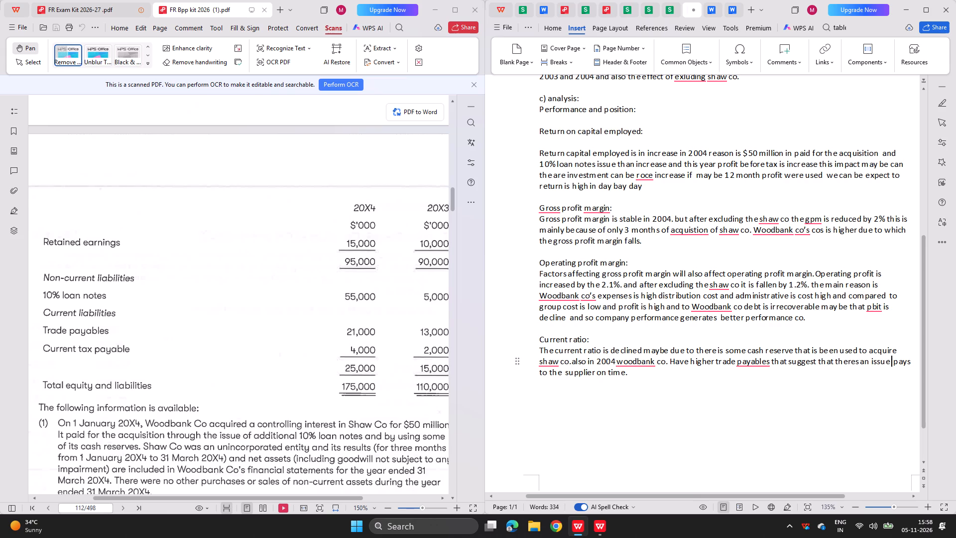
Continue the reworded trade payables sentence after "theres an issue" with "in paying the suppliers on time.".
{"action": "type", "text": "i"}
{"action": "key", "text": "space"}
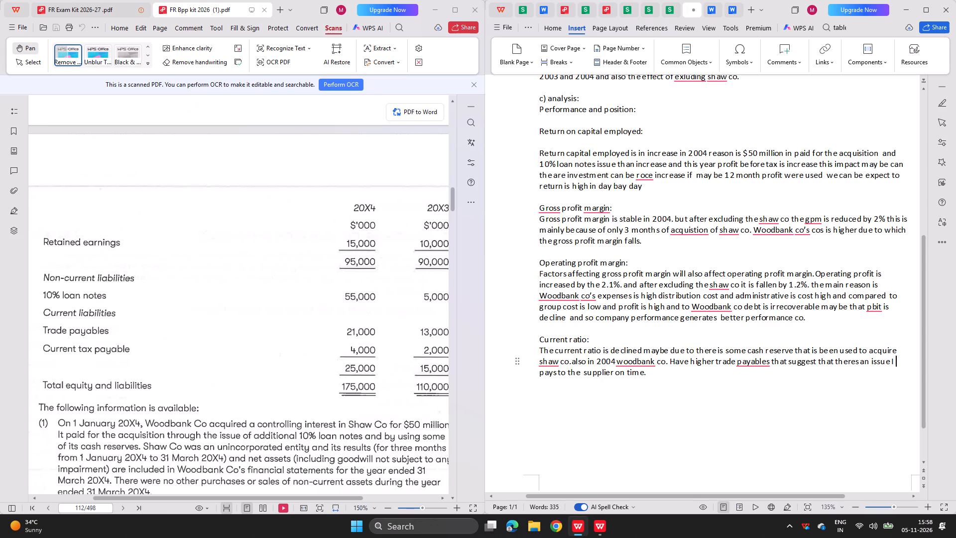
{"action": "key", "text": "BackSpace"}
{"action": "key", "text": "BackSpace"}
{"action": "type", "text": "in pau"}
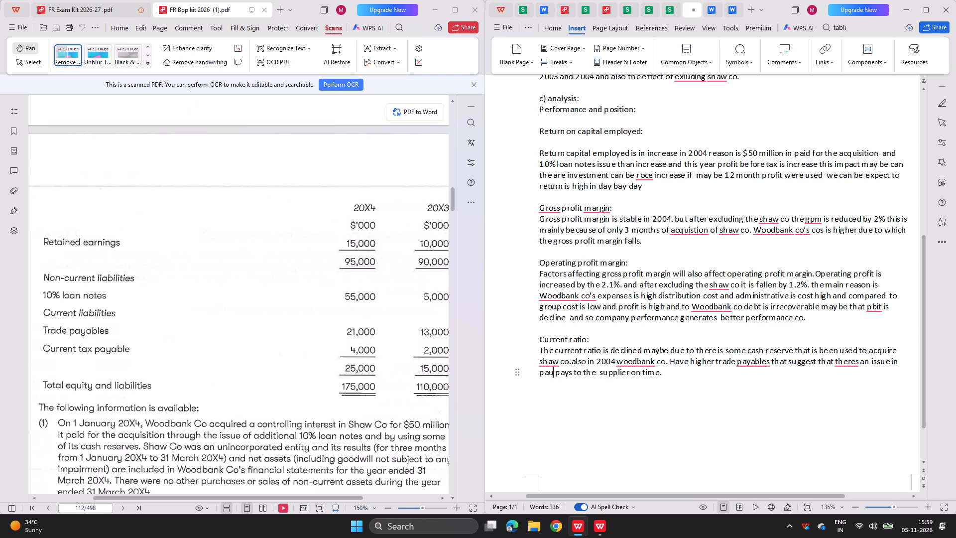
{"action": "key", "text": "BackSpace"}
{"action": "type", "text": "yinmg"}
{"action": "key", "text": "space"}
{"action": "key", "text": "BackSpace"}
{"action": "key", "text": "BackSpace"}
{"action": "key", "text": "BackSpace"}
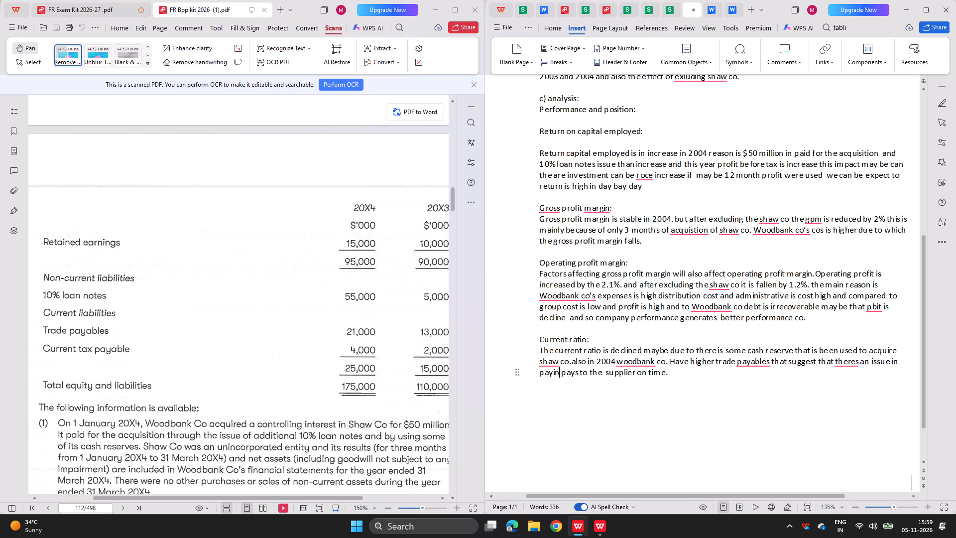
{"action": "type", "text": "g the suppliers om"}
{"action": "key", "text": "space"}
{"action": "key", "text": "BackSpace"}
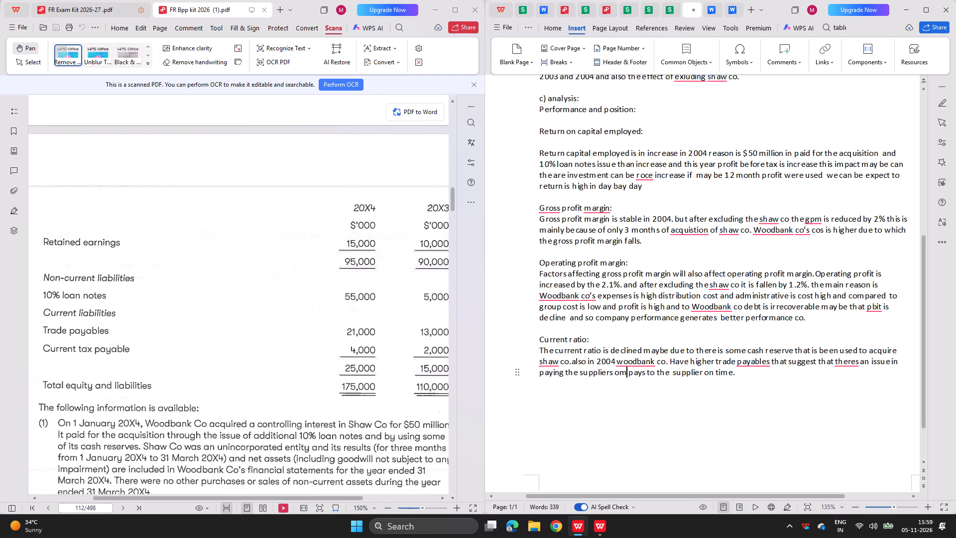
{"action": "key", "text": "BackSpace"}
{"action": "type", "text": "n time"}
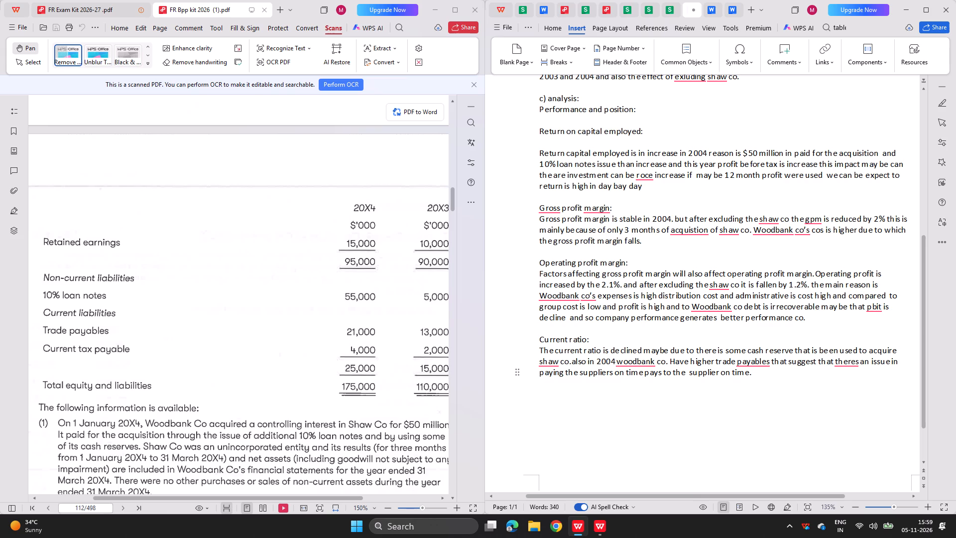
{"action": "key", "text": "period"}
Delete the leftover words "pays to the supplier on time." from the end of the current ratio paragraph.
{"action": "key", "text": "Right"}
{"action": "key", "text": "Right"}
{"action": "key", "text": "Right"}
{"action": "key", "text": "Right"}
{"action": "key", "text": "Right"}
{"action": "key", "text": "Right"}
{"action": "key", "text": "Right"}
{"action": "key", "text": "Right"}
{"action": "key", "text": "Right"}
{"action": "key", "text": "Right"}
{"action": "key", "text": "Right"}
{"action": "key", "text": "Right"}
{"action": "key", "text": "Right"}
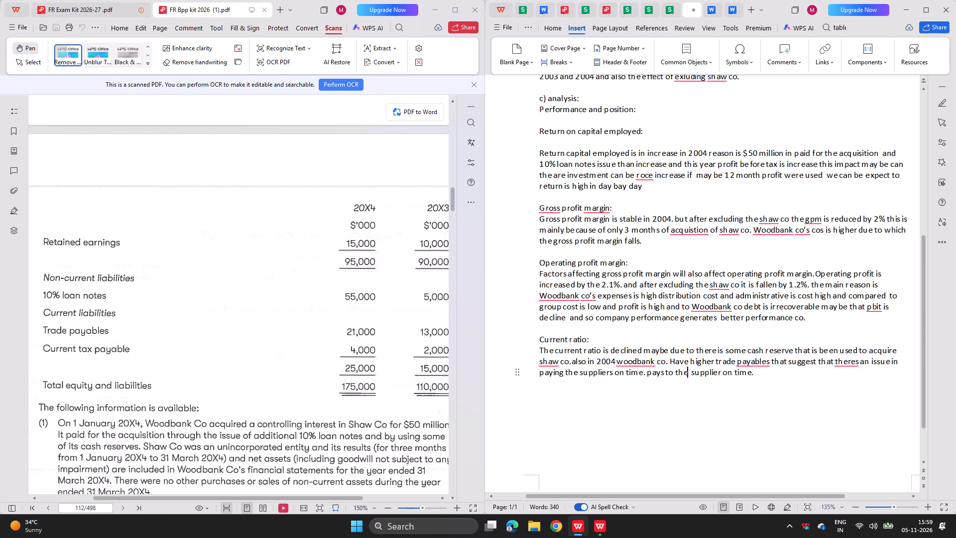
{"action": "key", "text": "Right"}
{"action": "key", "text": "Right"}
{"action": "key", "text": "Right"}
{"action": "key", "text": "Right"}
{"action": "key", "text": "Right"}
{"action": "key", "text": "Right"}
{"action": "key", "text": "Right"}
{"action": "key", "text": "Right"}
{"action": "key", "text": "Right"}
{"action": "key", "text": "Right"}
{"action": "key", "text": "Right"}
{"action": "key", "text": "Right"}
{"action": "key", "text": "Right"}
{"action": "key", "text": "Right"}
{"action": "key", "text": "Right"}
{"action": "key", "text": "Right"}
{"action": "key", "text": "Right"}
{"action": "key", "text": "Right"}
{"action": "key", "text": "Right"}
{"action": "key", "text": "Right"}
{"action": "key", "text": "Right"}
{"action": "key", "text": "BackSpace"}
{"action": "key", "text": "BackSpace"}
{"action": "key", "text": "BackSpace"}
{"action": "key", "text": "BackSpace"}
{"action": "key", "text": "BackSpace"}
{"action": "key", "text": "BackSpace"}
{"action": "key", "text": "BackSpace"}
{"action": "key", "text": "BackSpace"}
{"action": "key", "text": "BackSpace"}
{"action": "key", "text": "BackSpace"}
{"action": "key", "text": "BackSpace"}
{"action": "key", "text": "BackSpace"}
{"action": "key", "text": "BackSpace"}
{"action": "key", "text": "BackSpace"}
{"action": "key", "text": "BackSpace"}
{"action": "key", "text": "BackSpace"}
{"action": "key", "text": "BackSpace"}
{"action": "key", "text": "BackSpace"}
{"action": "key", "text": "BackSpace"}
{"action": "key", "text": "BackSpace"}
{"action": "key", "text": "BackSpace"}
{"action": "key", "text": "BackSpace"}
{"action": "key", "text": "BackSpace"}
{"action": "key", "text": "BackSpace"}
{"action": "key", "text": "BackSpace"}
{"action": "key", "text": "BackSpace"}
{"action": "key", "text": "BackSpace"}
{"action": "key", "text": "BackSpace"}
{"action": "key", "text": "BackSpace"}
{"action": "key", "text": "BackSpace"}
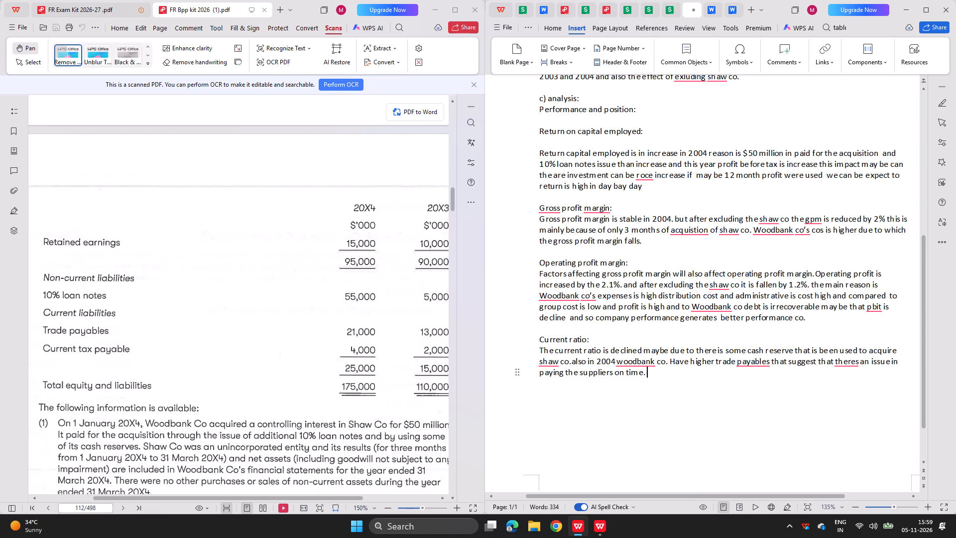
Add the heading "Gearing:" on its own line below the current ratio paragraph, leaving a blank line between them.
{"action": "key", "text": "Return"}
{"action": "key", "text": "Return"}
{"action": "scroll", "coordinate": [368, 384], "scroll_direction": "down", "scroll_amount": 1}
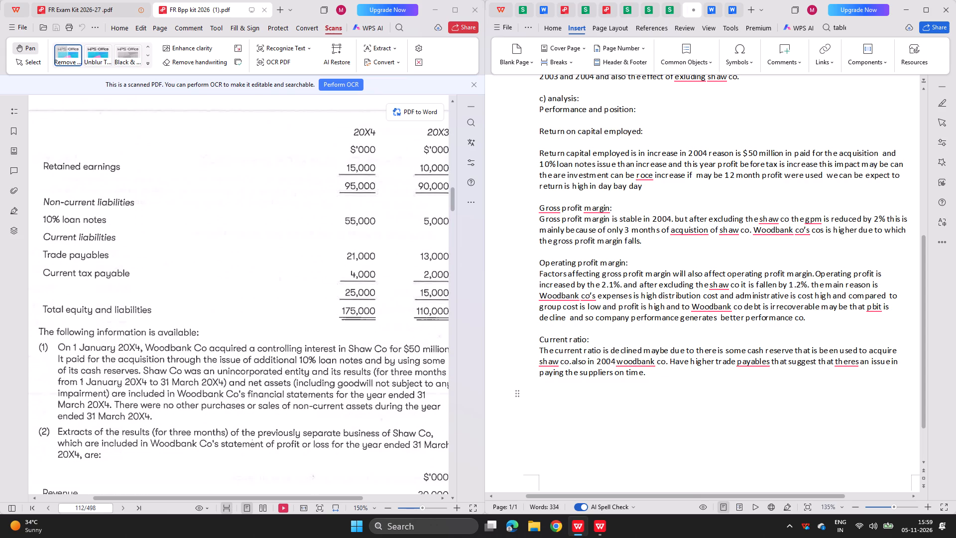
{"action": "left_click_drag", "start_coordinate": [368, 384], "coordinate": [202, 537]}
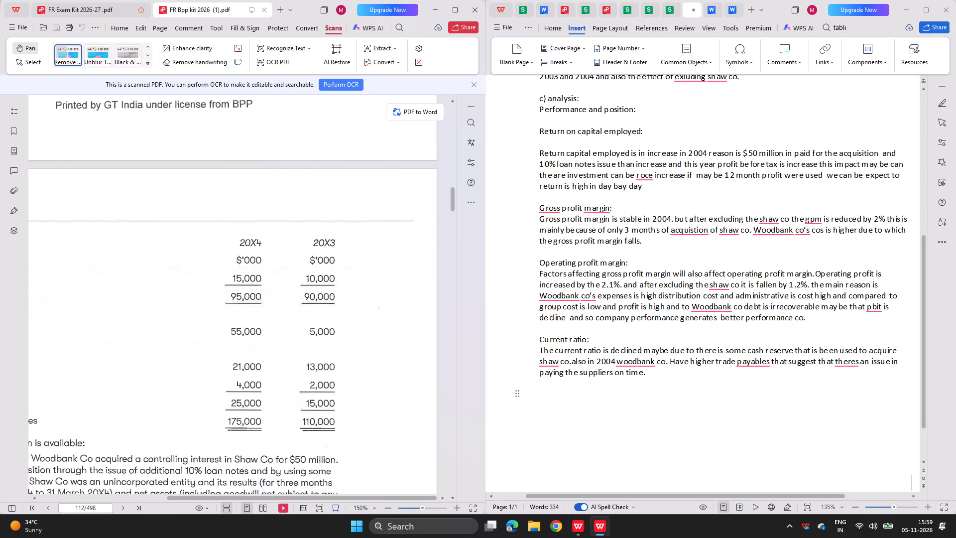
{"action": "scroll", "coordinate": [246, 403], "scroll_direction": "down", "scroll_amount": 2}
{"action": "scroll", "coordinate": [246, 403], "scroll_direction": "down", "scroll_amount": 1, "text": "ctrl"}
{"action": "scroll", "coordinate": [246, 403], "scroll_direction": "down", "scroll_amount": 1}
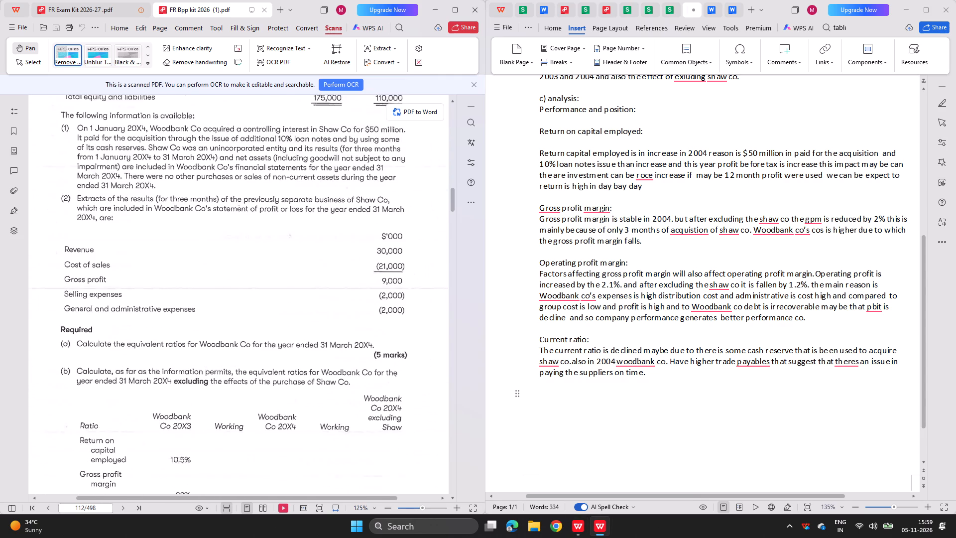
{"action": "scroll", "coordinate": [246, 403], "scroll_direction": "down", "scroll_amount": 1}
{"action": "left_click", "coordinate": [560, 387]}
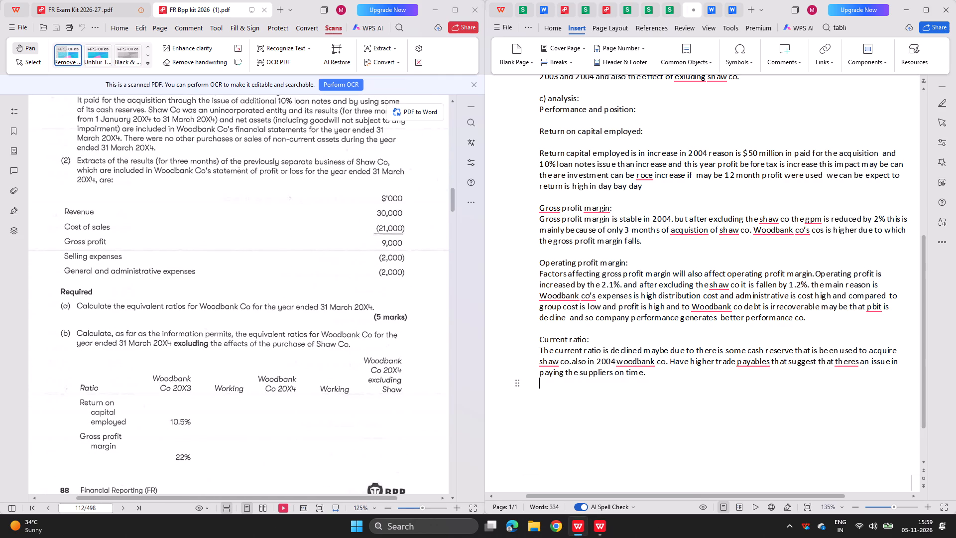
{"action": "key", "text": "Return"}
{"action": "left_click", "coordinate": [732, 7]}
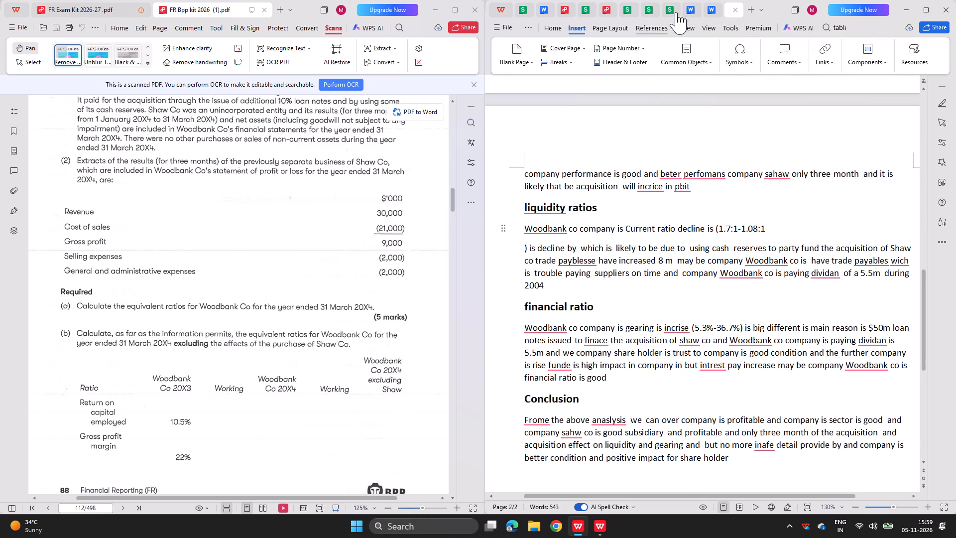
{"action": "left_click", "coordinate": [702, 12]}
{"action": "type", "text": "gr"}
{"action": "key", "text": "BackSpace"}
{"action": "type", "text": "earing:"}
{"action": "key", "text": "Return"}
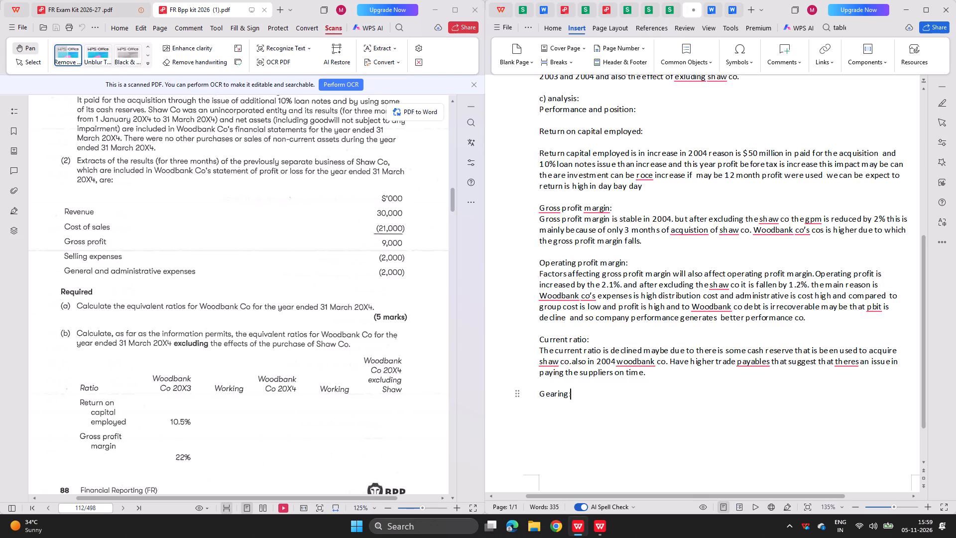
Copy the gearing paragraph from the "Woodbank co pracitce 3" document and paste it under the new "Gearing:" heading.
{"action": "scroll", "coordinate": [591, 279], "scroll_direction": "up", "scroll_amount": 3}
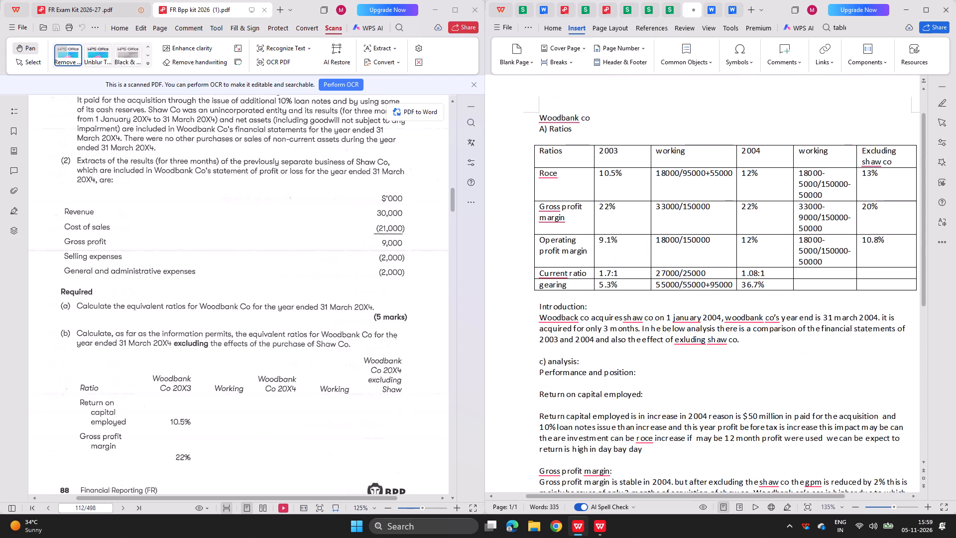
{"action": "scroll", "coordinate": [591, 279], "scroll_direction": "up", "scroll_amount": 1}
{"action": "scroll", "coordinate": [329, 253], "scroll_direction": "up", "scroll_amount": 1}
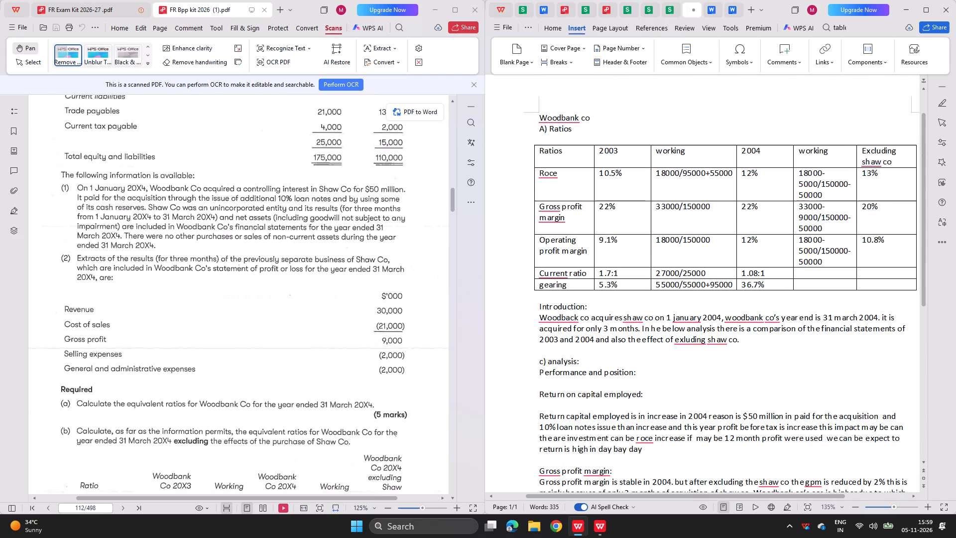
{"action": "scroll", "coordinate": [329, 253], "scroll_direction": "up", "scroll_amount": 1}
{"action": "scroll", "coordinate": [551, 281], "scroll_direction": "down", "scroll_amount": 5}
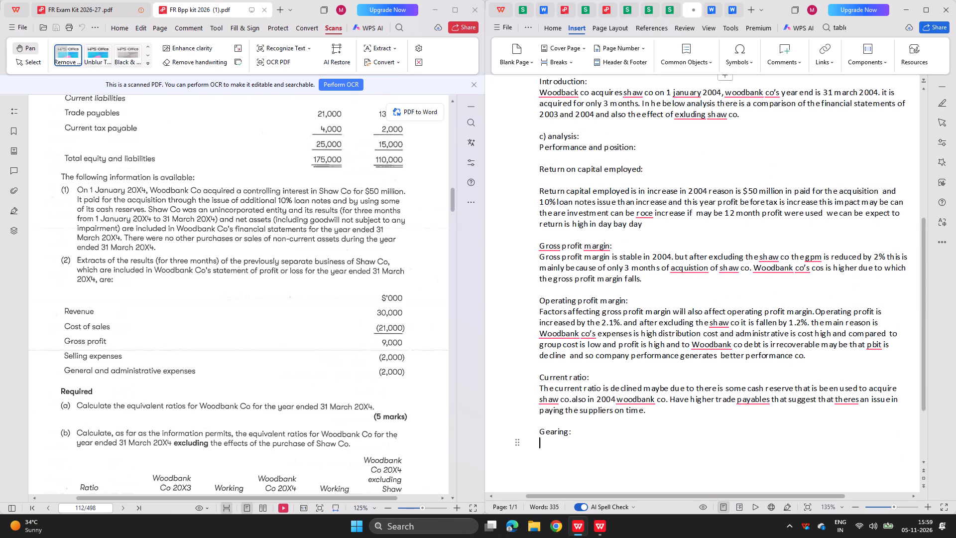
{"action": "left_click", "coordinate": [709, 0]}
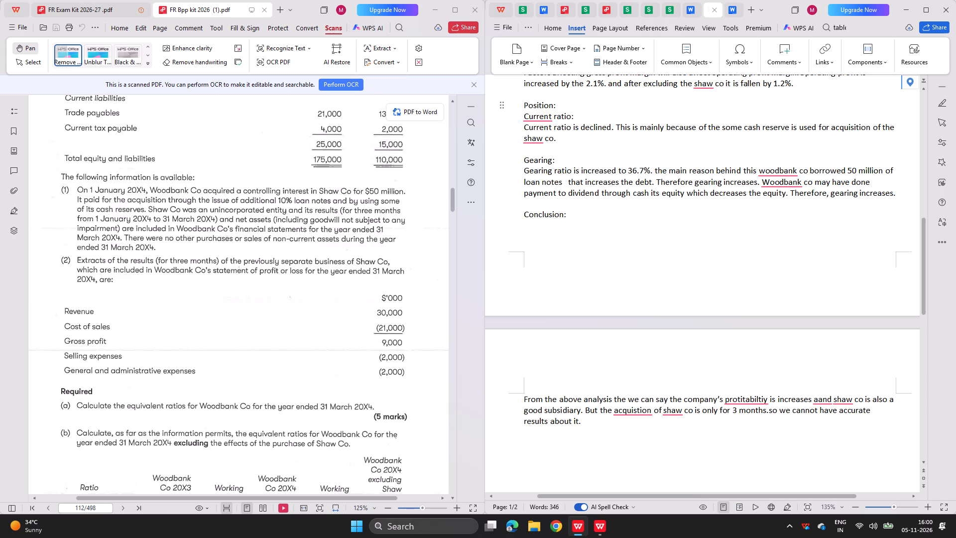
{"action": "left_click_drag", "start_coordinate": [522, 173], "coordinate": [606, 205]}
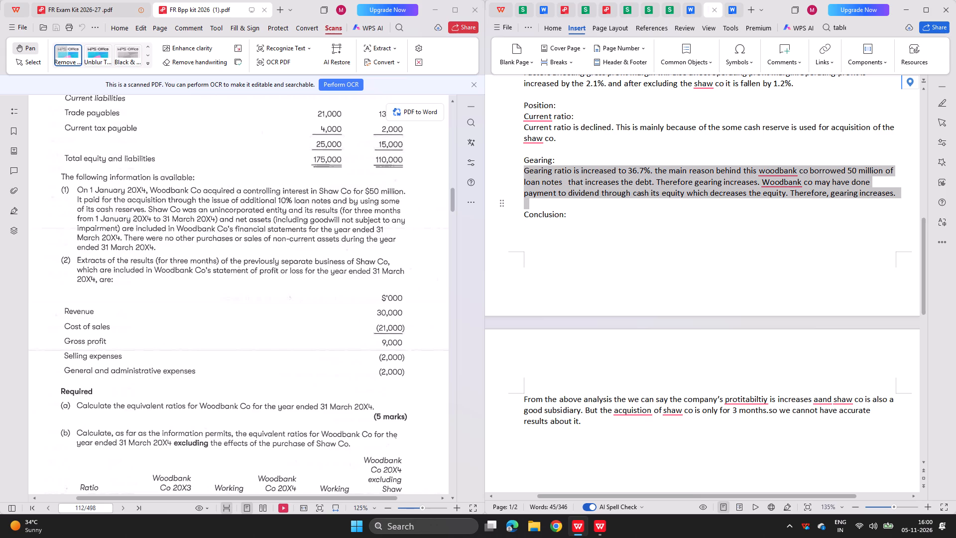
{"action": "left_click_drag", "start_coordinate": [606, 205], "coordinate": [613, 200]}
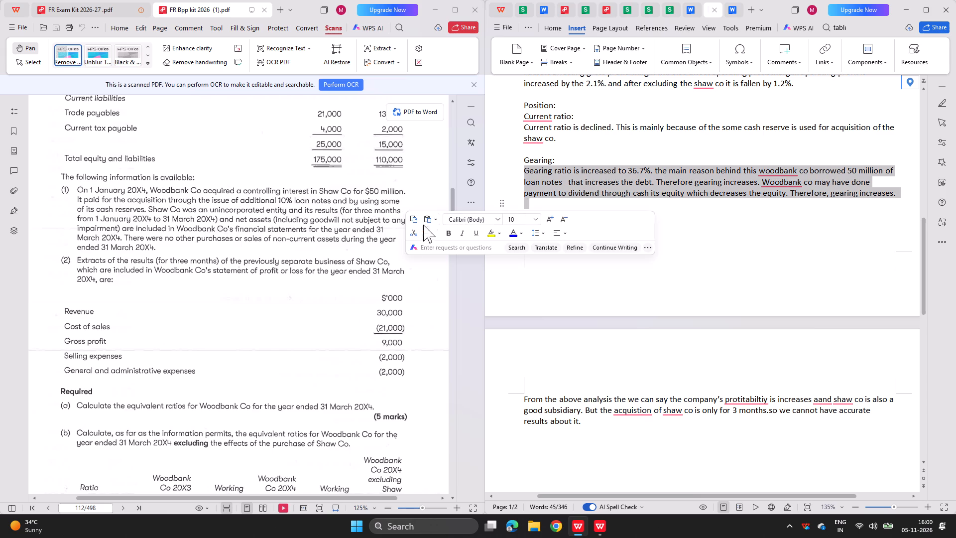
{"action": "left_click", "coordinate": [413, 219]}
{"action": "left_click", "coordinate": [688, 10]}
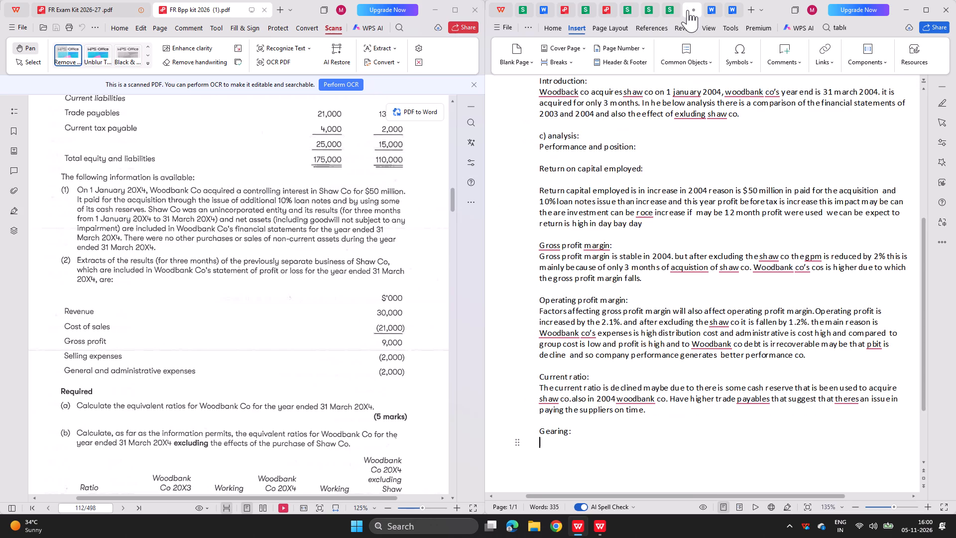
{"action": "key", "text": "ctrl+v"}
{"action": "scroll", "coordinate": [567, 537], "scroll_direction": "down", "scroll_amount": 3}
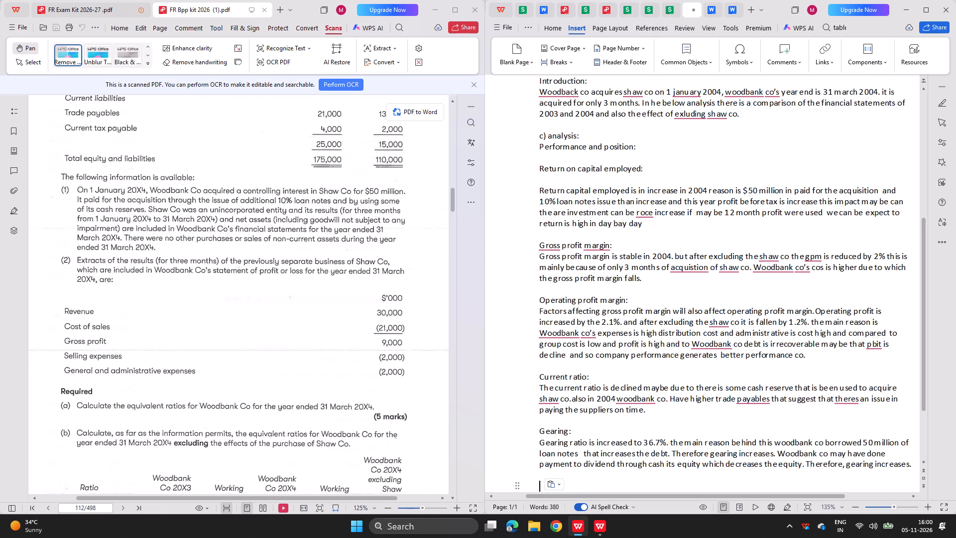
{"action": "scroll", "coordinate": [640, 353], "scroll_direction": "down", "scroll_amount": 1}
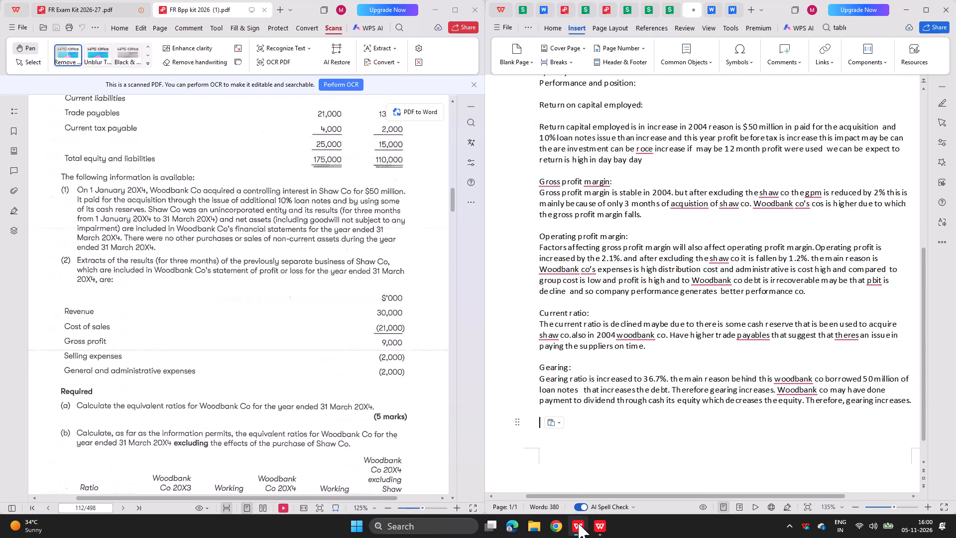
{"action": "scroll", "coordinate": [669, 303], "scroll_direction": "left", "scroll_amount": 1}
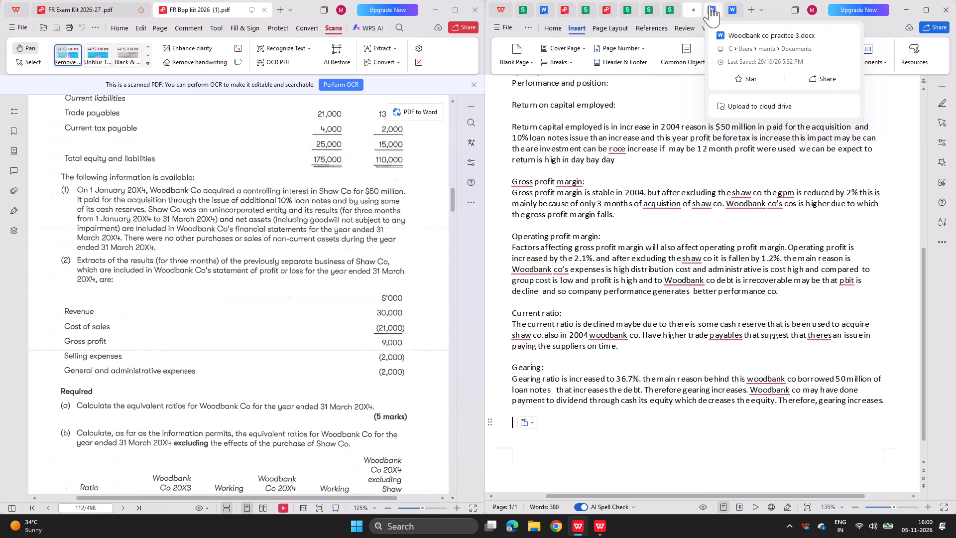
Check the conclusion in the other practice answer, and copy the conclusion paragraph from "Woodbank co pracitce 3".
{"action": "left_click", "coordinate": [737, 7]}
{"action": "scroll", "coordinate": [654, 308], "scroll_direction": "down", "scroll_amount": 1}
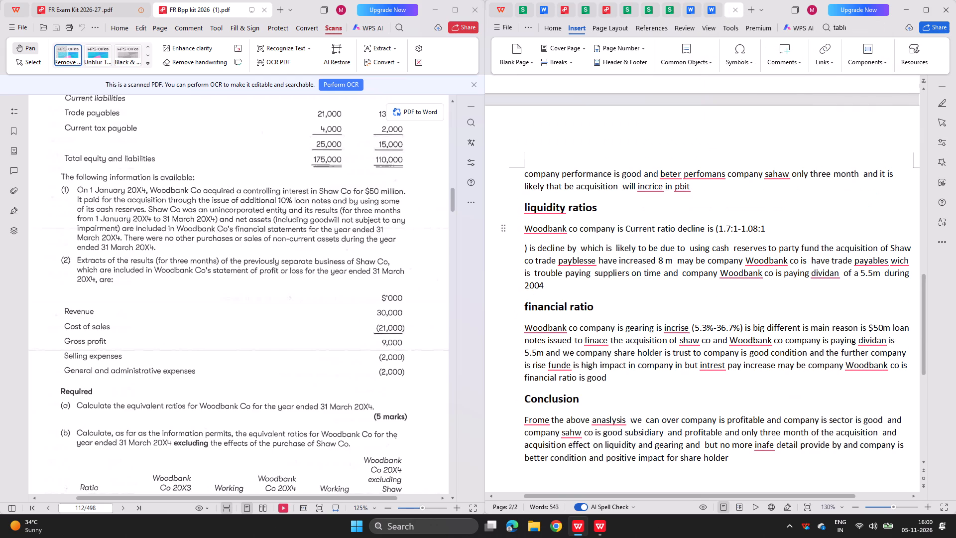
{"action": "scroll", "coordinate": [654, 308], "scroll_direction": "down", "scroll_amount": 1}
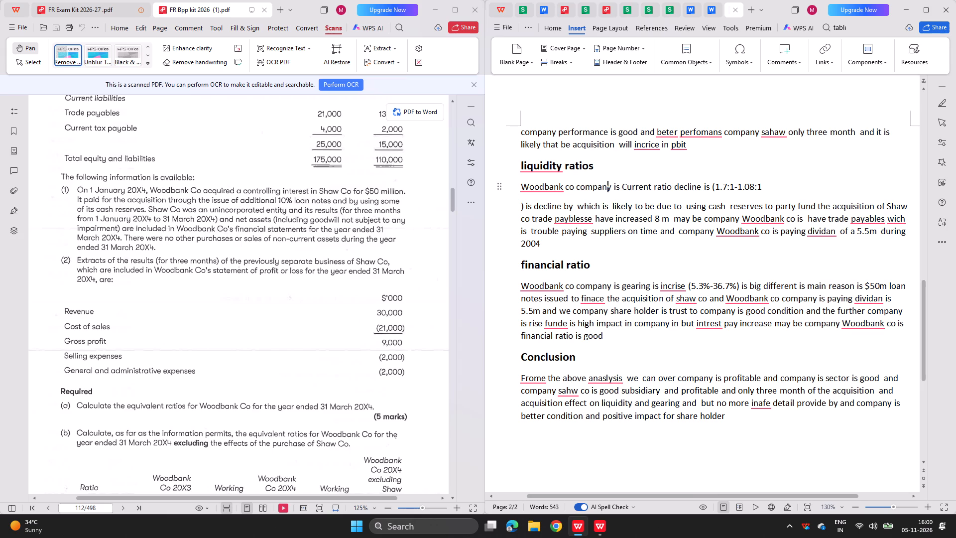
{"action": "scroll", "coordinate": [574, 362], "scroll_direction": "down", "scroll_amount": 1}
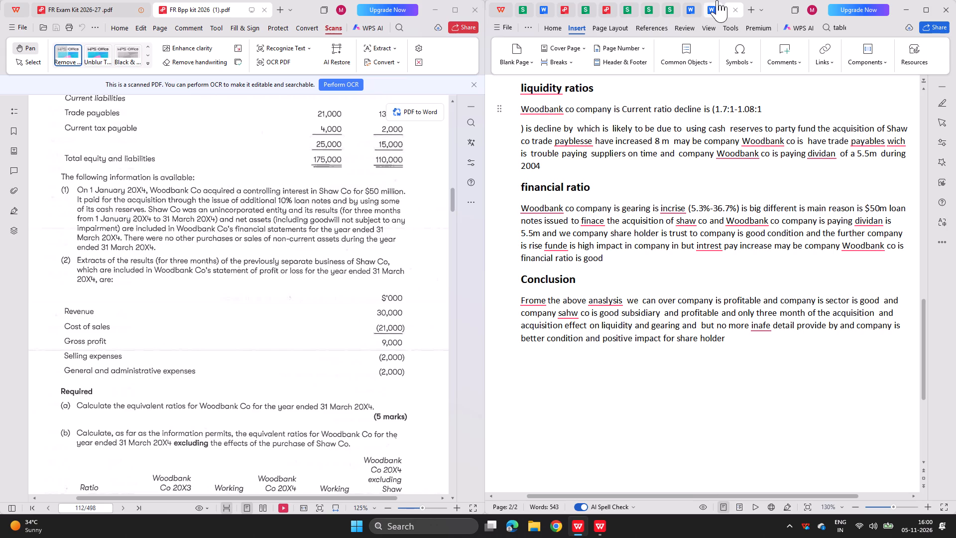
{"action": "left_click", "coordinate": [690, 7]}
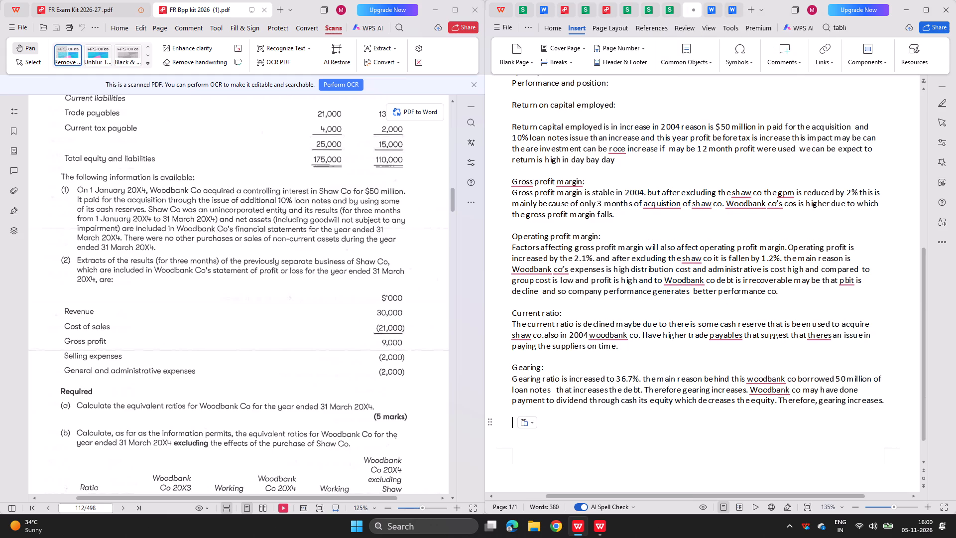
{"action": "scroll", "coordinate": [656, 205], "scroll_direction": "down", "scroll_amount": 1}
{"action": "left_click", "coordinate": [710, 2]}
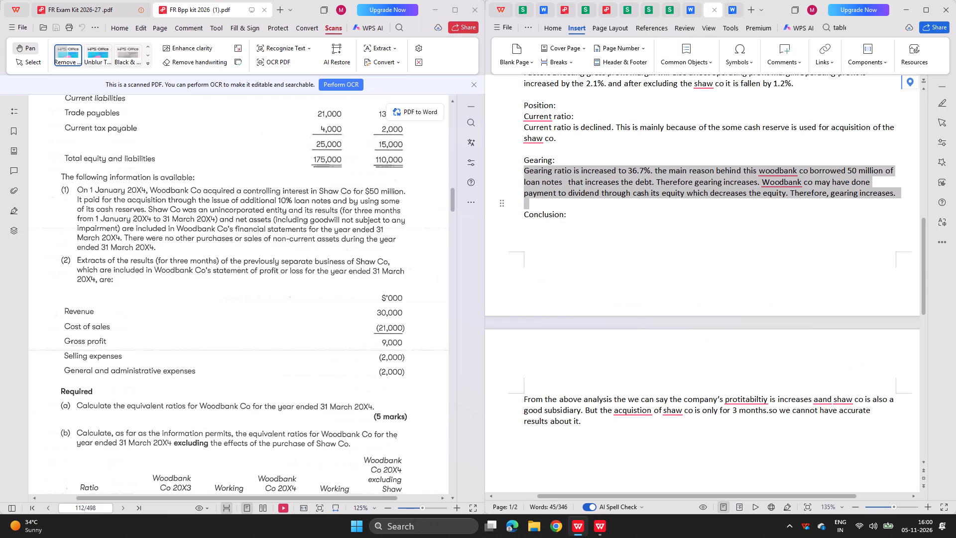
{"action": "scroll", "coordinate": [637, 273], "scroll_direction": "down", "scroll_amount": 1}
{"action": "left_click", "coordinate": [593, 358]}
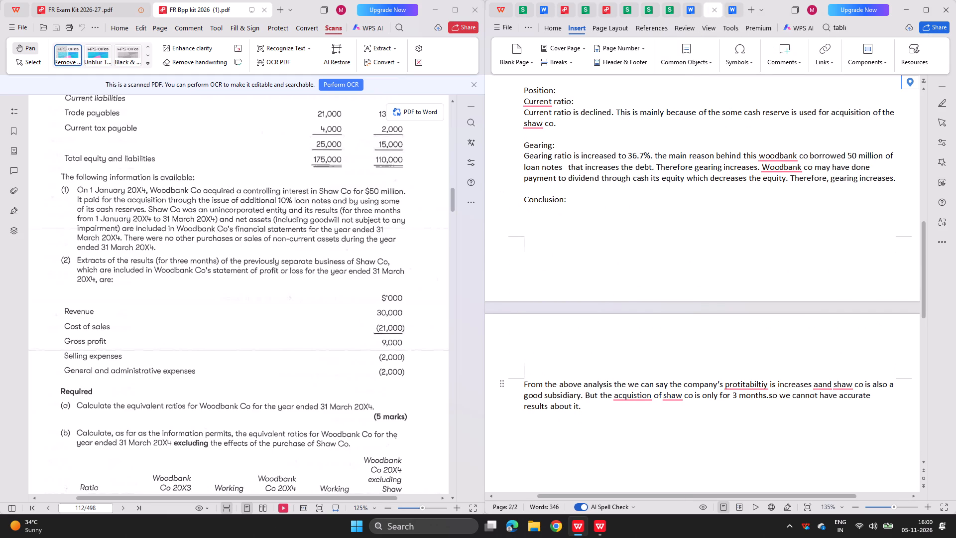
{"action": "left_click_drag", "start_coordinate": [523, 386], "coordinate": [576, 408]}
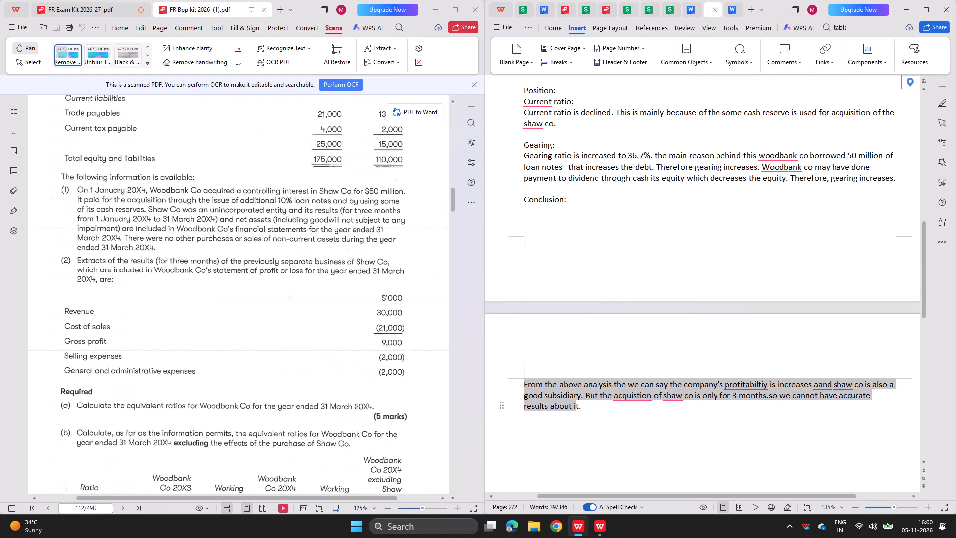
{"action": "left_click_drag", "start_coordinate": [576, 408], "coordinate": [589, 407]}
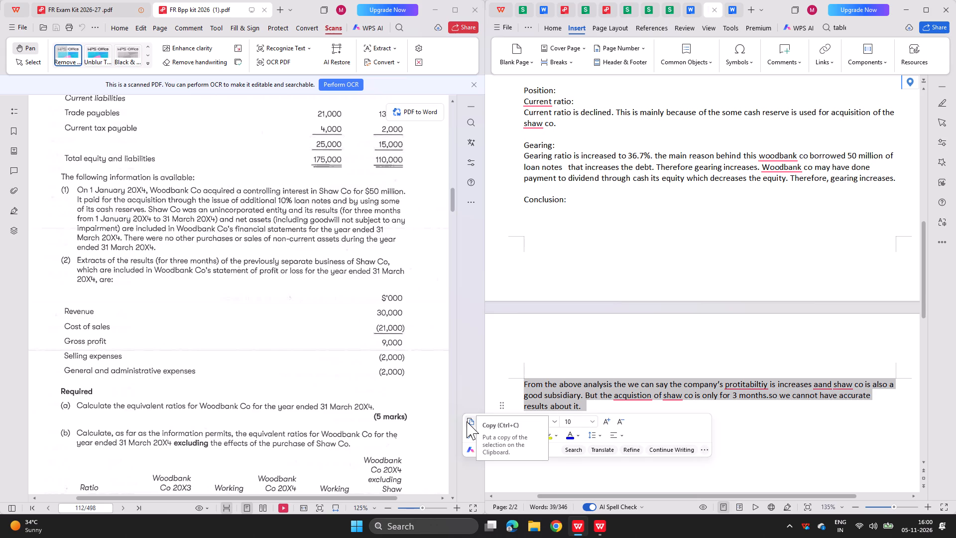
{"action": "left_click", "coordinate": [467, 421]}
{"action": "left_click", "coordinate": [471, 422]}
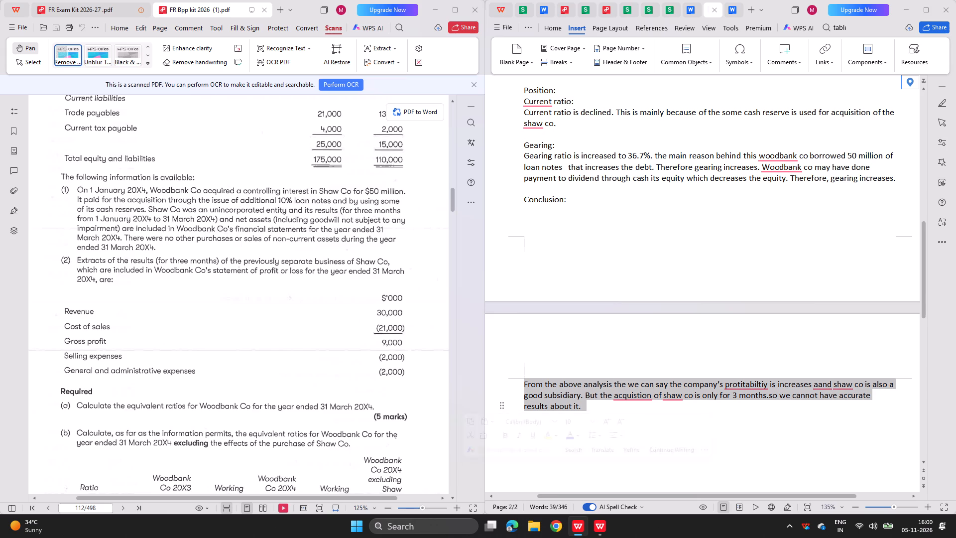
{"action": "left_click", "coordinate": [586, 334]}
Add the heading "Conculsion:" below the gearing paragraph and paste the copied conclusion text under it.
{"action": "left_click", "coordinate": [689, 5]}
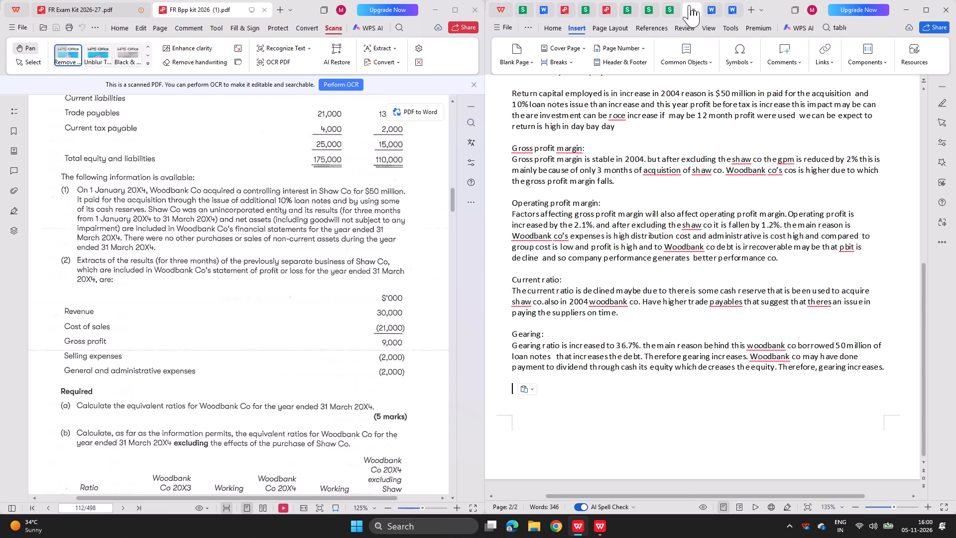
{"action": "type", "text": "cons"}
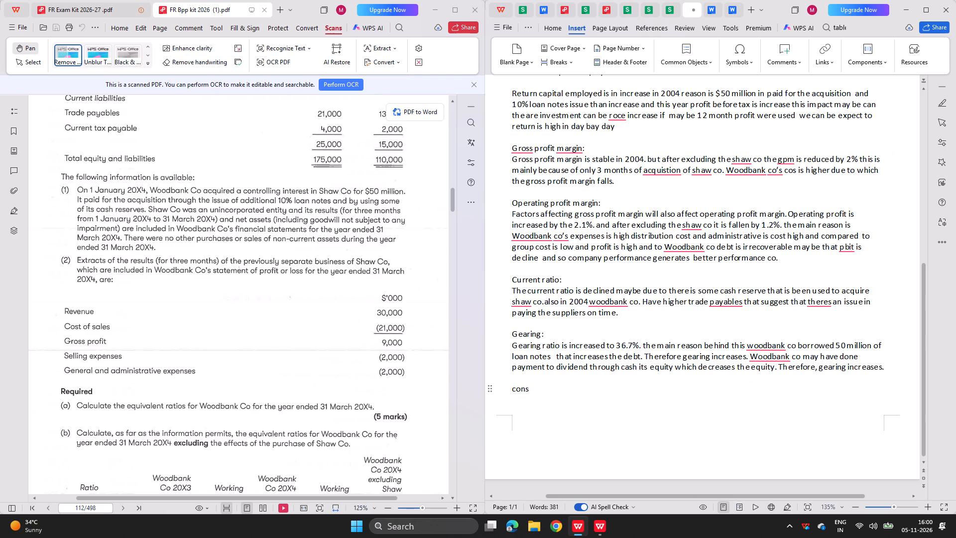
{"action": "key", "text": "BackSpace"}
{"action": "type", "text": "culsion:"}
{"action": "key", "text": "Return"}
{"action": "key", "text": "ctrl+v"}
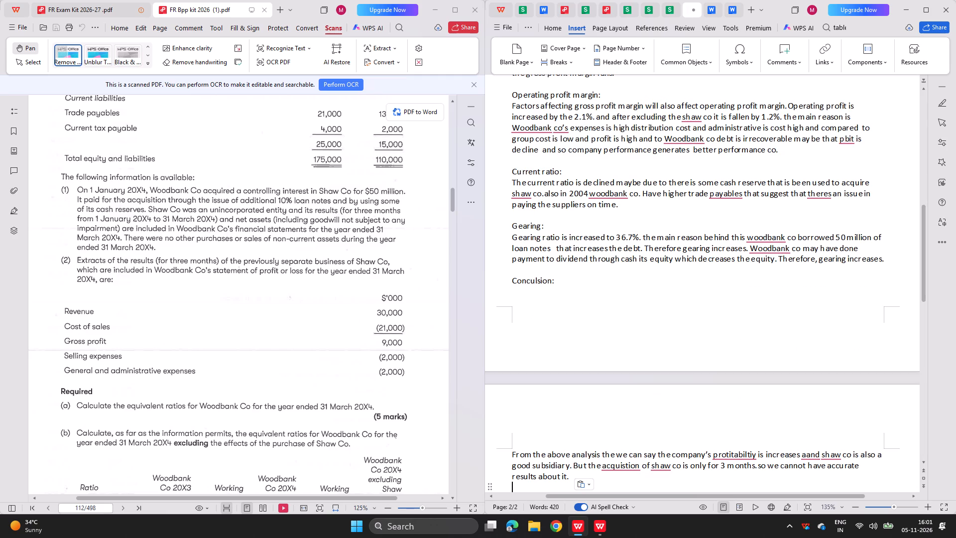
Correct the two misspelled words in the conclusion's first sentence to the dictionary suggestions "profitability" and "and".
{"action": "scroll", "coordinate": [723, 59], "scroll_direction": "down", "scroll_amount": 1}
{"action": "scroll", "coordinate": [639, 342], "scroll_direction": "down", "scroll_amount": 1}
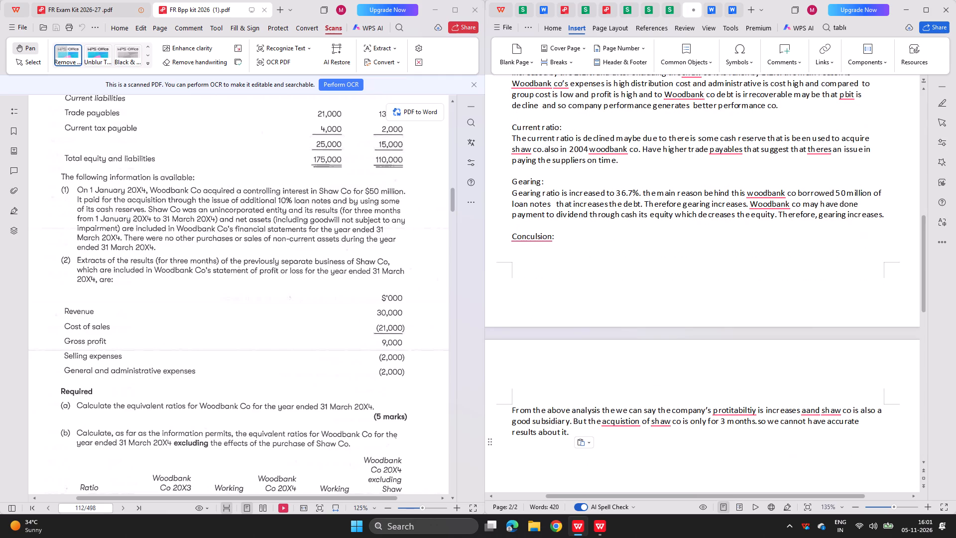
{"action": "left_click", "coordinate": [731, 410]}
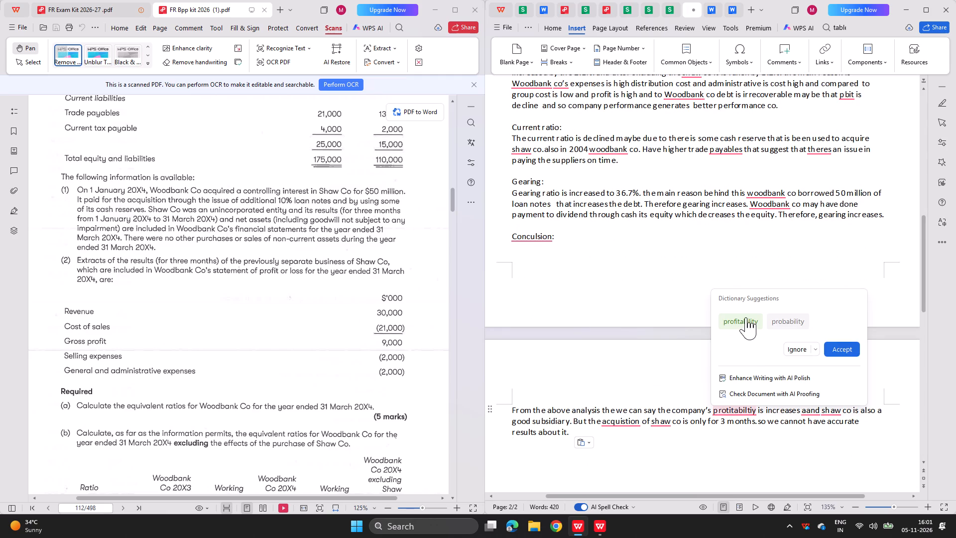
{"action": "left_click", "coordinate": [844, 351]}
{"action": "left_click", "coordinate": [819, 406]}
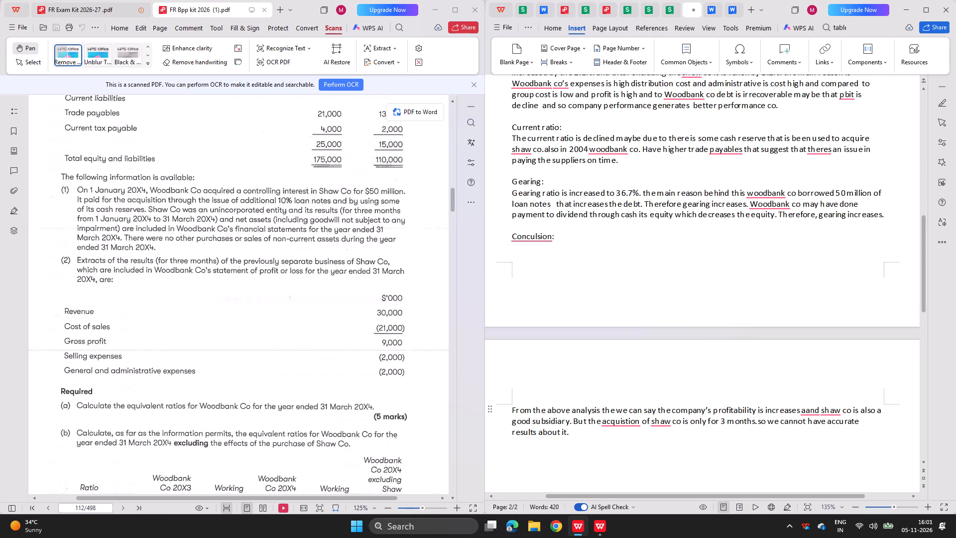
{"action": "left_click", "coordinate": [812, 407]}
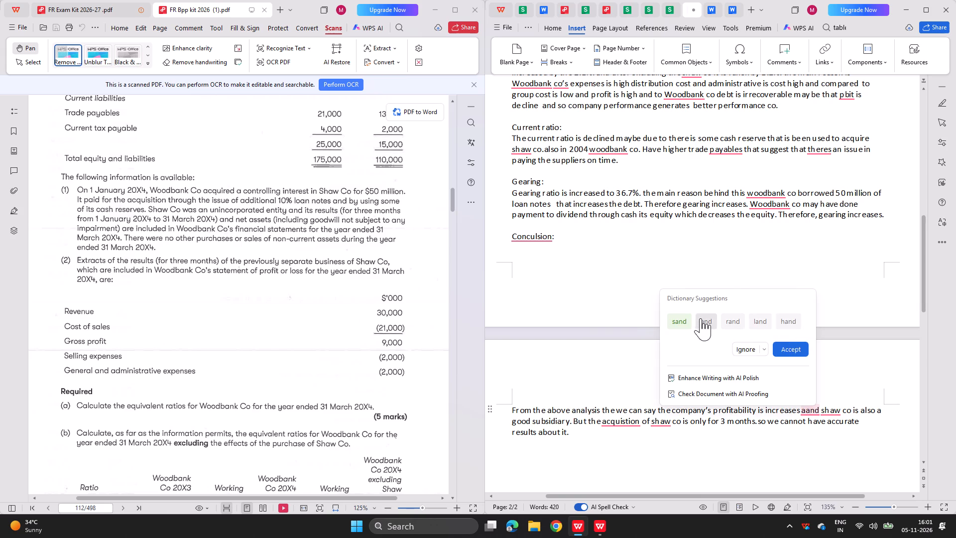
{"action": "left_click", "coordinate": [701, 318]}
{"action": "left_click", "coordinate": [785, 351]}
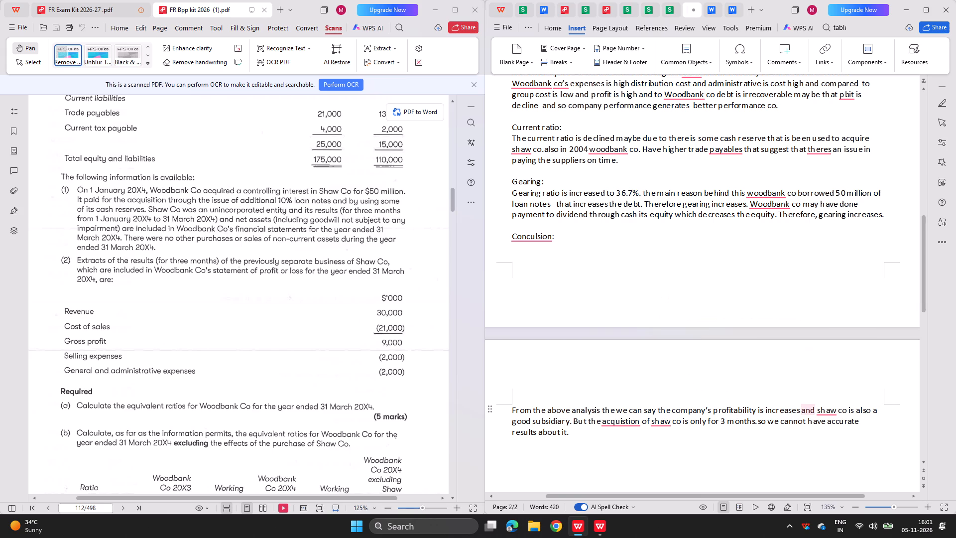
Add a full stop after "shaw co" in the first sentence of the conclusion.
{"action": "left_click", "coordinate": [833, 410]}
{"action": "left_click", "coordinate": [846, 413]}
{"action": "key", "text": "period"}
{"action": "scroll", "coordinate": [650, 439], "scroll_direction": "down", "scroll_amount": 1}
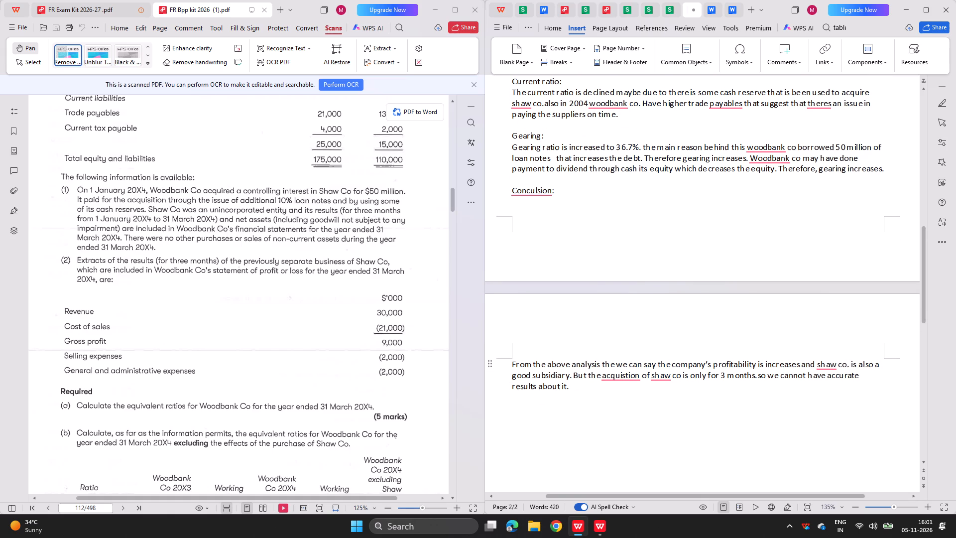
{"action": "left_click", "coordinate": [759, 379]}
{"action": "left_click", "coordinate": [602, 391]}
Start saving the unsaved Woodbank answer, prefixing the file name with the kit's question number so it reads "227Woodbank co".
{"action": "scroll", "coordinate": [602, 391], "scroll_direction": "up", "scroll_amount": 9}
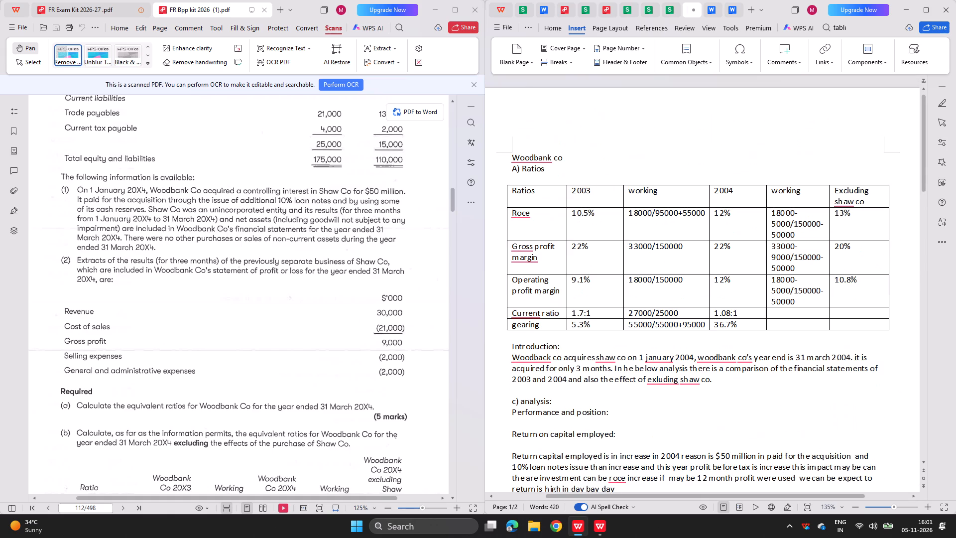
{"action": "scroll", "coordinate": [606, 323], "scroll_direction": "down", "scroll_amount": 1}
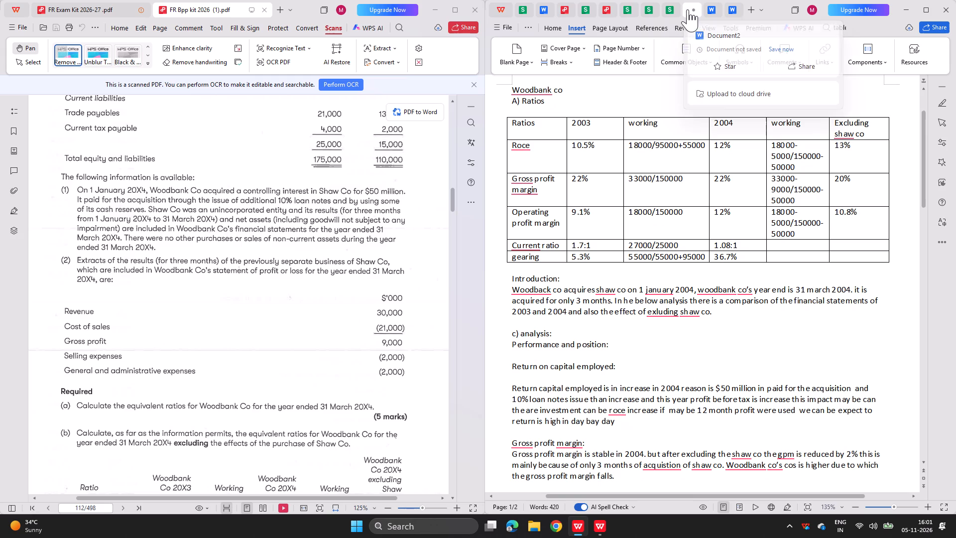
{"action": "scroll", "coordinate": [277, 232], "scroll_direction": "up", "scroll_amount": 2}
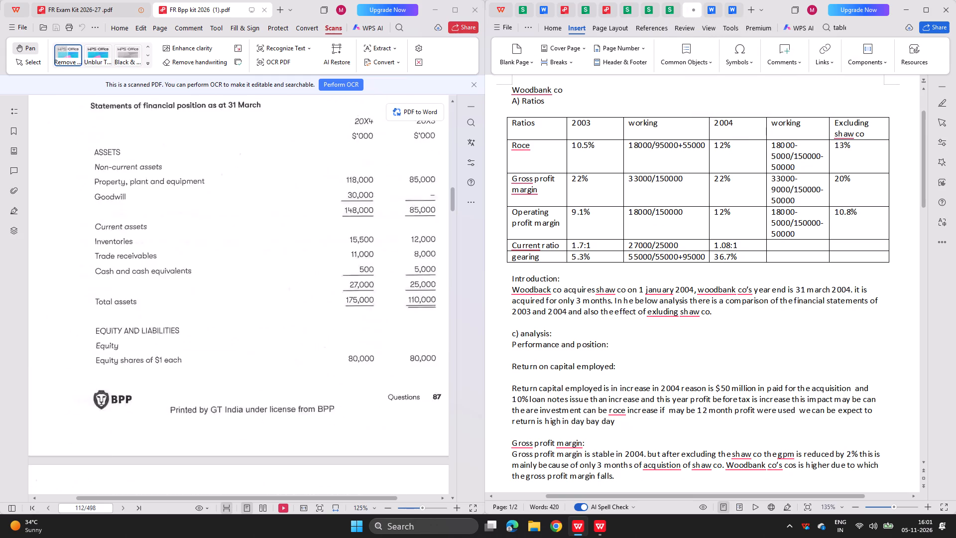
{"action": "scroll", "coordinate": [277, 232], "scroll_direction": "up", "scroll_amount": 4}
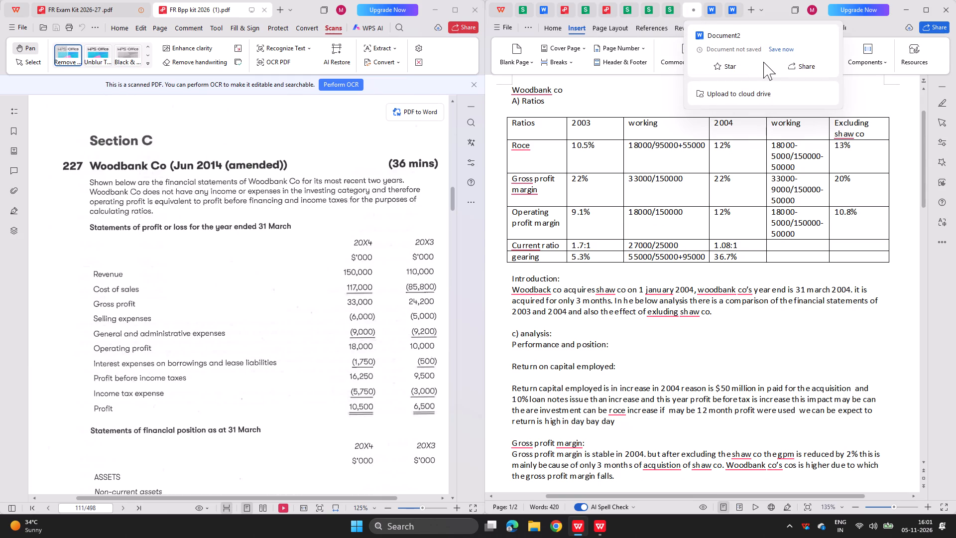
{"action": "left_click", "coordinate": [778, 50]}
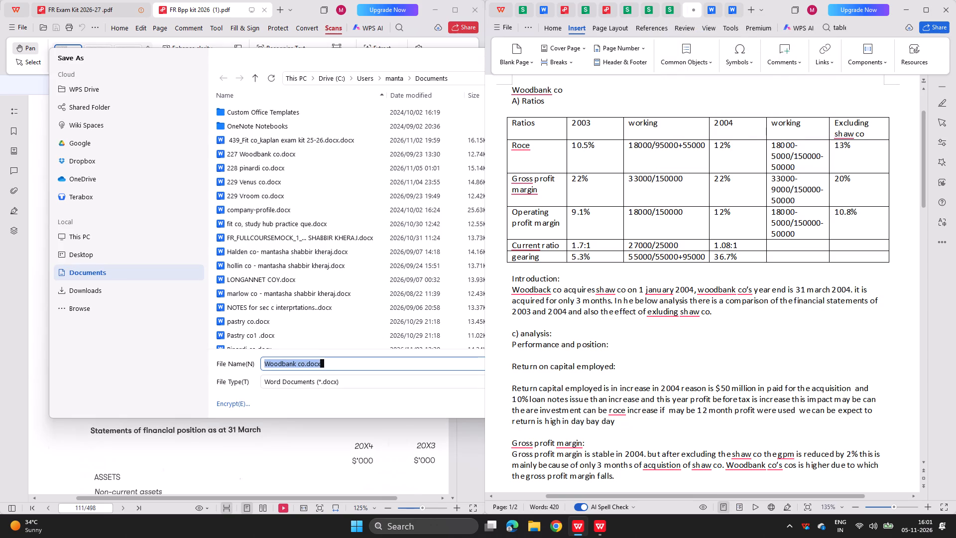
{"action": "left_click", "coordinate": [264, 363]}
{"action": "type", "text": "22"}
{"action": "type", "text": "7"}
{"action": "key", "text": "space"}
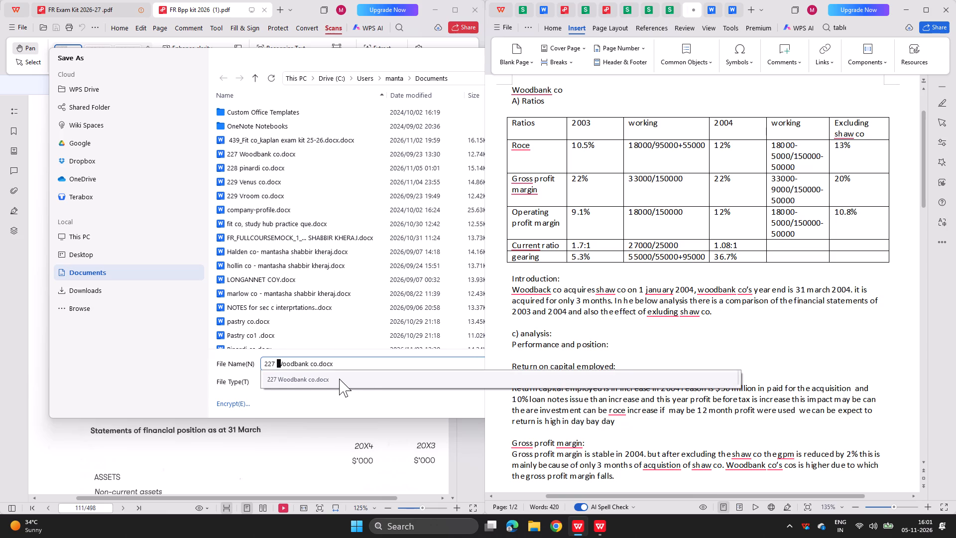
{"action": "key", "text": "BackSpace"}
Set the file type to Word Documents (*.docx), choose the Documents folder and save the answer there.
{"action": "scroll", "coordinate": [439, 386], "scroll_direction": "down", "scroll_amount": 1}
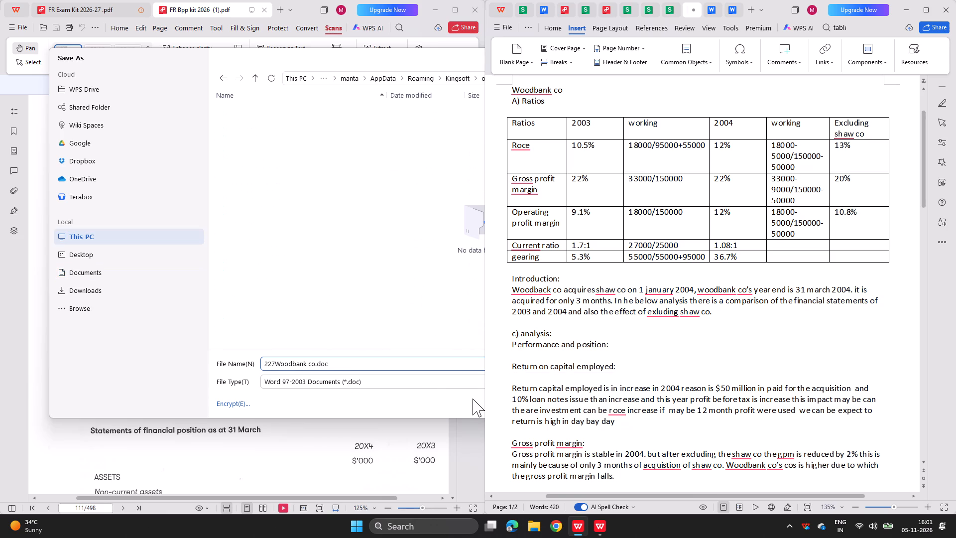
{"action": "left_click", "coordinate": [305, 376]}
{"action": "scroll", "coordinate": [327, 476], "scroll_direction": "down", "scroll_amount": 1}
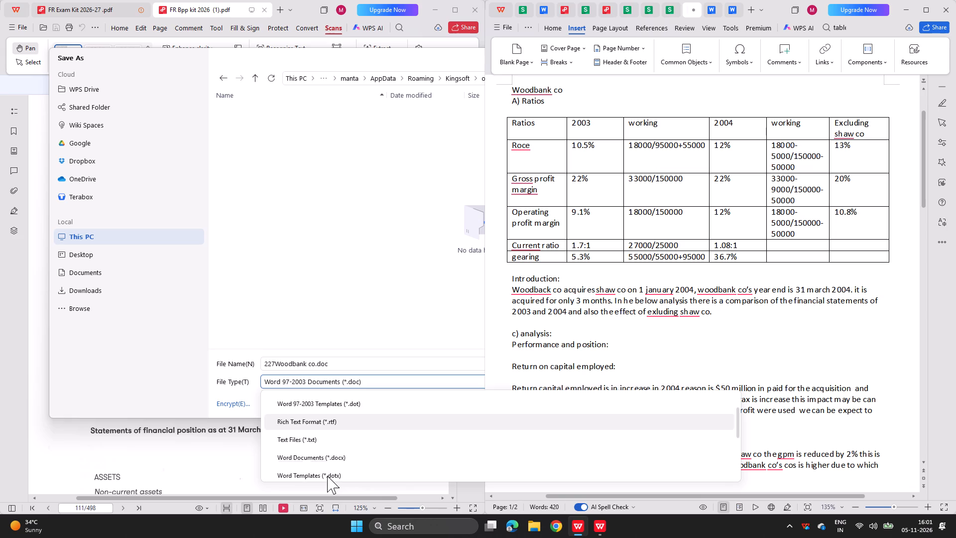
{"action": "scroll", "coordinate": [327, 476], "scroll_direction": "down", "scroll_amount": 1}
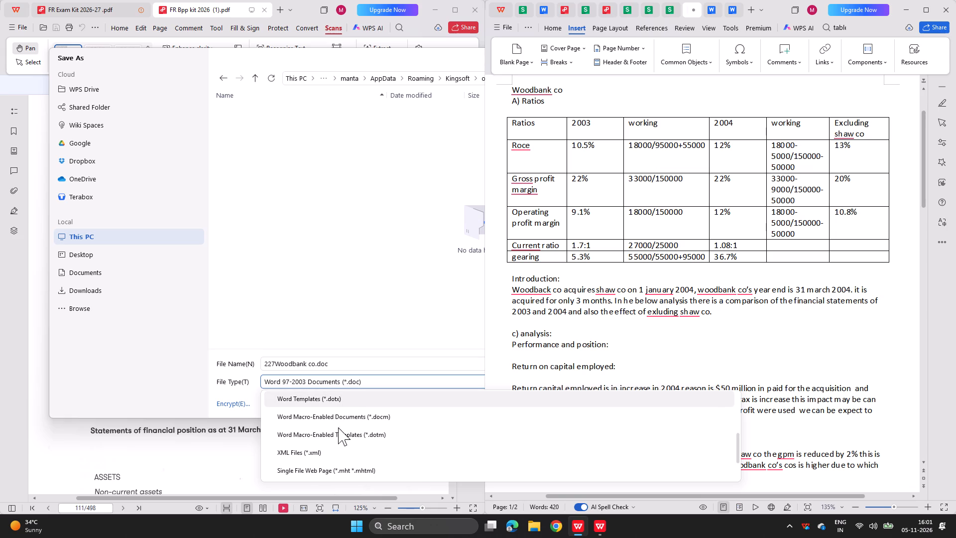
{"action": "scroll", "coordinate": [336, 450], "scroll_direction": "down", "scroll_amount": 1}
{"action": "scroll", "coordinate": [338, 431], "scroll_direction": "up", "scroll_amount": 1}
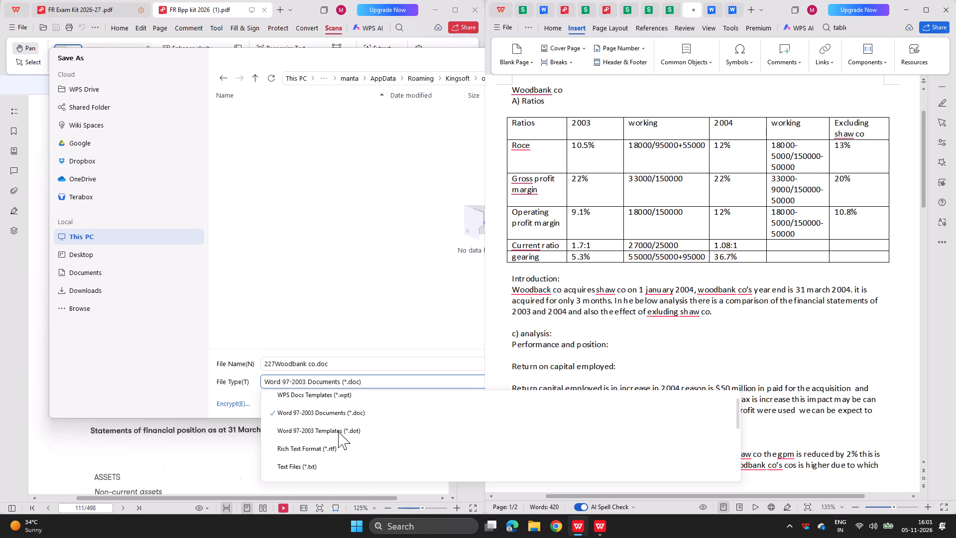
{"action": "scroll", "coordinate": [338, 431], "scroll_direction": "up", "scroll_amount": 1}
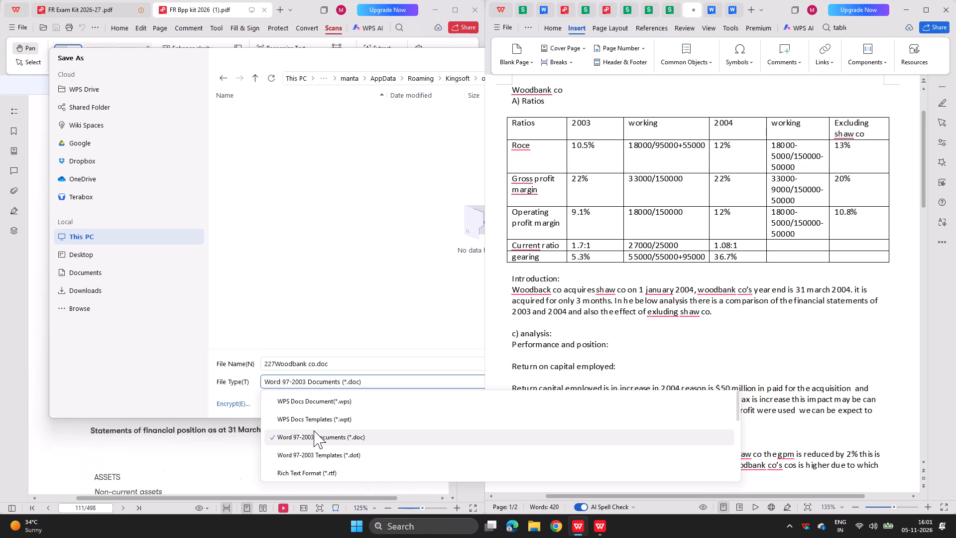
{"action": "left_click", "coordinate": [310, 465]}
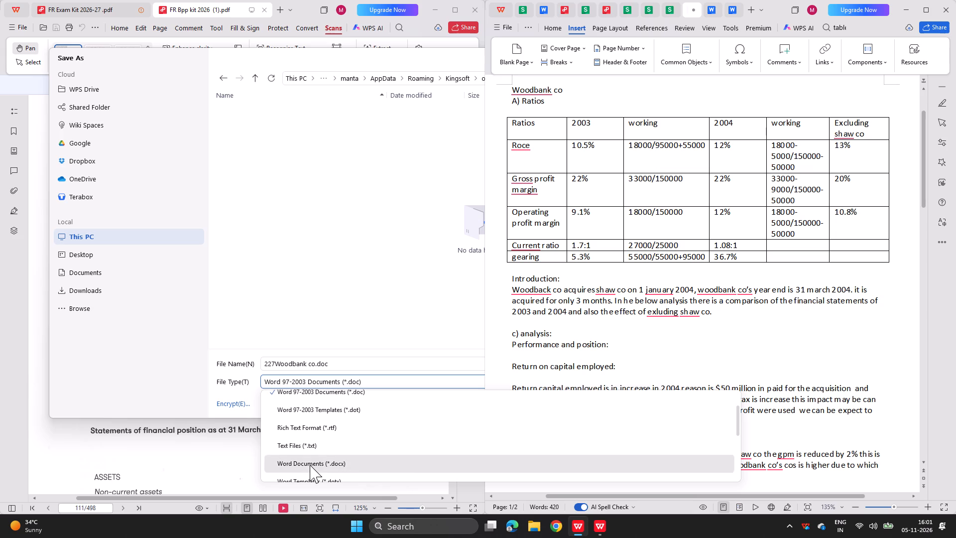
{"action": "left_click", "coordinate": [133, 268]}
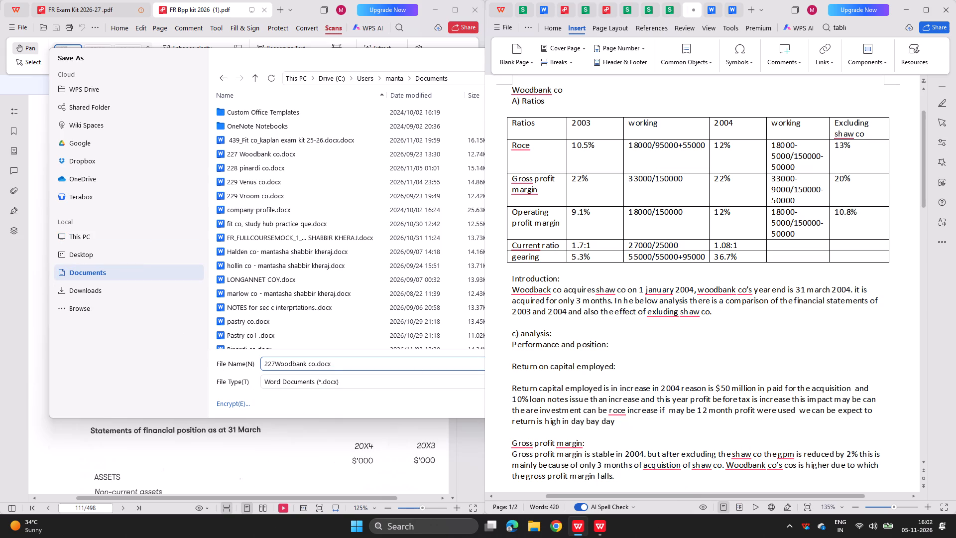
{"action": "key", "text": "Return"}
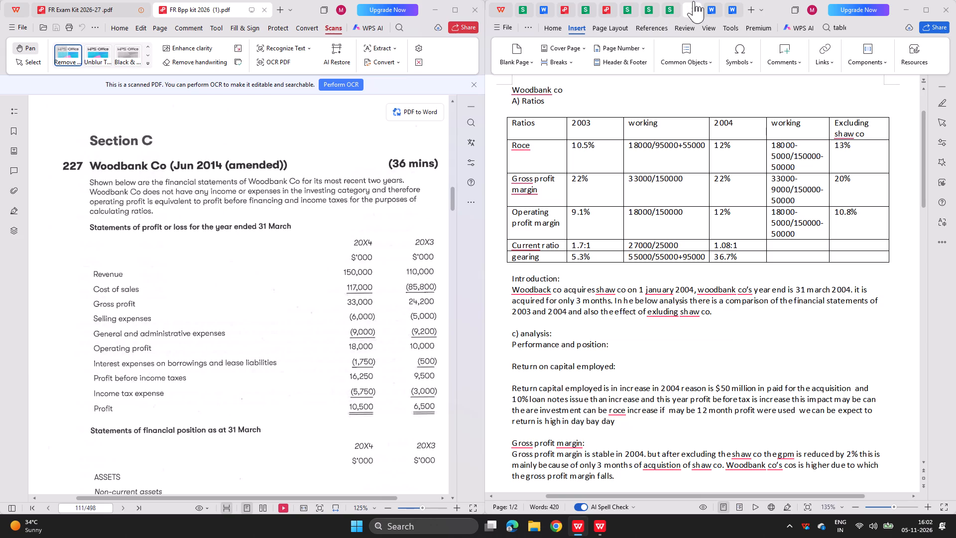
Switch to Google Chrome and open the Gmail inbox at mail.google.com.
{"action": "left_click", "coordinate": [559, 529]}
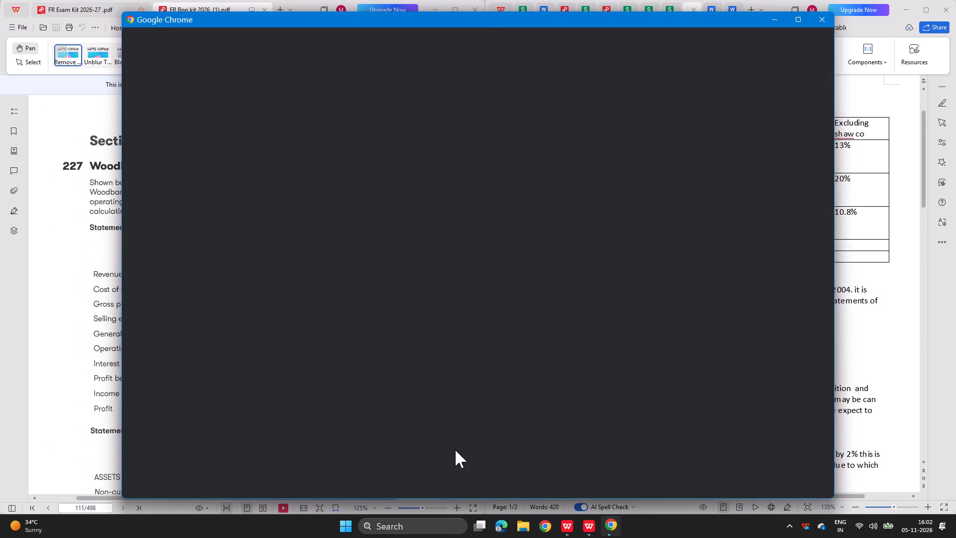
{"action": "left_click", "coordinate": [660, 295]}
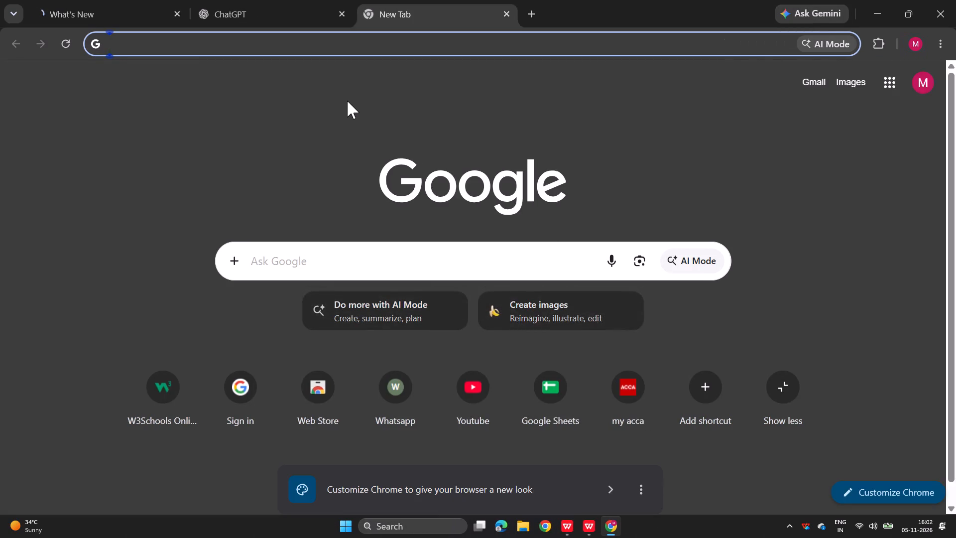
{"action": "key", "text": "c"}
{"action": "key", "text": "BackSpace"}
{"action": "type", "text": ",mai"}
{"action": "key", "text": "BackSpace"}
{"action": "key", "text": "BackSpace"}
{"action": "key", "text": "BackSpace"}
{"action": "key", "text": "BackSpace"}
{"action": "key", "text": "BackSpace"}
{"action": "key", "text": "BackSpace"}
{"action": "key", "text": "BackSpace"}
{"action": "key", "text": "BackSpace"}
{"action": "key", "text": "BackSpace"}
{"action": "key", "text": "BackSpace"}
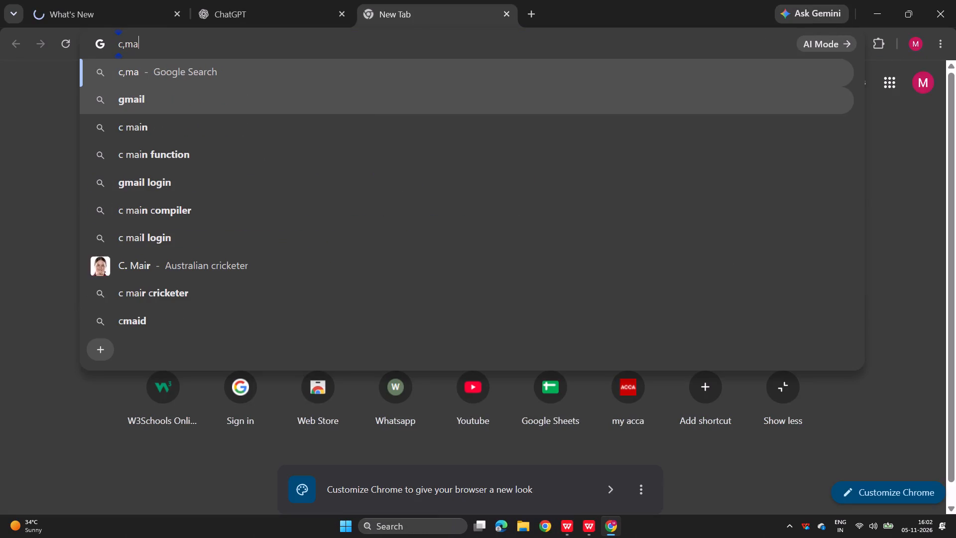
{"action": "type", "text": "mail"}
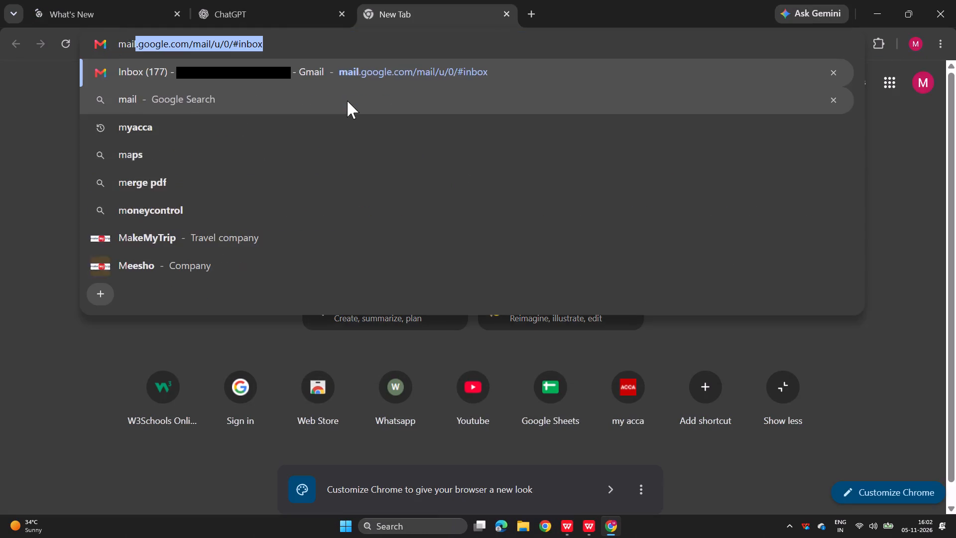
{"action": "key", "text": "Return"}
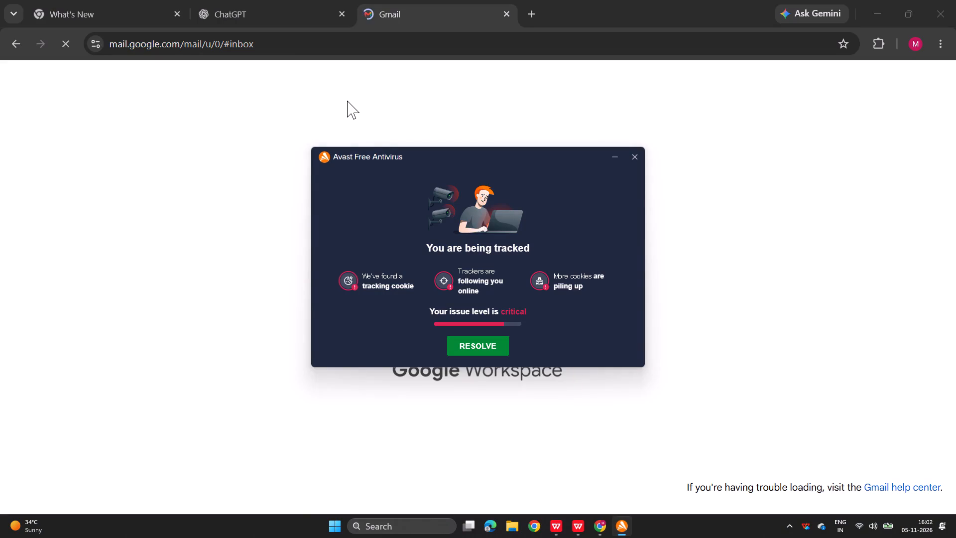